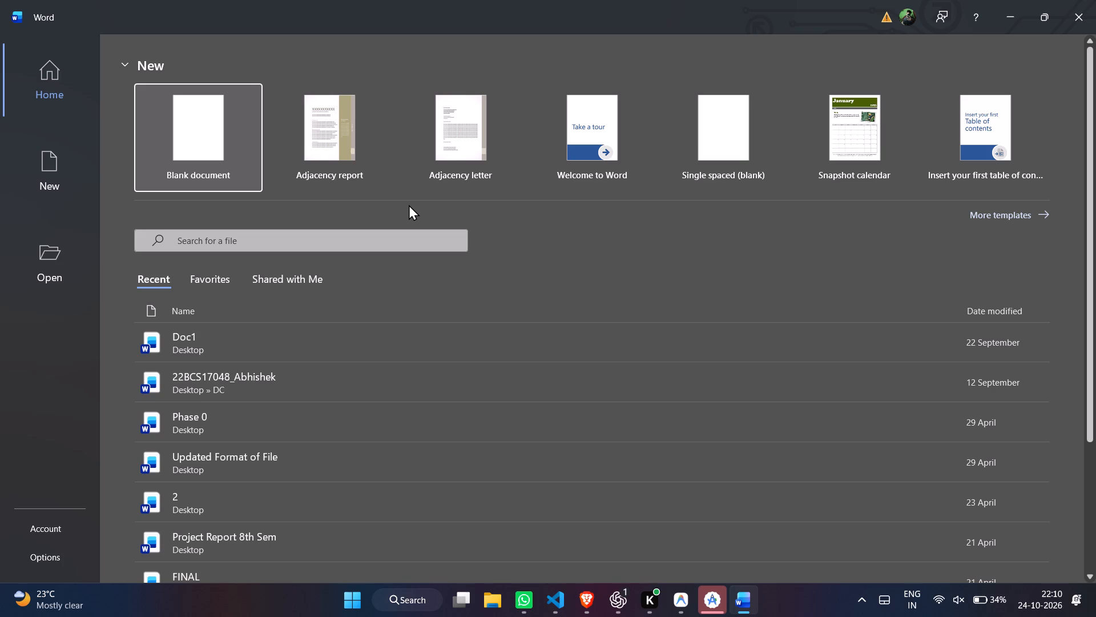
Create a new blank document.
left_click(179, 138)
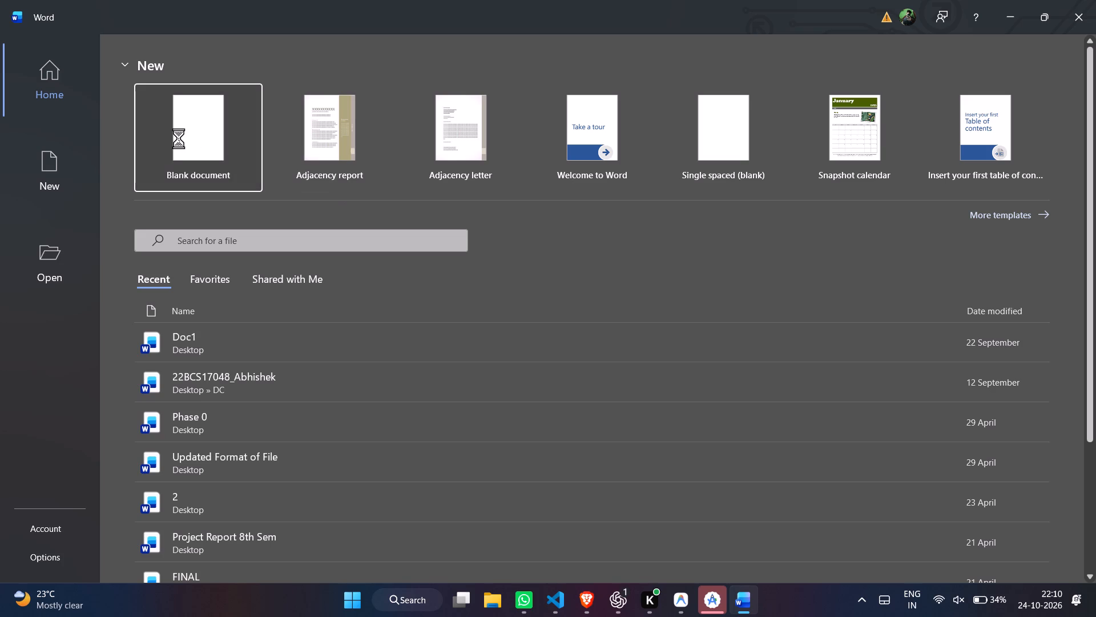
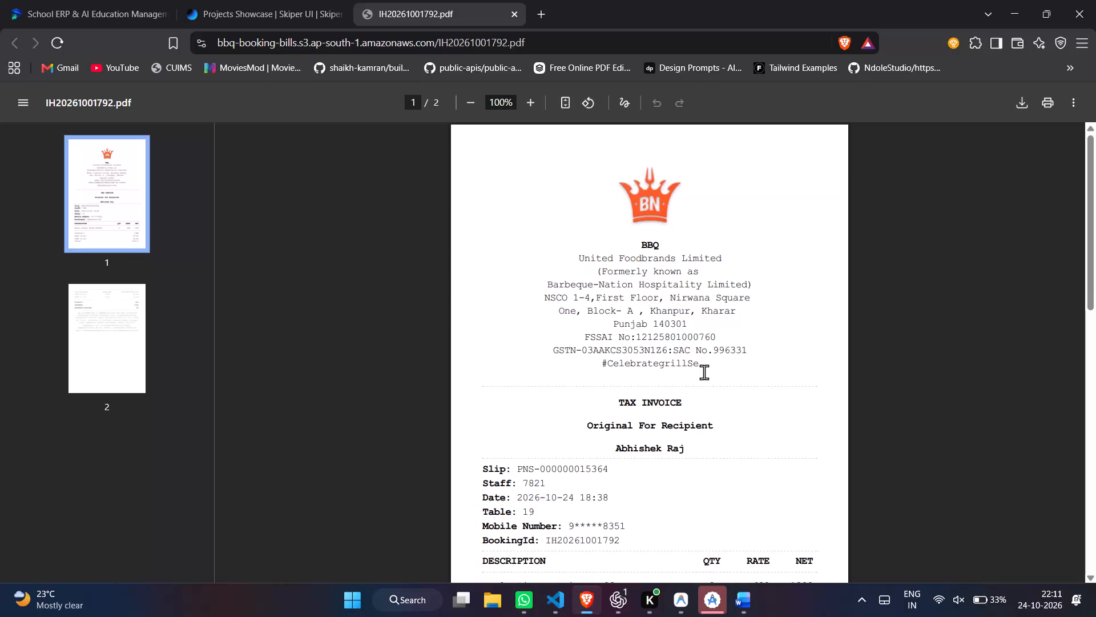
Review both pages of the restaurant tax invoice PDF in Brave, from the header and booking details to the items, taxes, payments and footer.
scroll(704, 372, "down", 6)
scroll(726, 350, "up", 2)
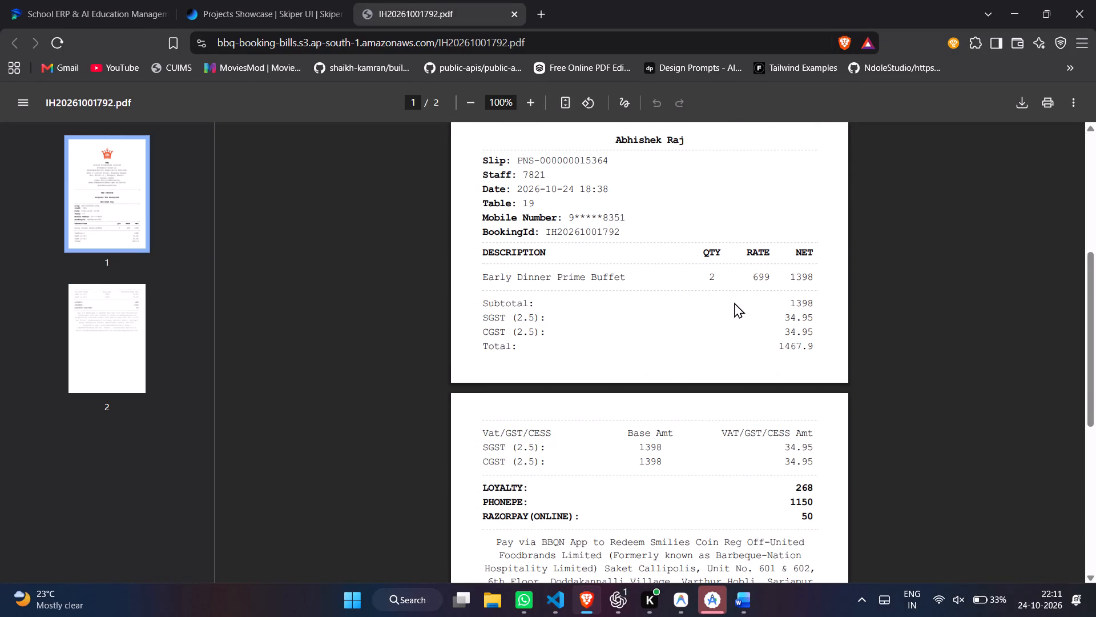
scroll(742, 234, "up", 2)
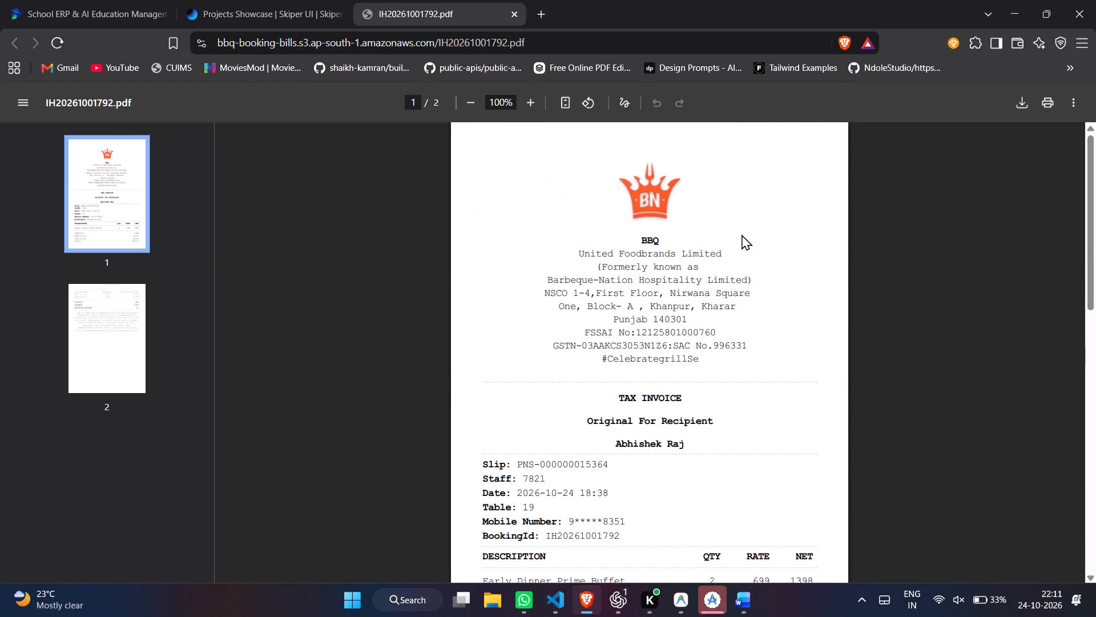
scroll(742, 234, "up", 1)
scroll(741, 209, "down", 3)
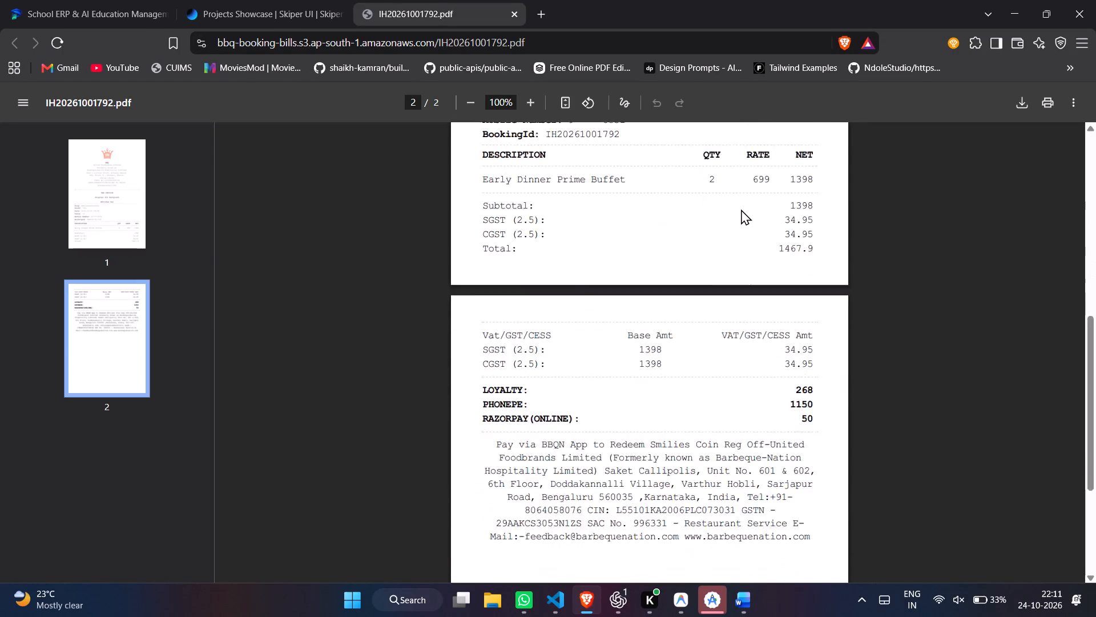
scroll(741, 209, "down", 4)
scroll(741, 209, "up", 5)
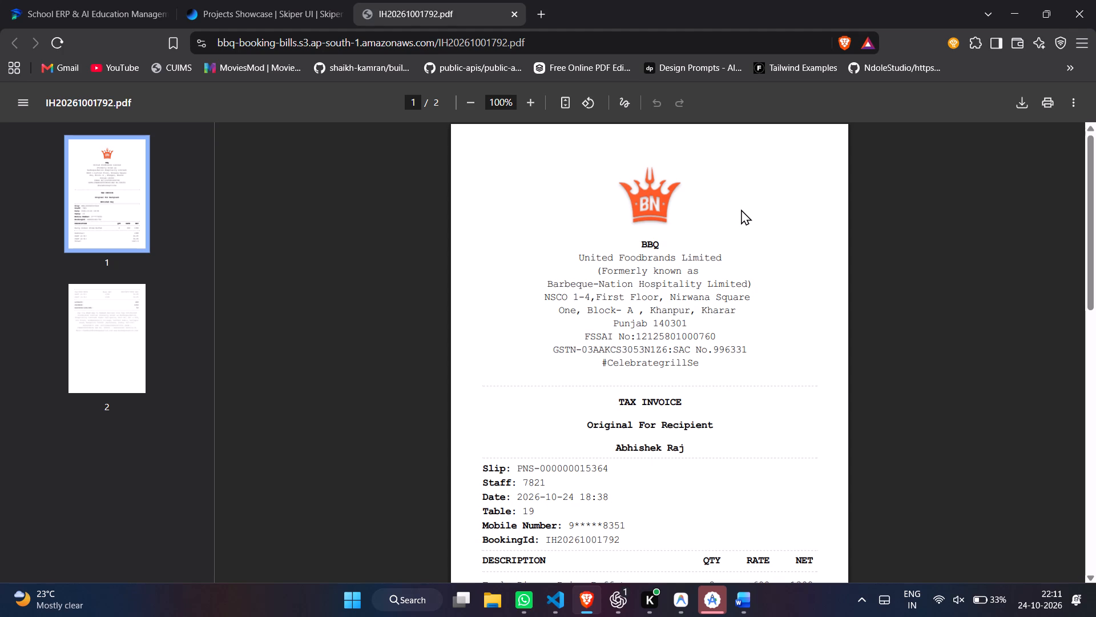
scroll(706, 281, "down", 2)
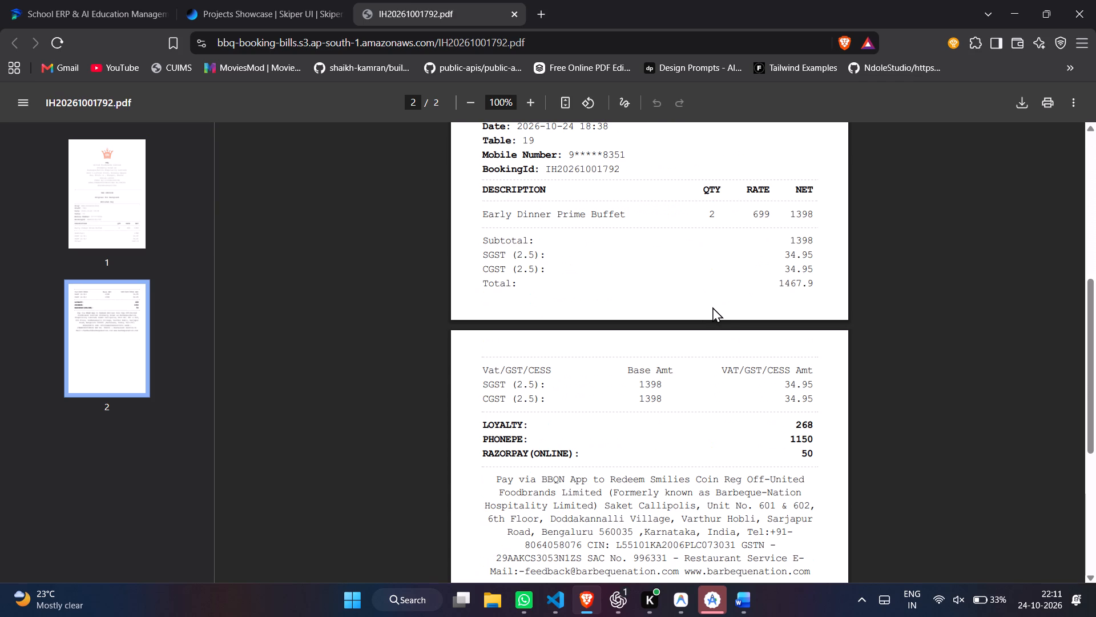
scroll(712, 307, "up", 1)
scroll(714, 307, "down", 2)
scroll(714, 307, "up", 2)
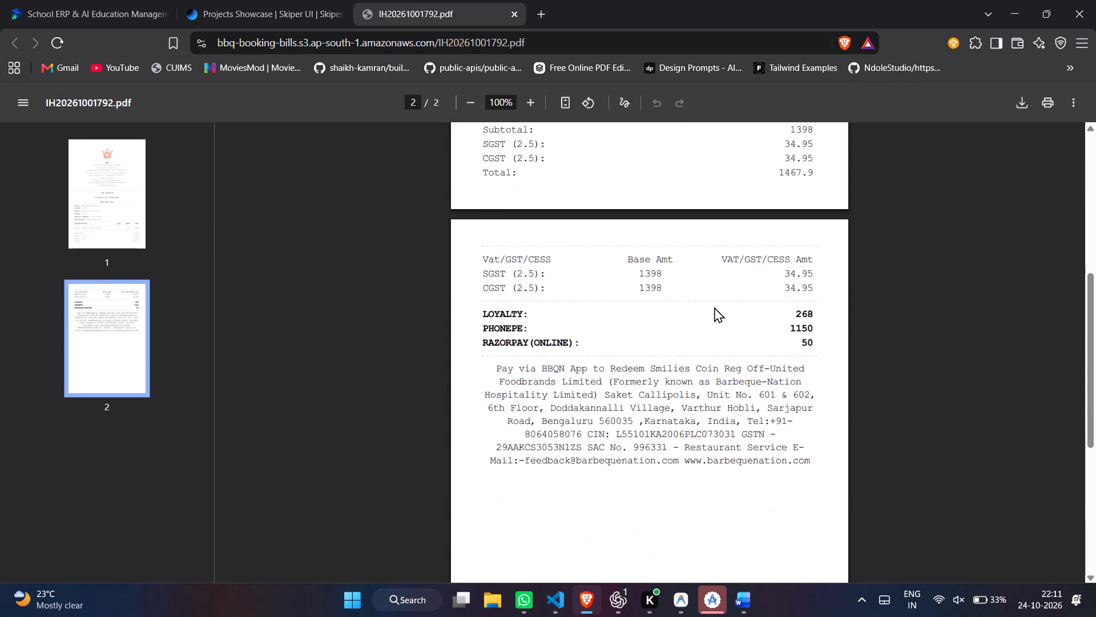
scroll(714, 307, "up", 5)
scroll(714, 307, "down", 3)
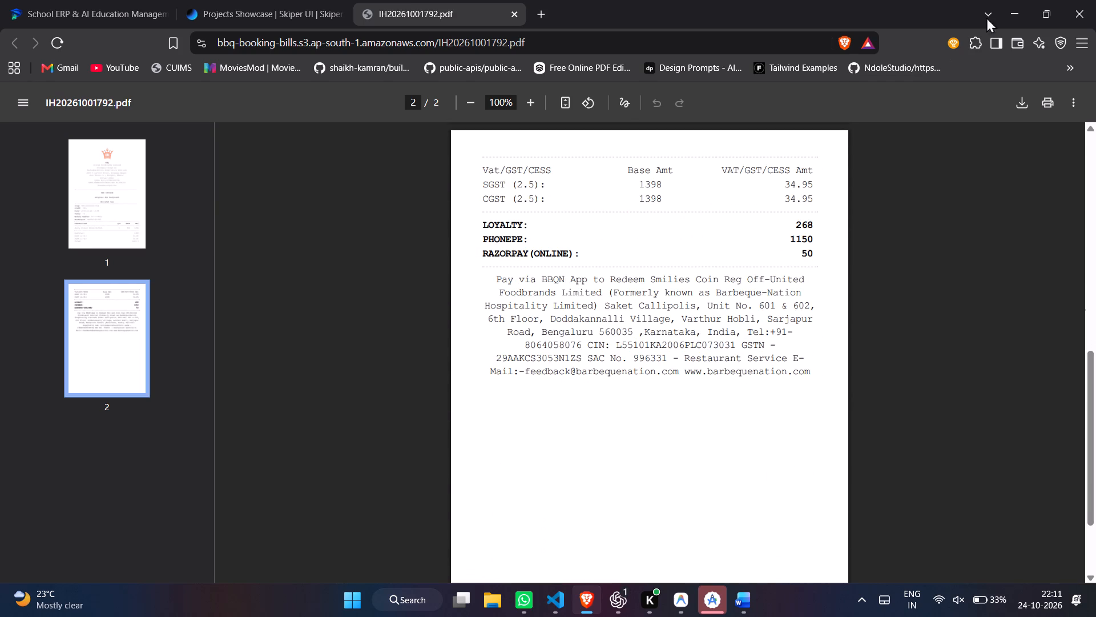
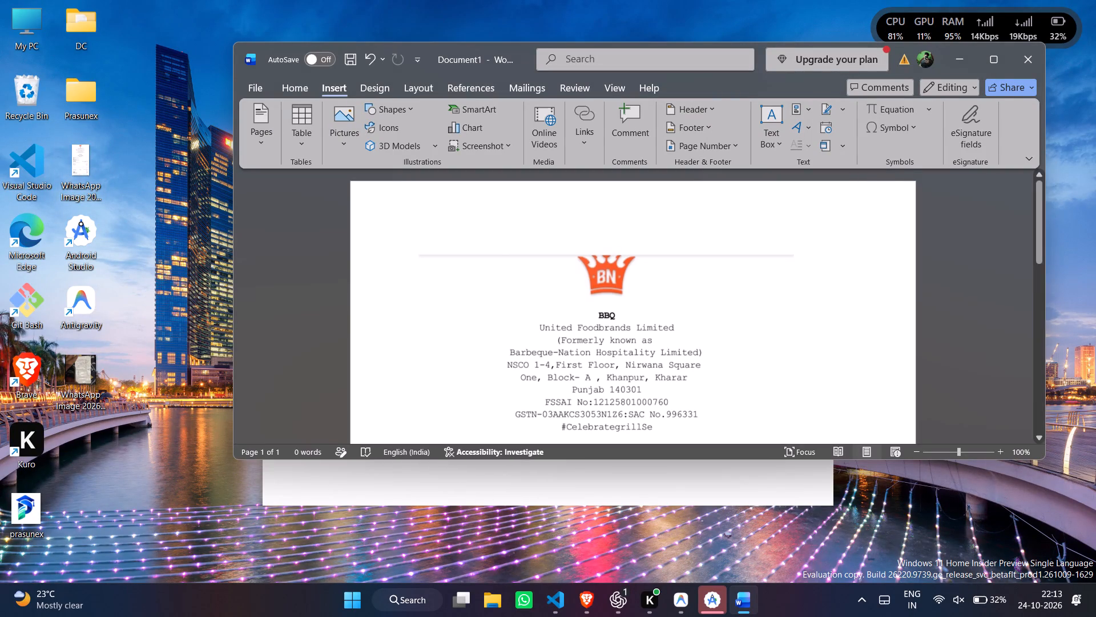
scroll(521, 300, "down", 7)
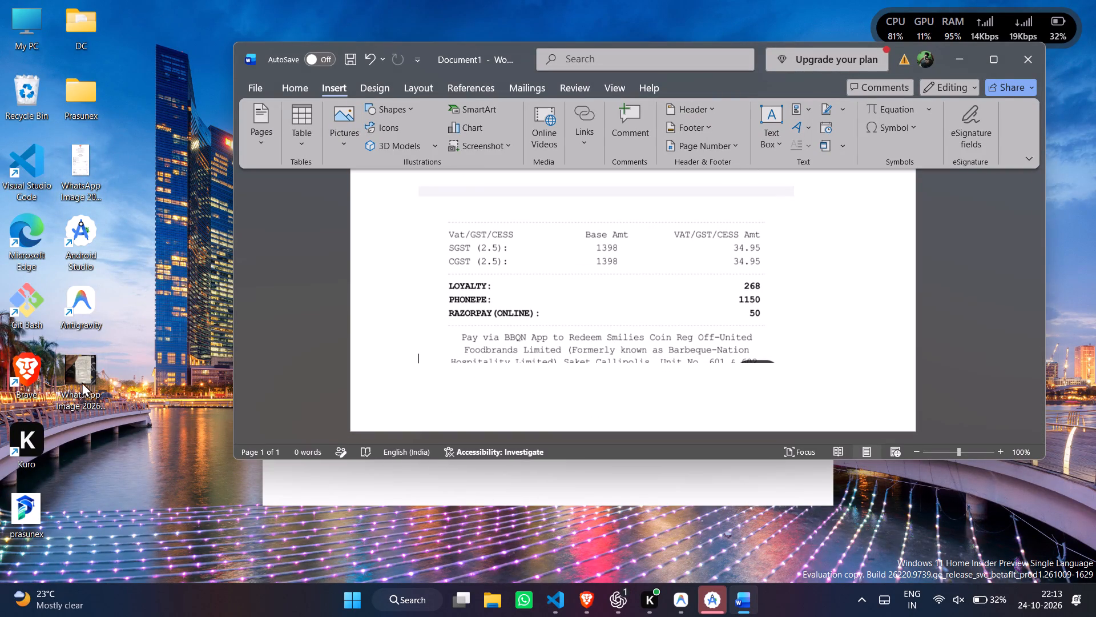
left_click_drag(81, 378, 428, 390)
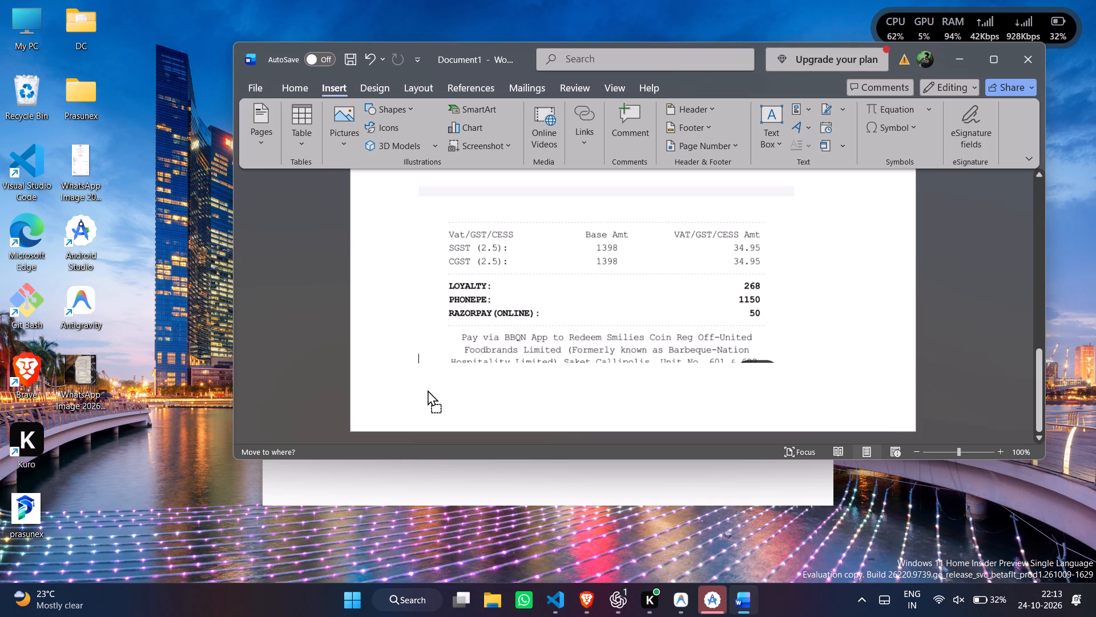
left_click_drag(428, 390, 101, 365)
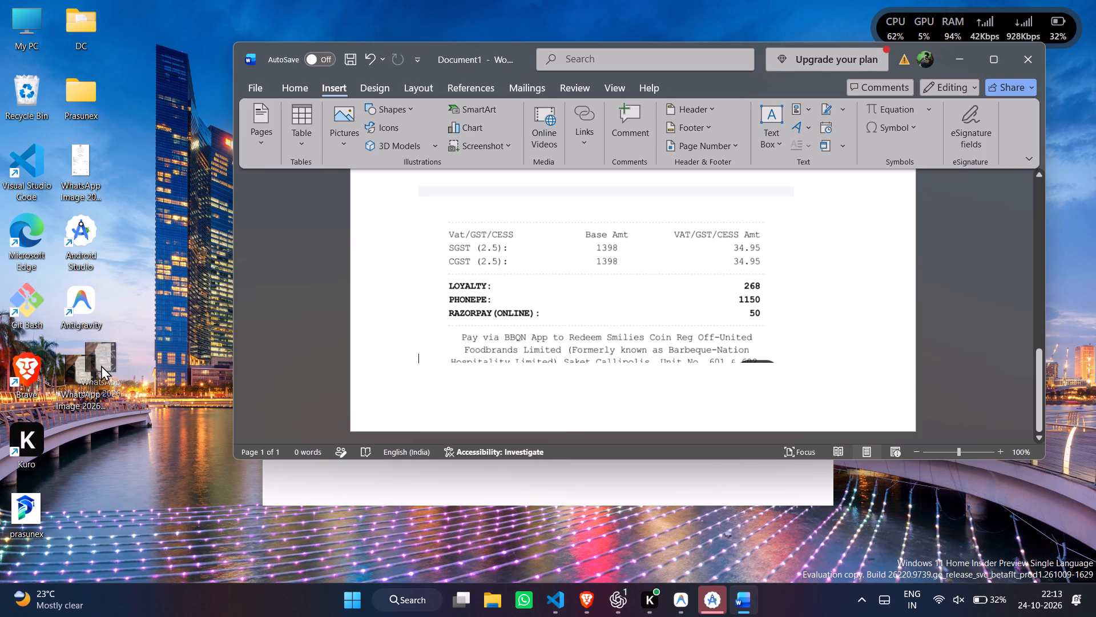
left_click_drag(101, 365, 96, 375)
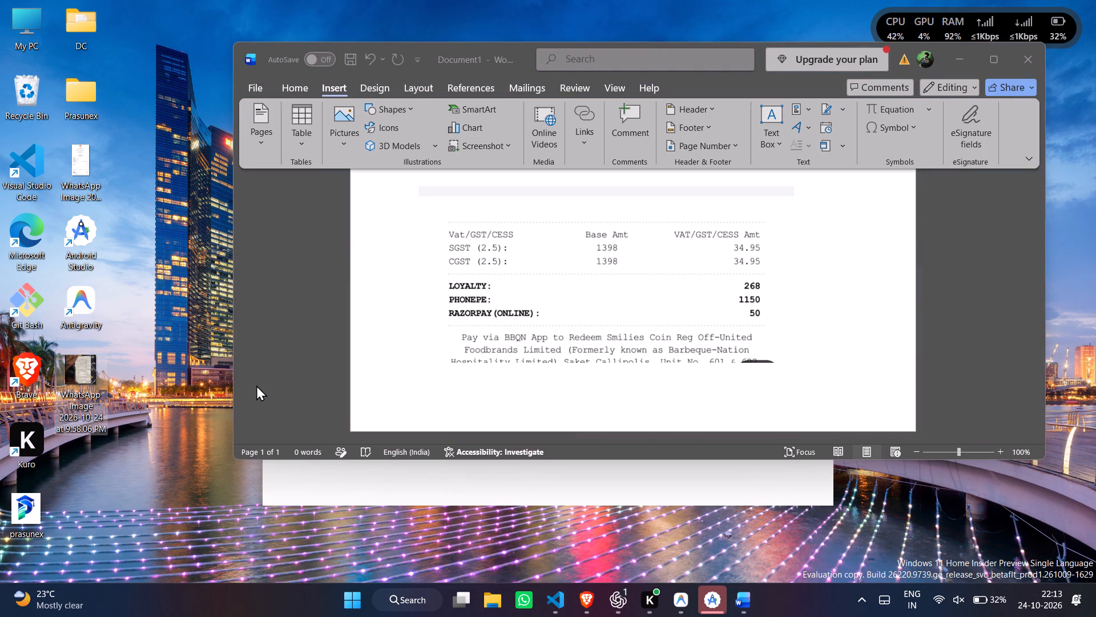
Open the desktop's WhatsApp receipt image from 9.58.06 PM in Photos and crop it closely around the receipt, to about 615 x 1040.
double_click(92, 374)
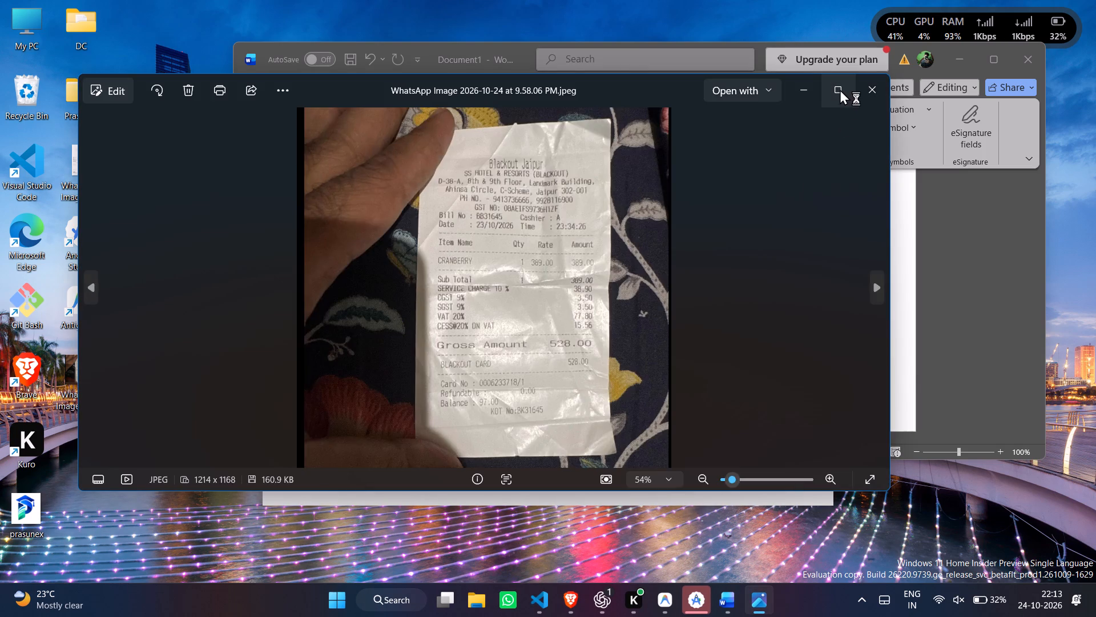
left_click(840, 89)
left_click(50, 7)
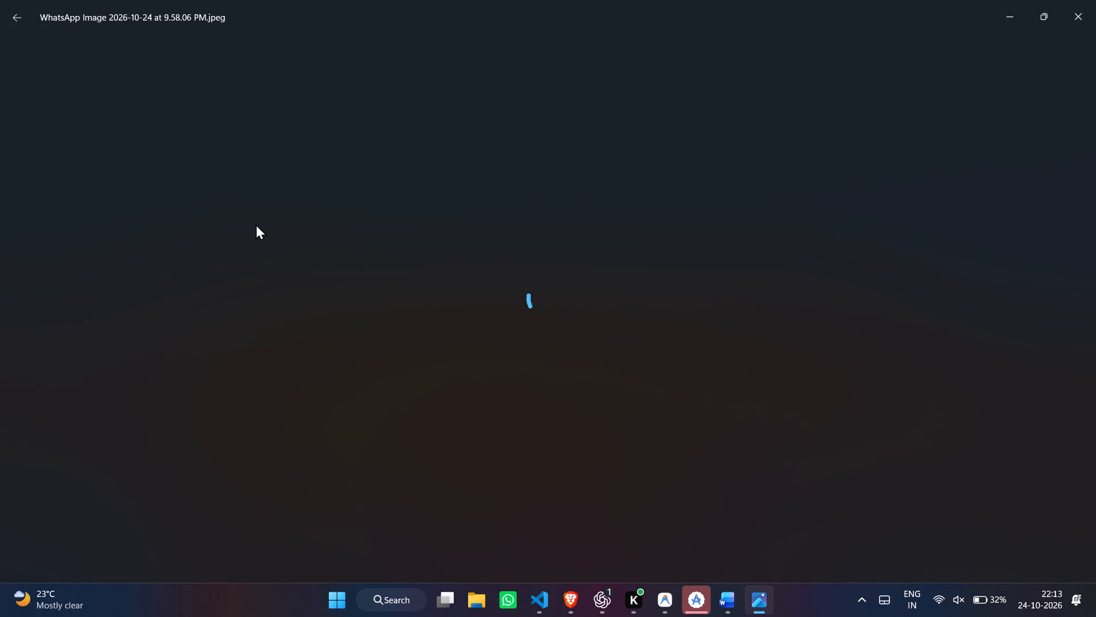
left_click_drag(374, 279, 522, 295)
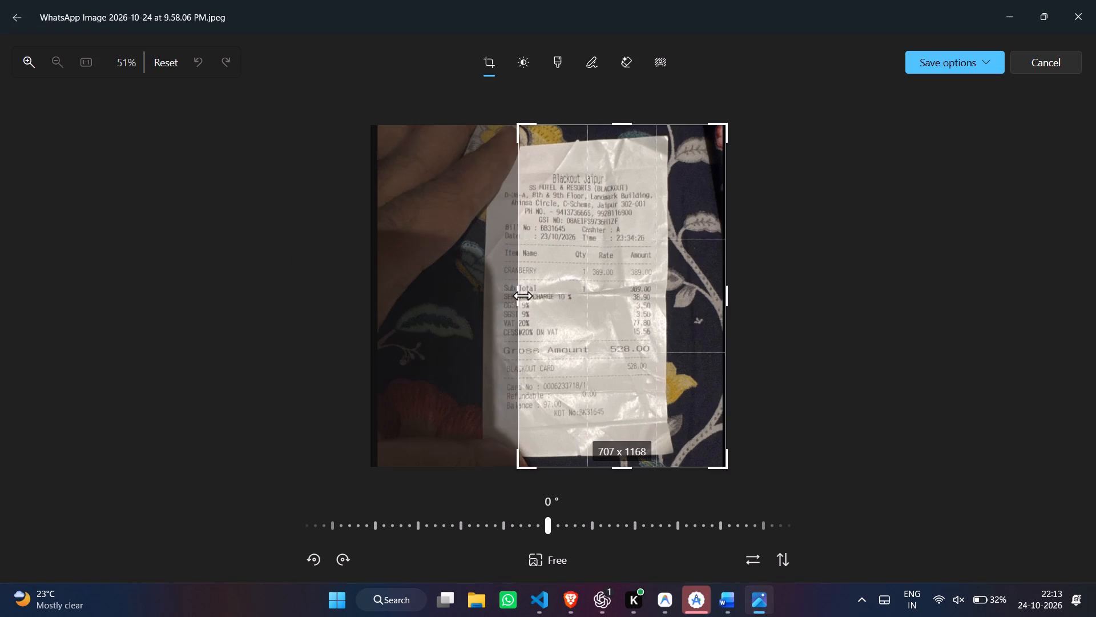
left_click_drag(522, 295, 489, 301)
left_click_drag(668, 295, 652, 298)
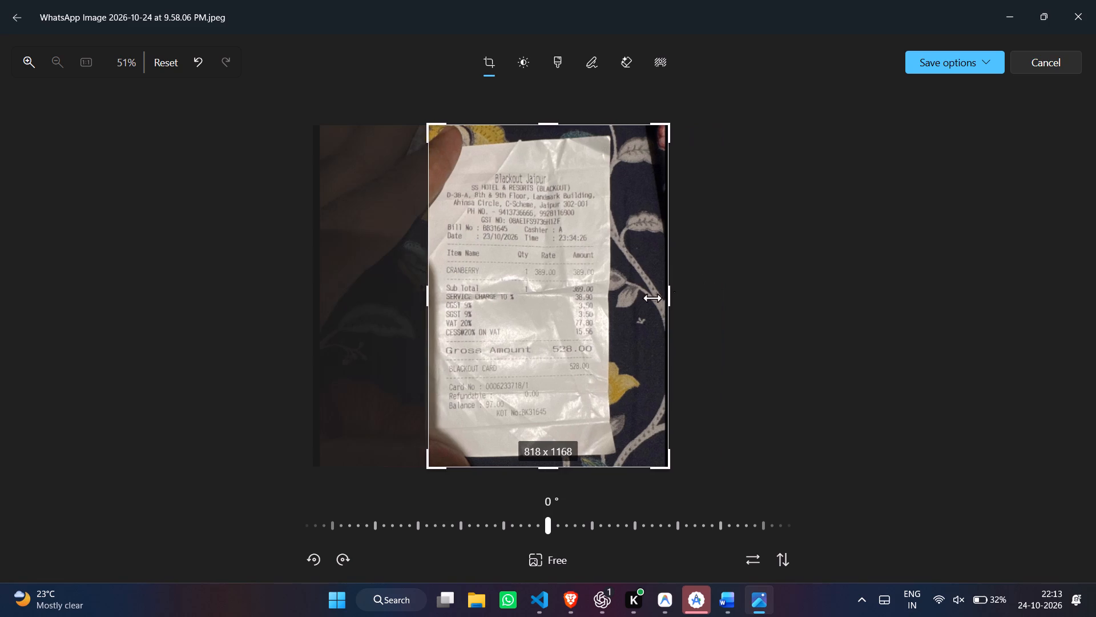
left_click_drag(652, 298, 619, 307)
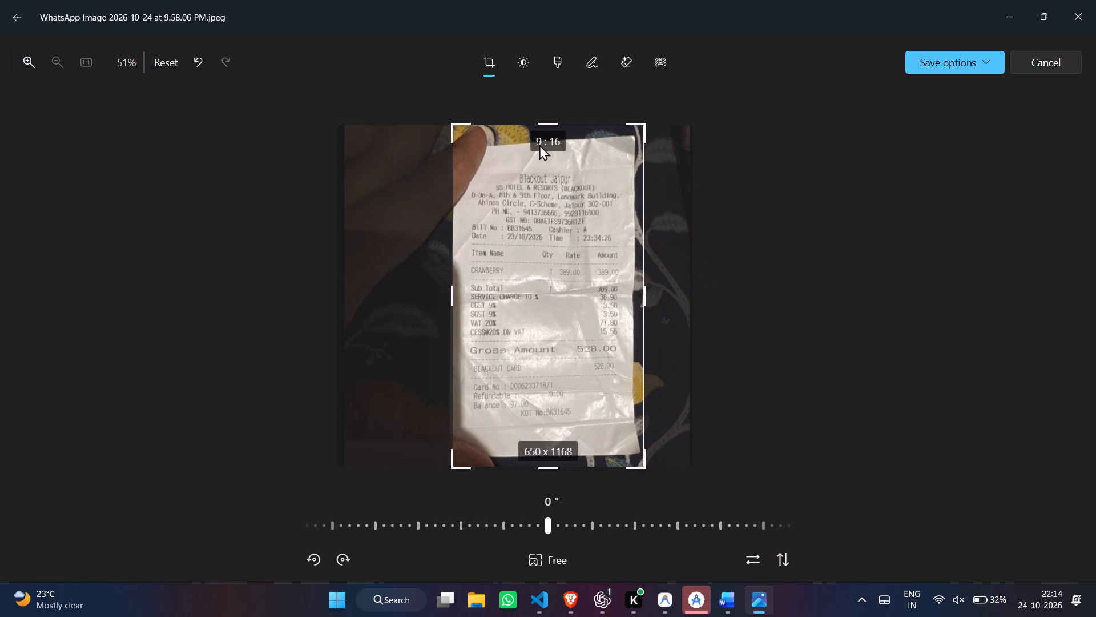
left_click_drag(547, 125, 553, 152)
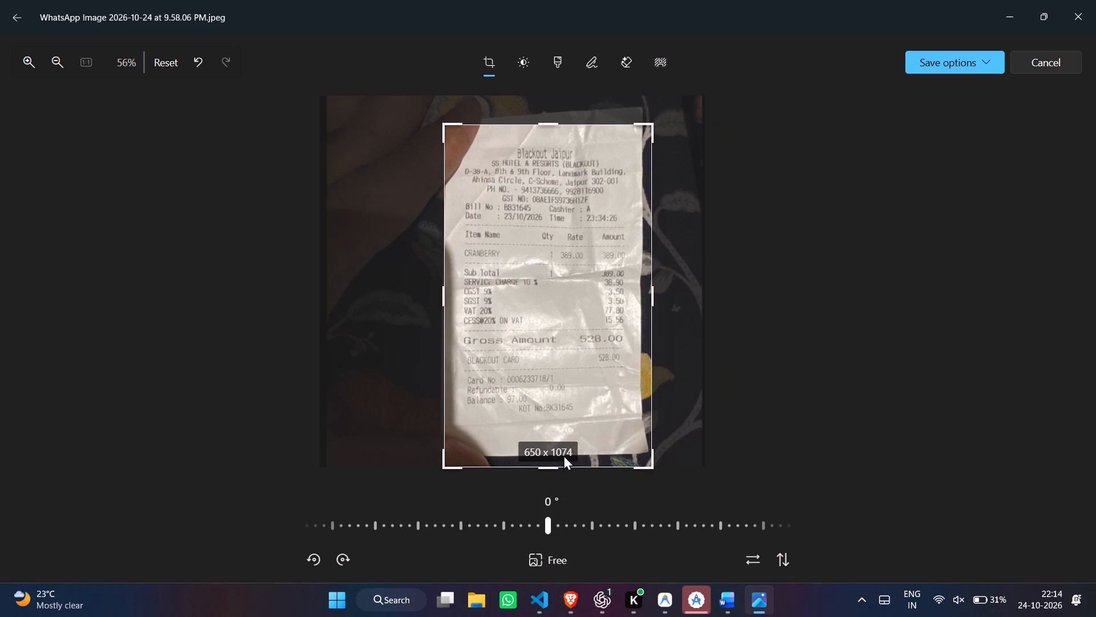
left_click_drag(549, 463, 550, 452)
left_click_drag(660, 285, 648, 303)
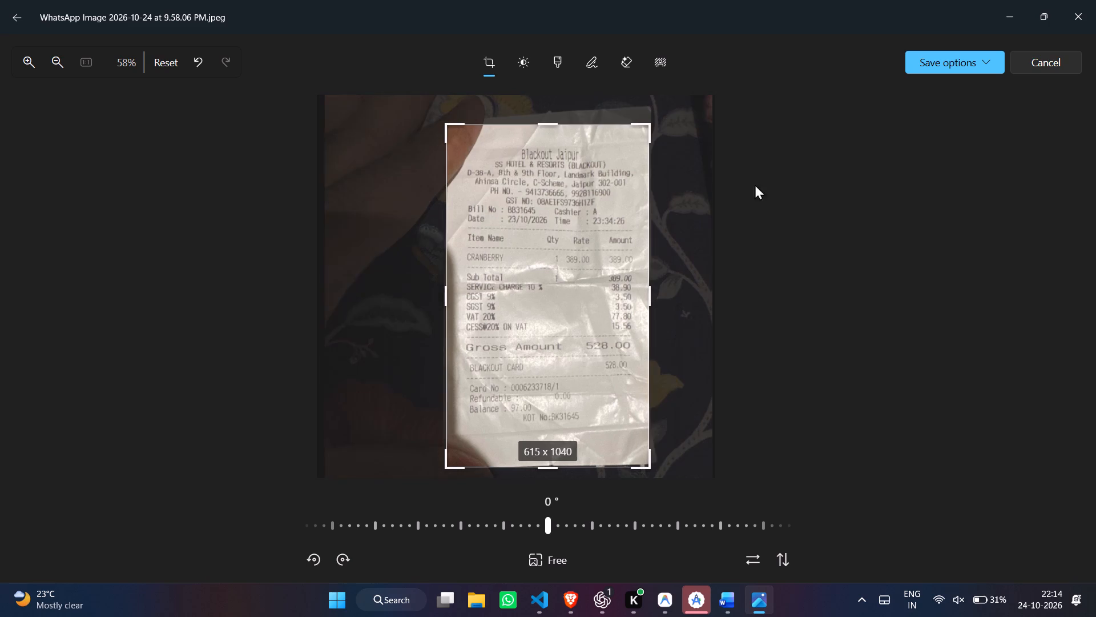
Save the cropped receipt image over the original file and close Photos.
left_click(931, 67)
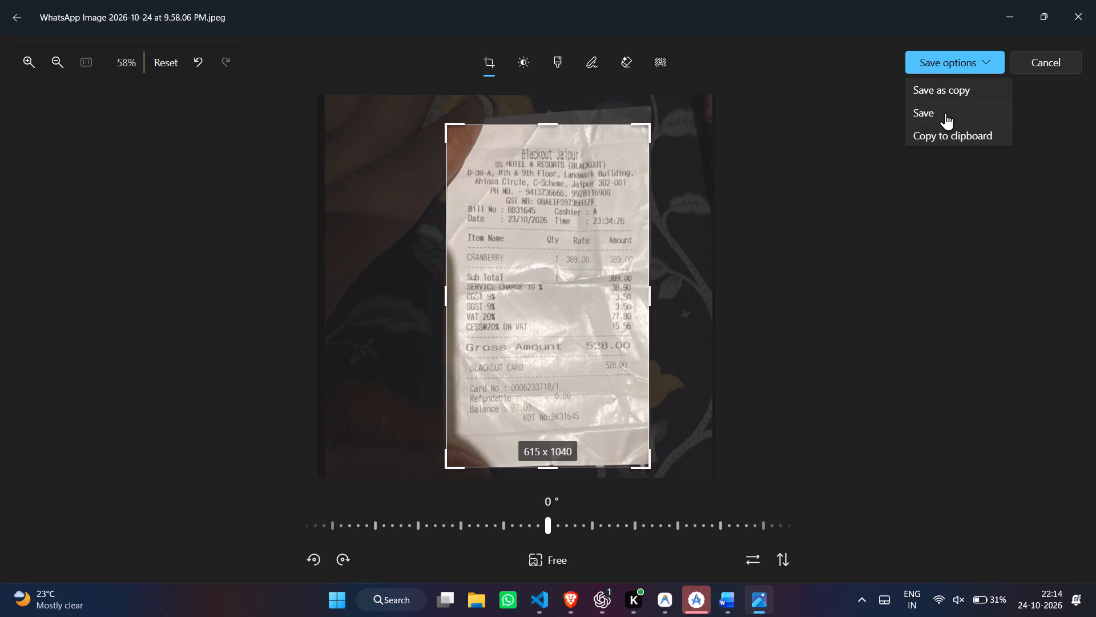
left_click(944, 121)
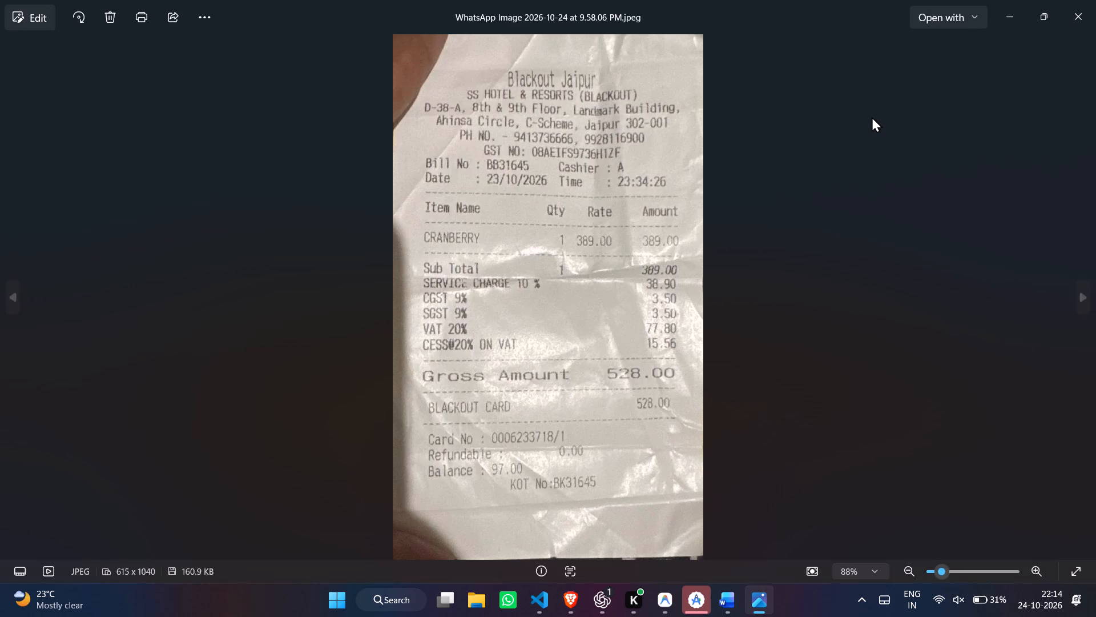
left_click(1095, 0)
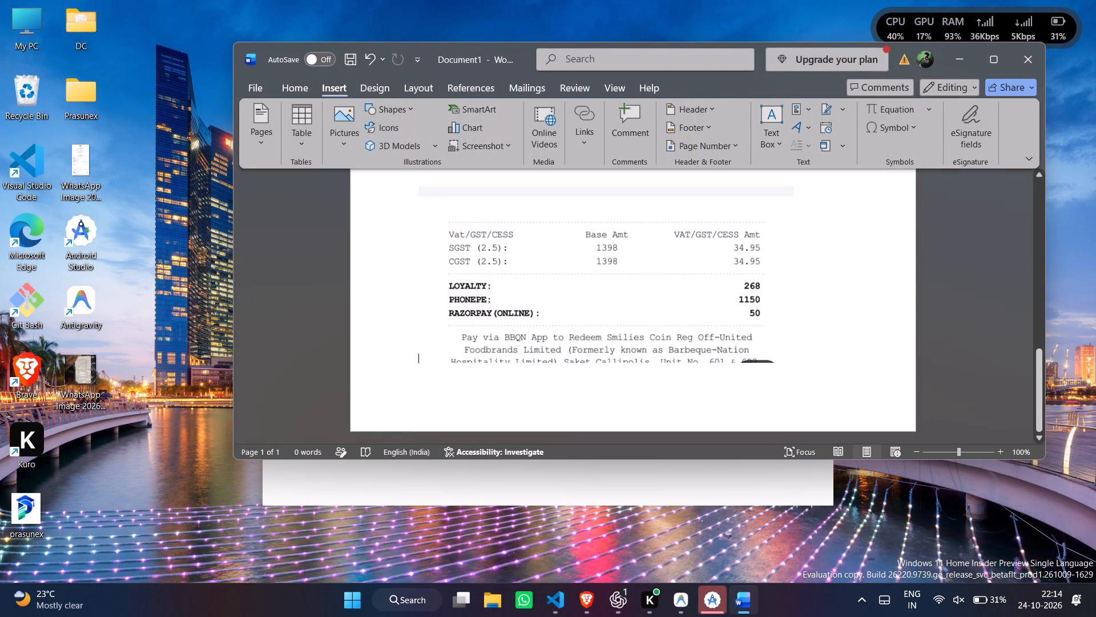
Insert the receipt photo "WhatsApp Image 2026-10-24" from the desktop into the Word document with the invoice, and check its placement.
left_click(87, 448)
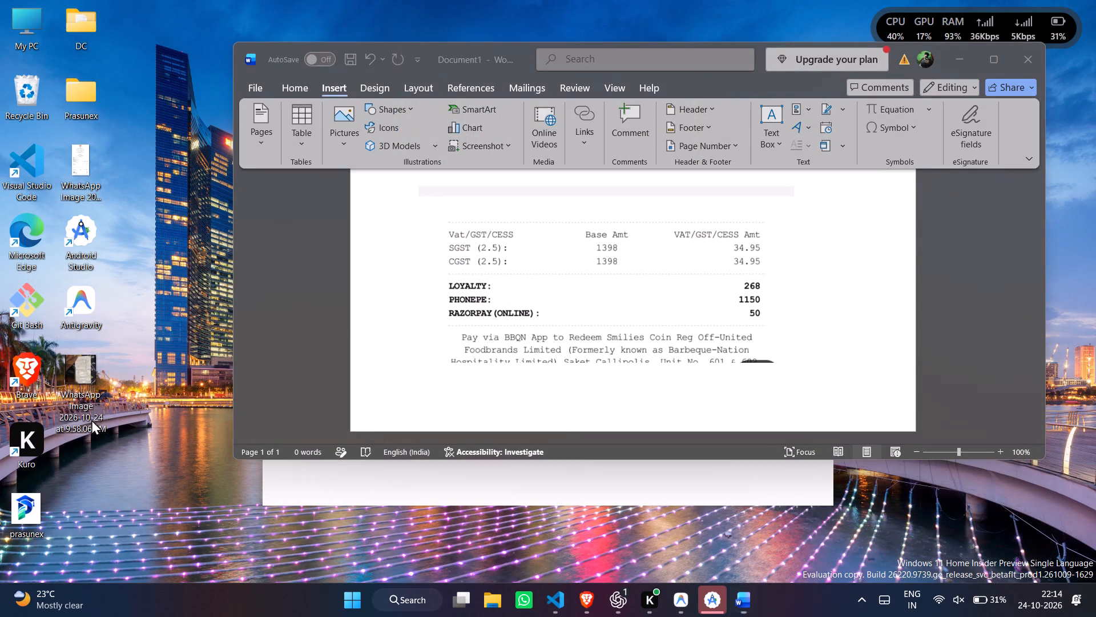
left_click_drag(82, 382, 481, 418)
scroll(545, 328, "up", 2)
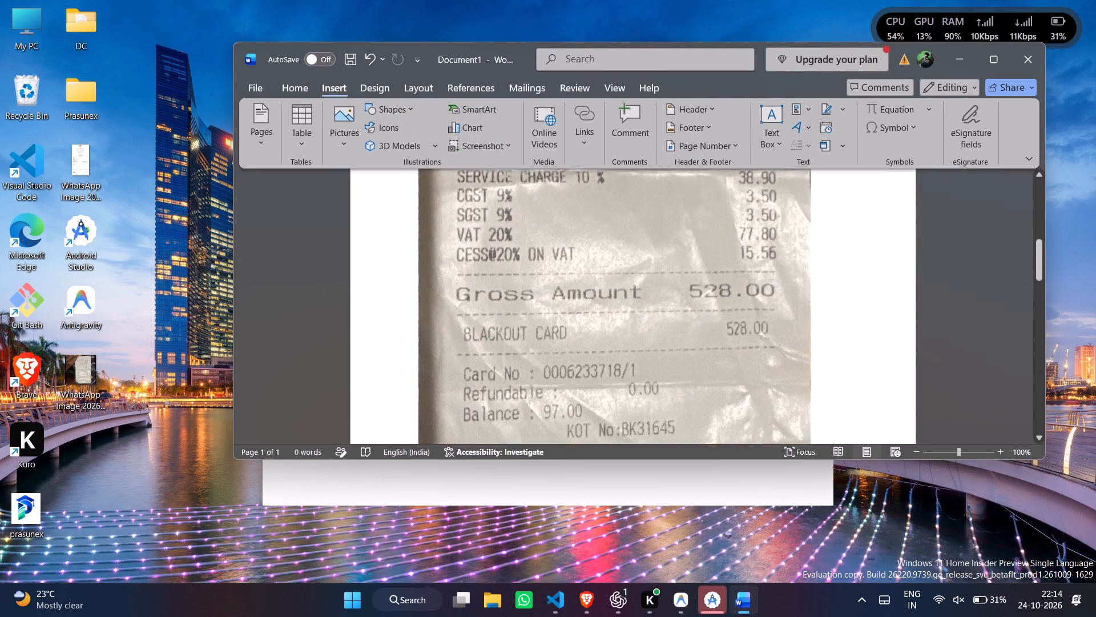
scroll(545, 328, "up", 7)
scroll(545, 326, "down", 11)
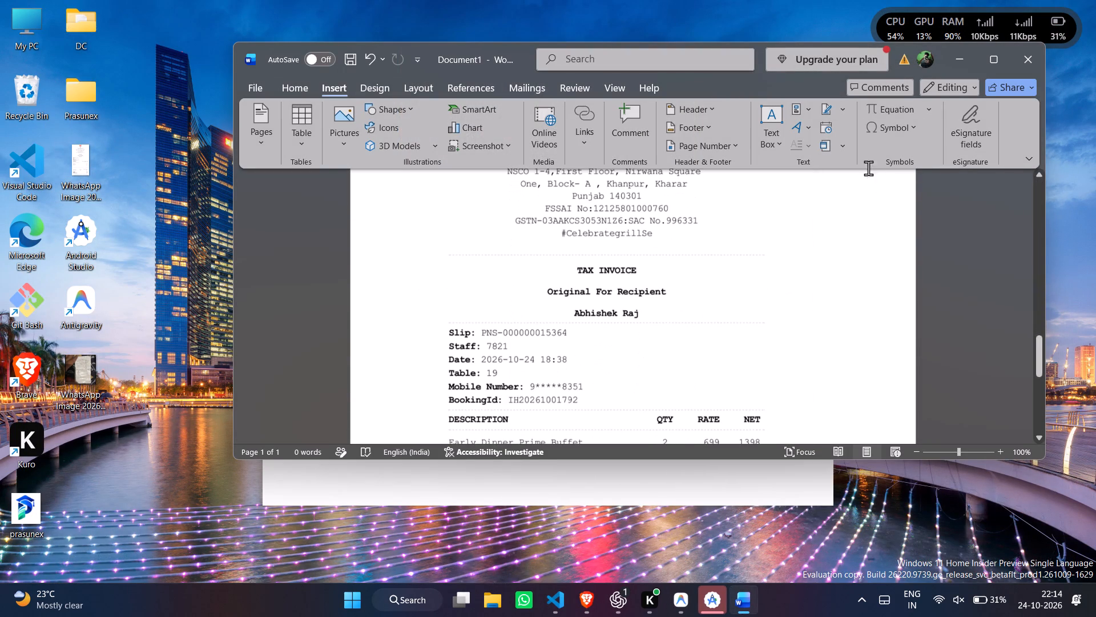
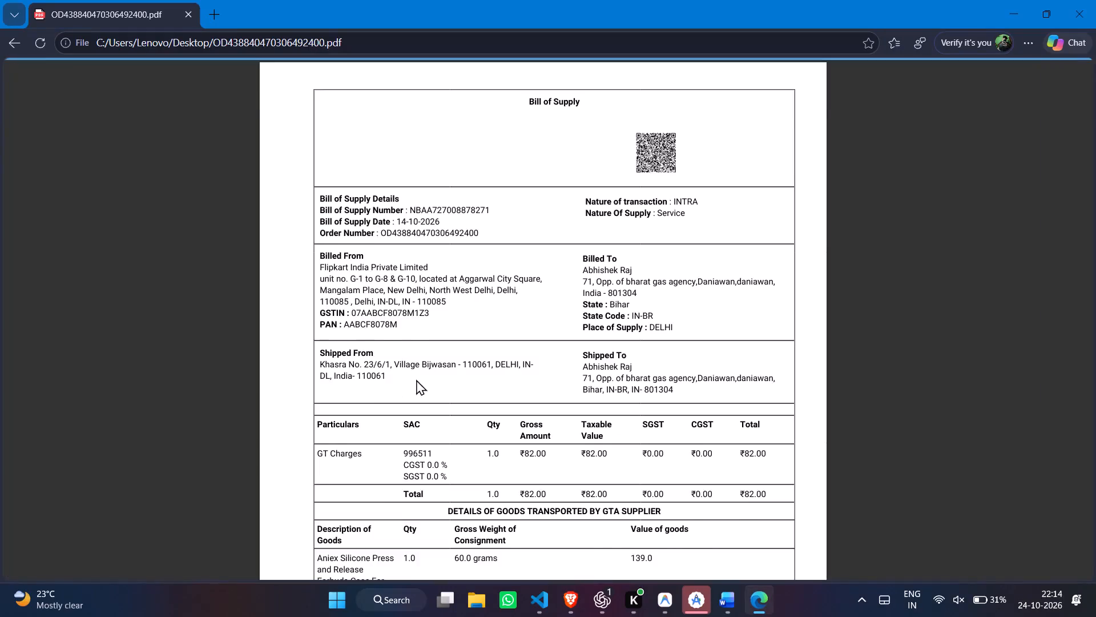
Capture the Flipkart tax invoice on page 3 of the order PDF as a screen snip, and close the PDF.
scroll(506, 363, "down", 2)
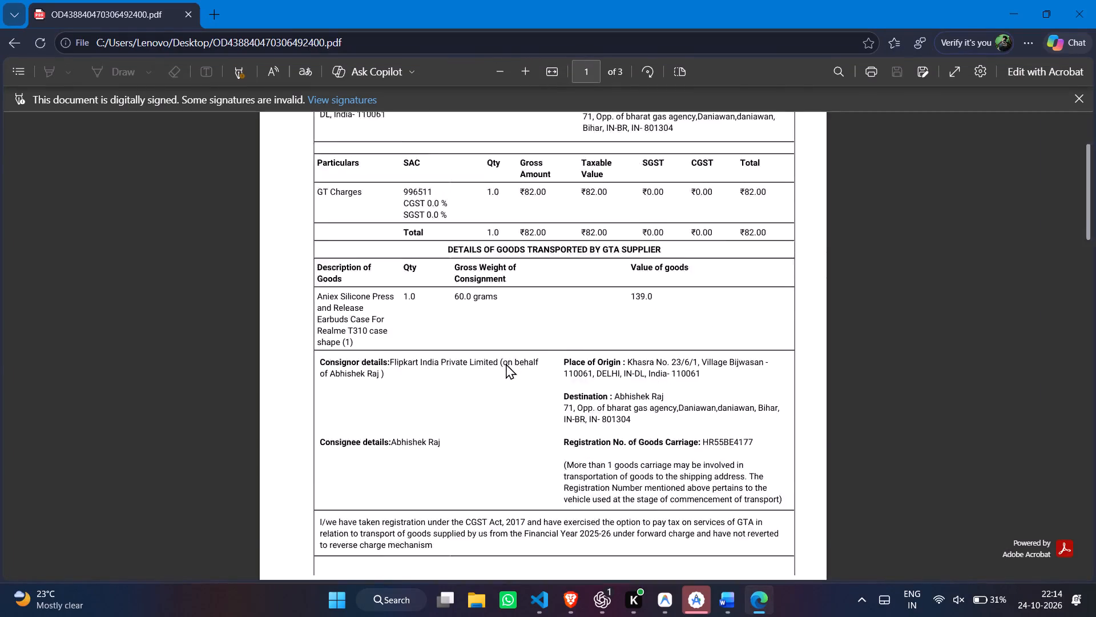
scroll(506, 363, "down", 2)
scroll(506, 358, "up", 2)
scroll(506, 358, "down", 6)
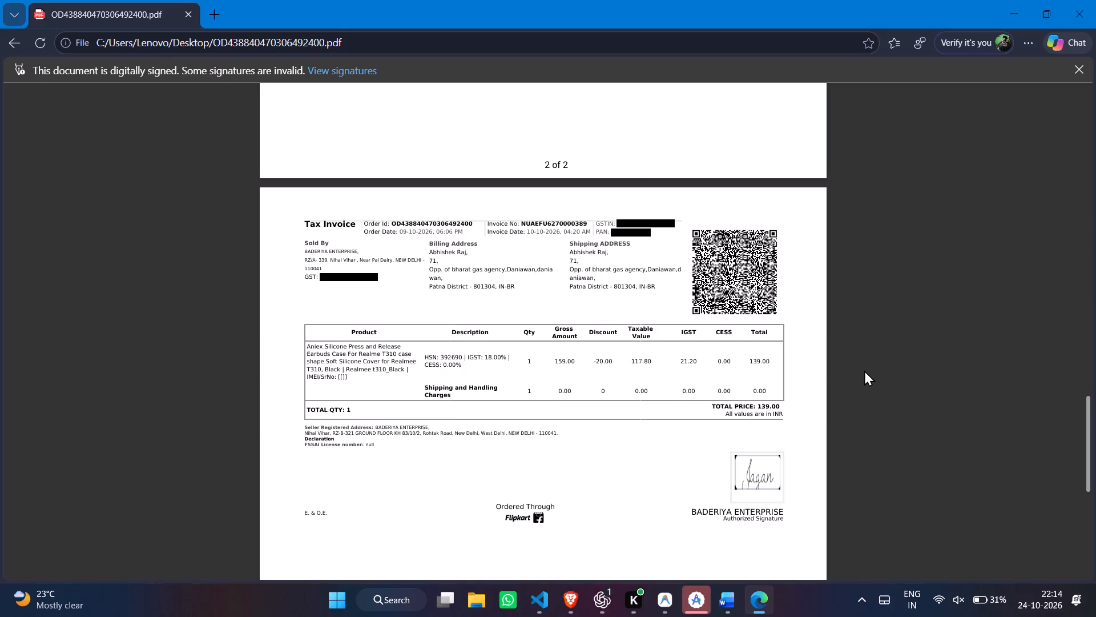
key("shift+super+s")
left_click_drag(273, 202, 814, 536)
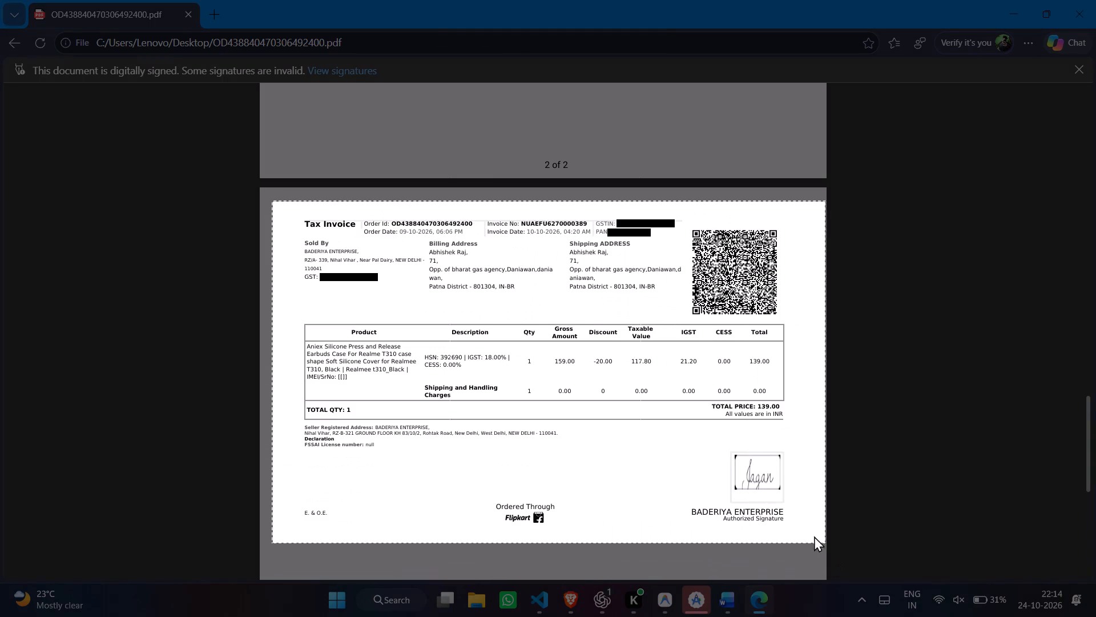
left_click_drag(814, 536, 821, 533)
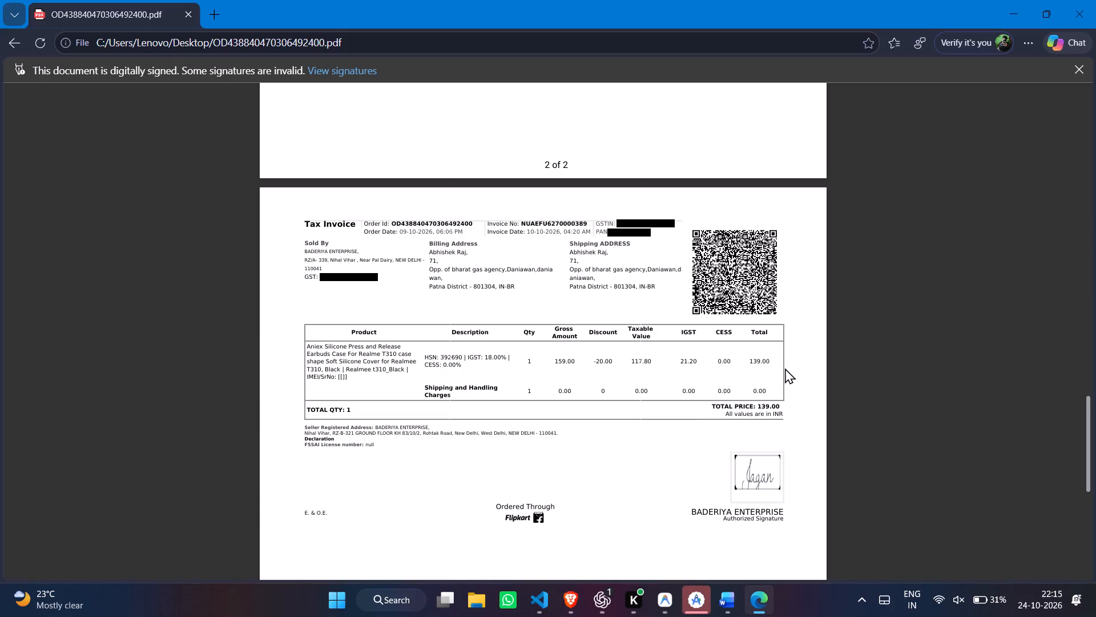
left_click(1076, 7)
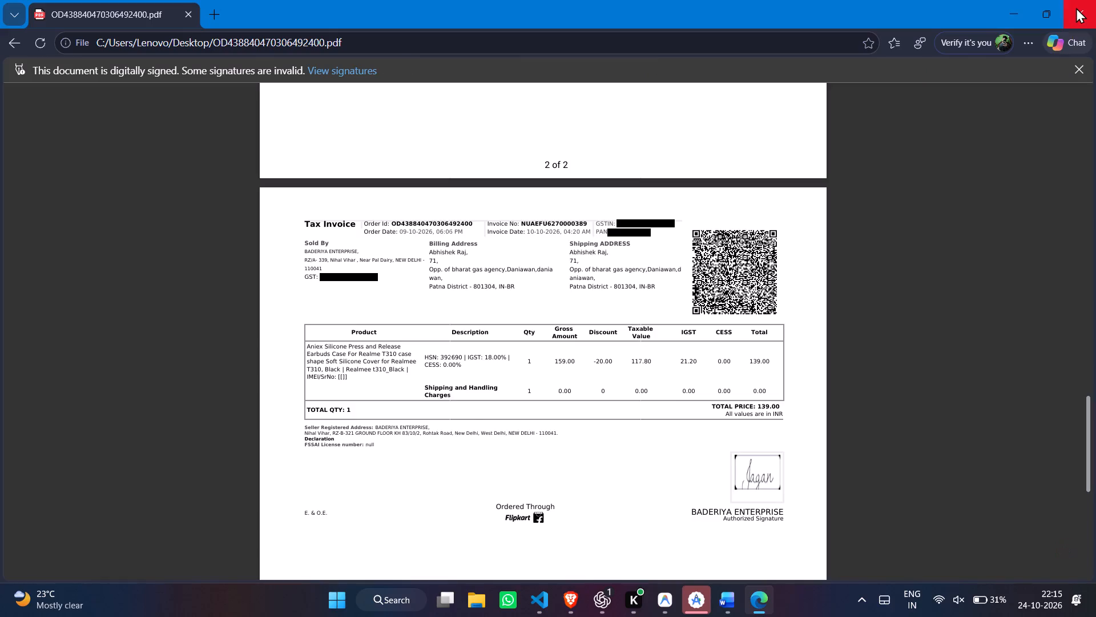
Paste the captured Flipkart tax invoice into the Word document after the restaurant invoice on page 2.
scroll(616, 322, "down", 6)
left_click(620, 392)
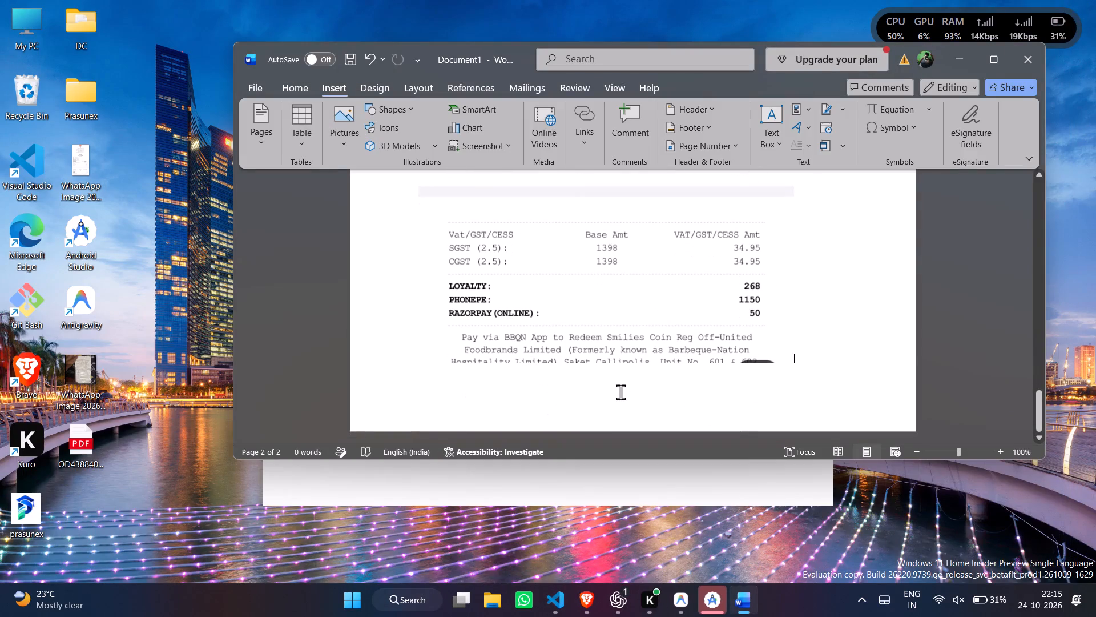
key("ctrl+v")
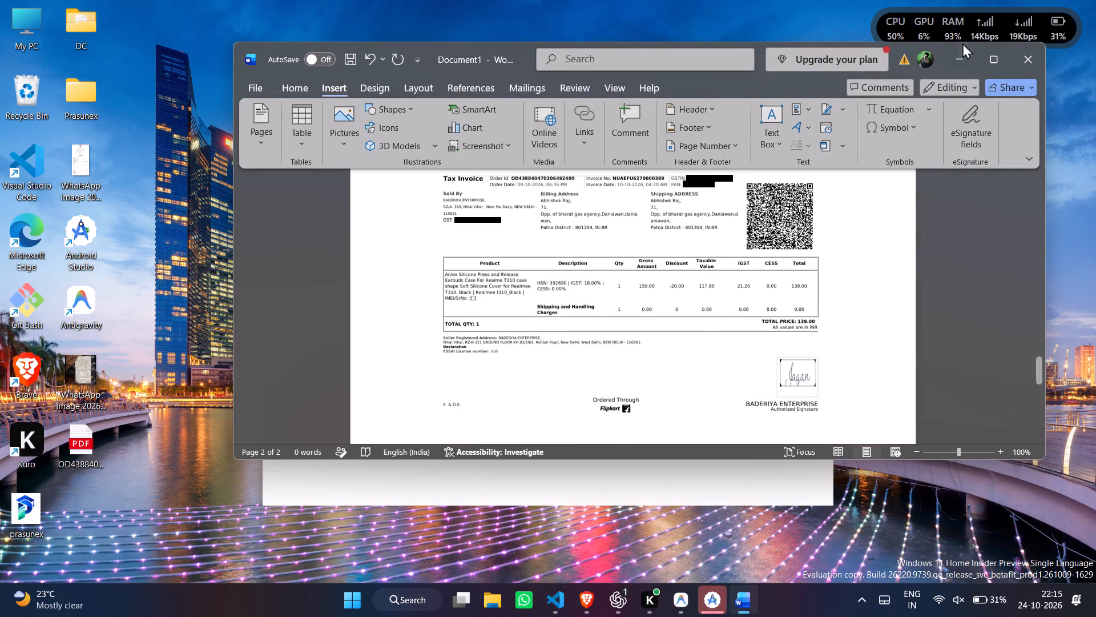
Maximize the Word window and shrink the Blackout Jaipur receipt photo on page 1 proportionally to about 40% of the page width.
left_click(998, 52)
scroll(557, 315, "up", 9)
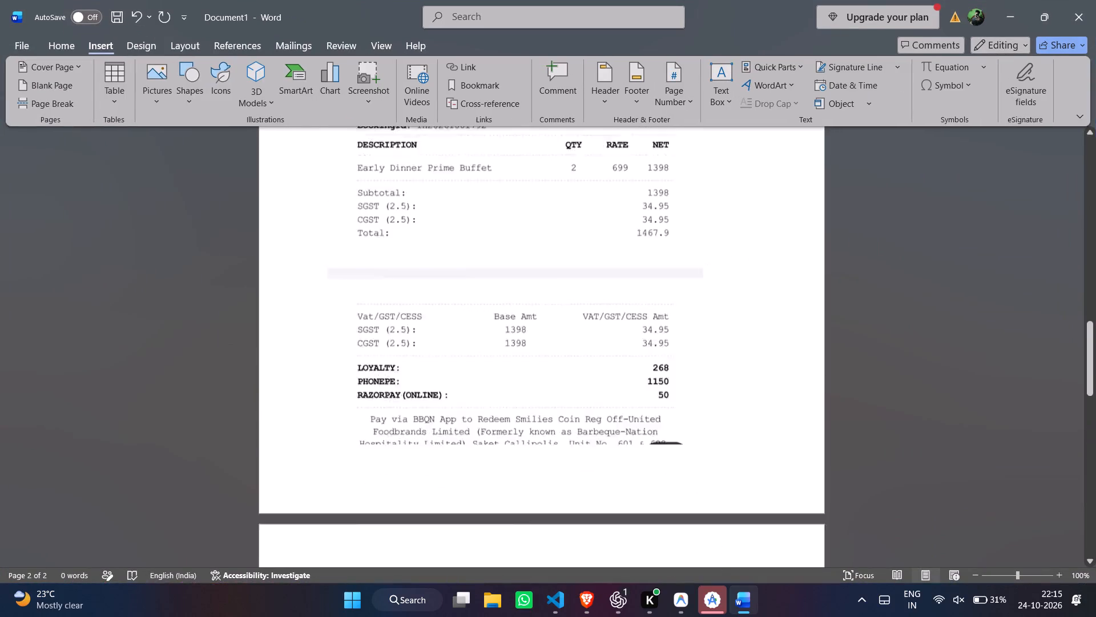
scroll(575, 295, "up", 10)
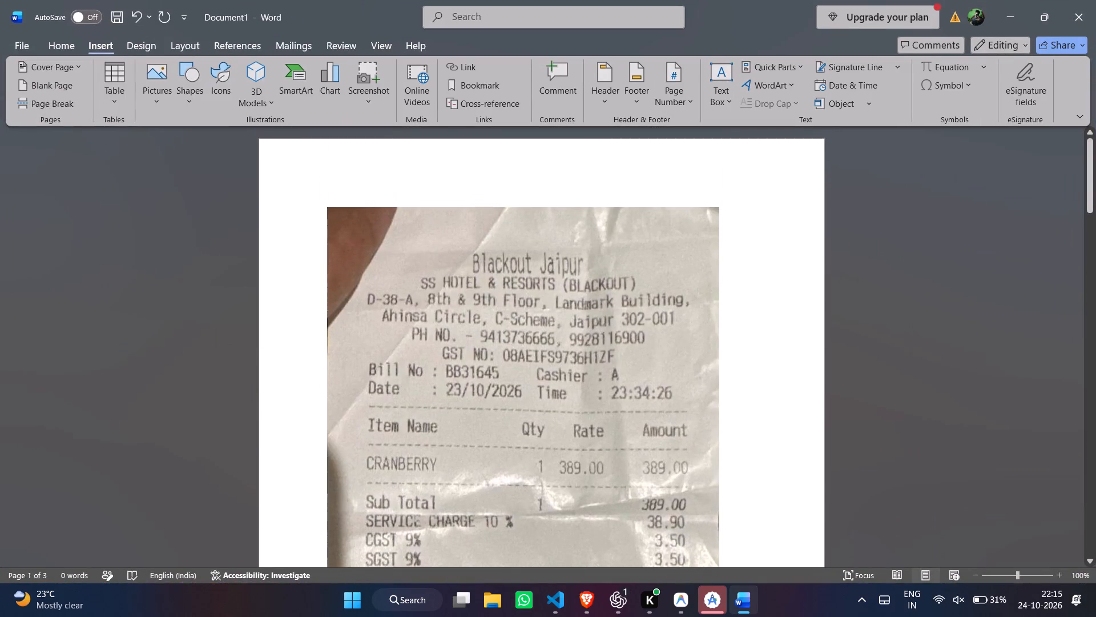
left_click(454, 293)
scroll(525, 293, "down", 2)
scroll(648, 406, "down", 1)
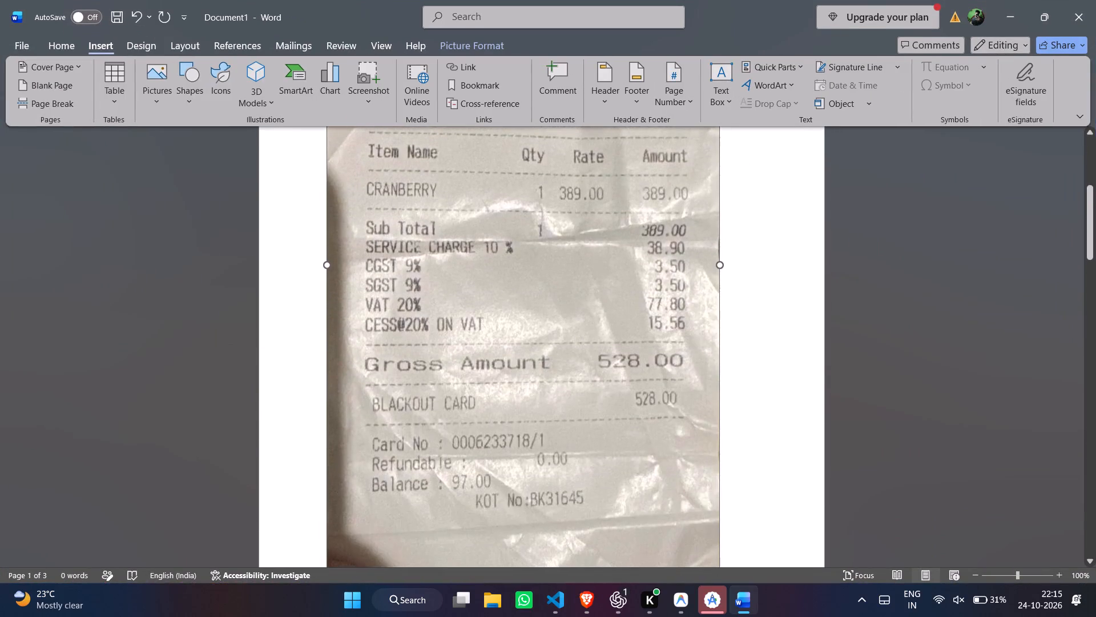
scroll(709, 481, "down", 1)
left_click_drag(719, 503, 630, 402)
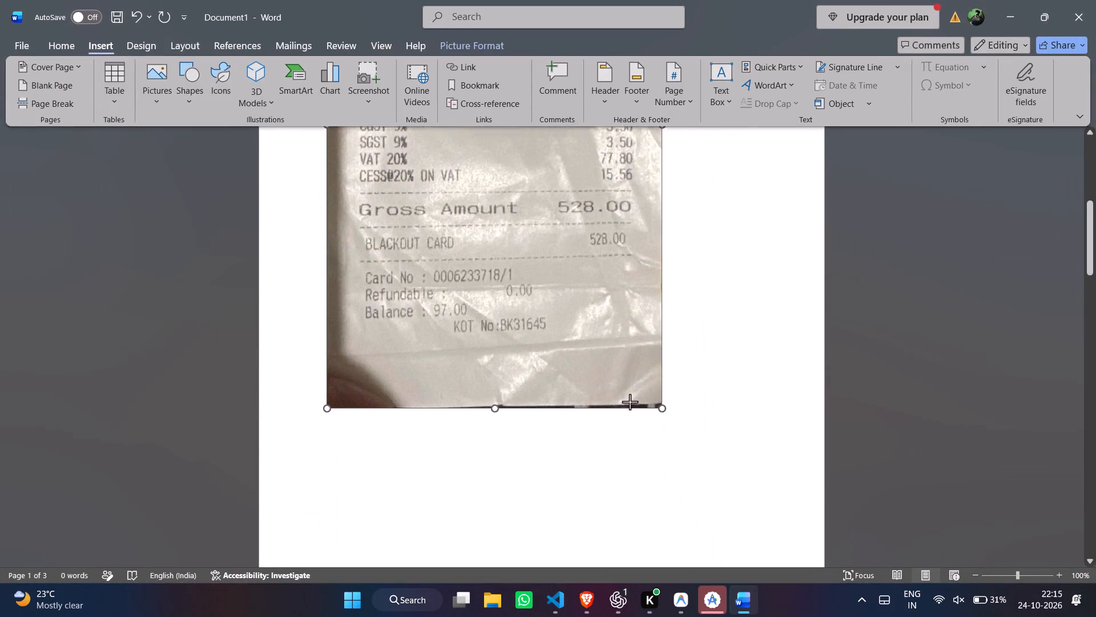
left_click_drag(630, 402, 494, 234)
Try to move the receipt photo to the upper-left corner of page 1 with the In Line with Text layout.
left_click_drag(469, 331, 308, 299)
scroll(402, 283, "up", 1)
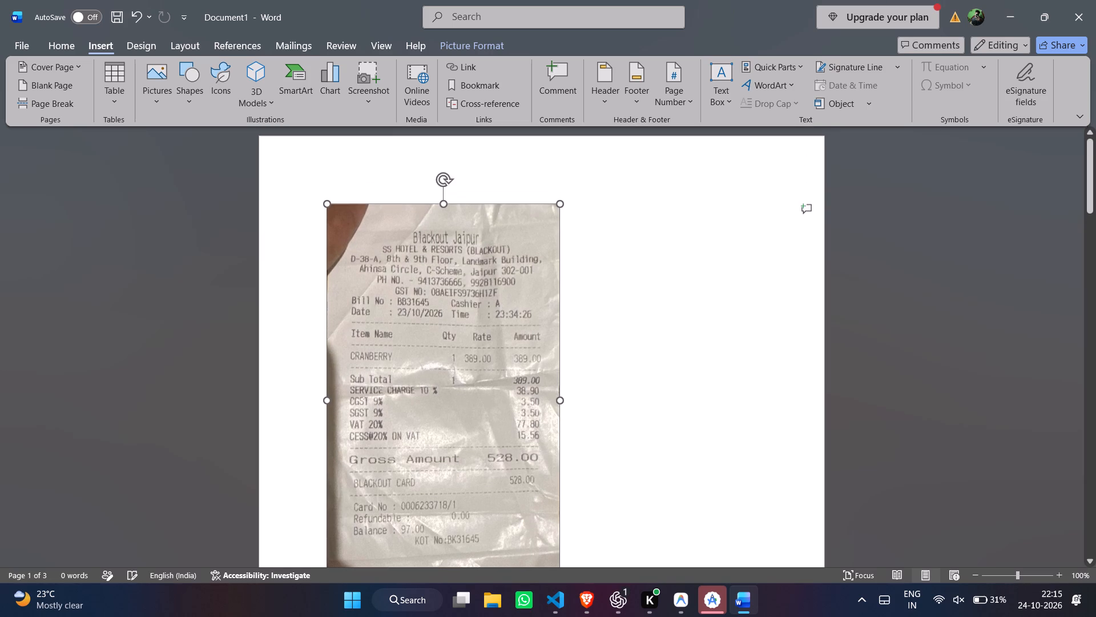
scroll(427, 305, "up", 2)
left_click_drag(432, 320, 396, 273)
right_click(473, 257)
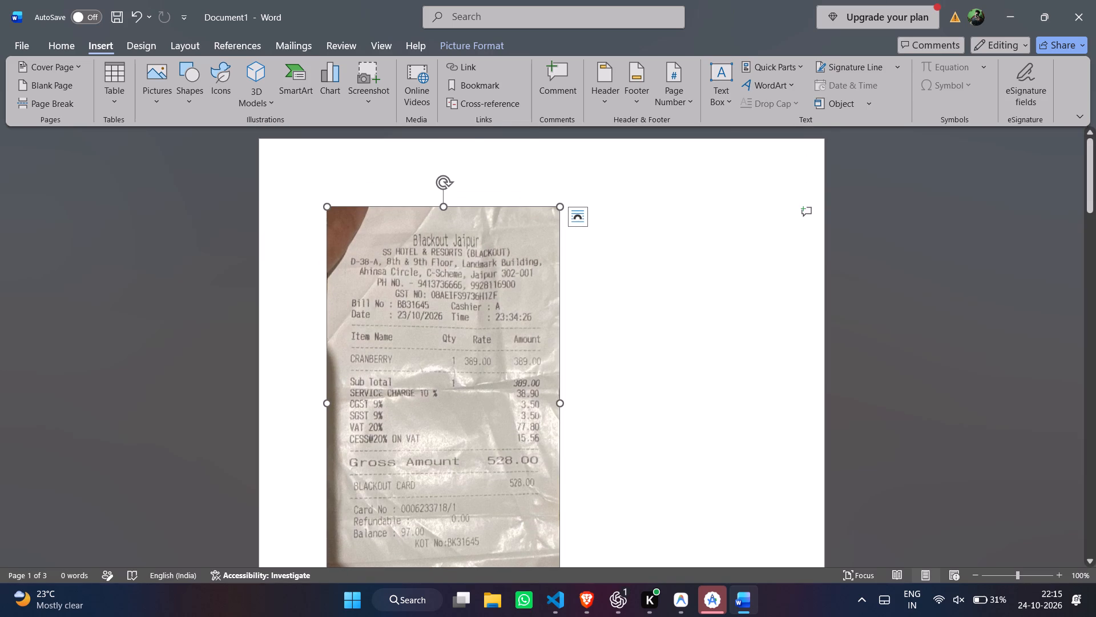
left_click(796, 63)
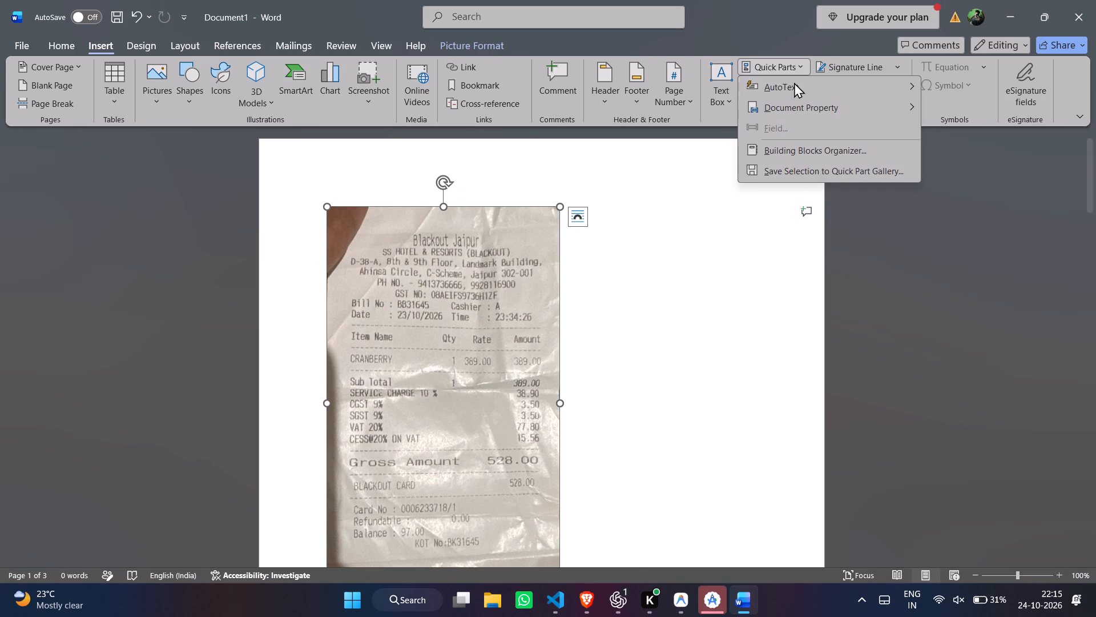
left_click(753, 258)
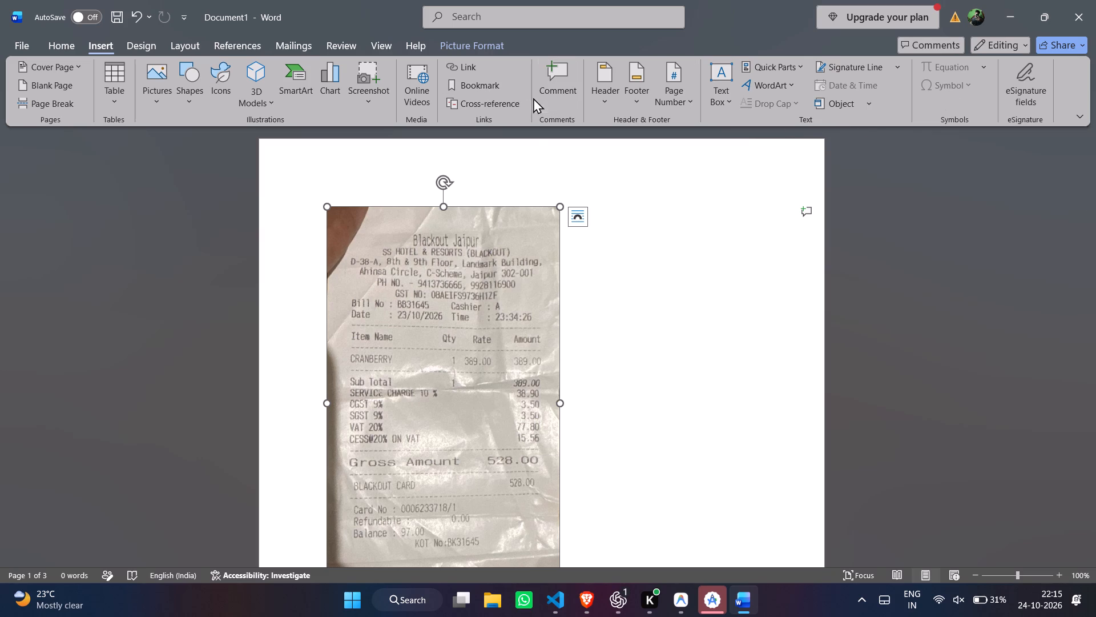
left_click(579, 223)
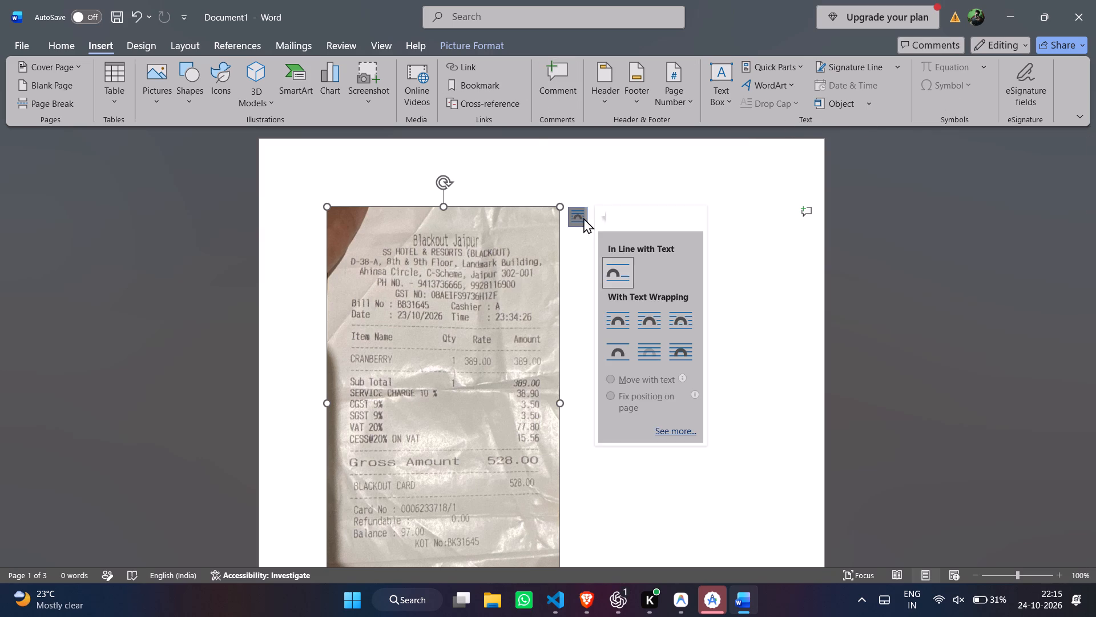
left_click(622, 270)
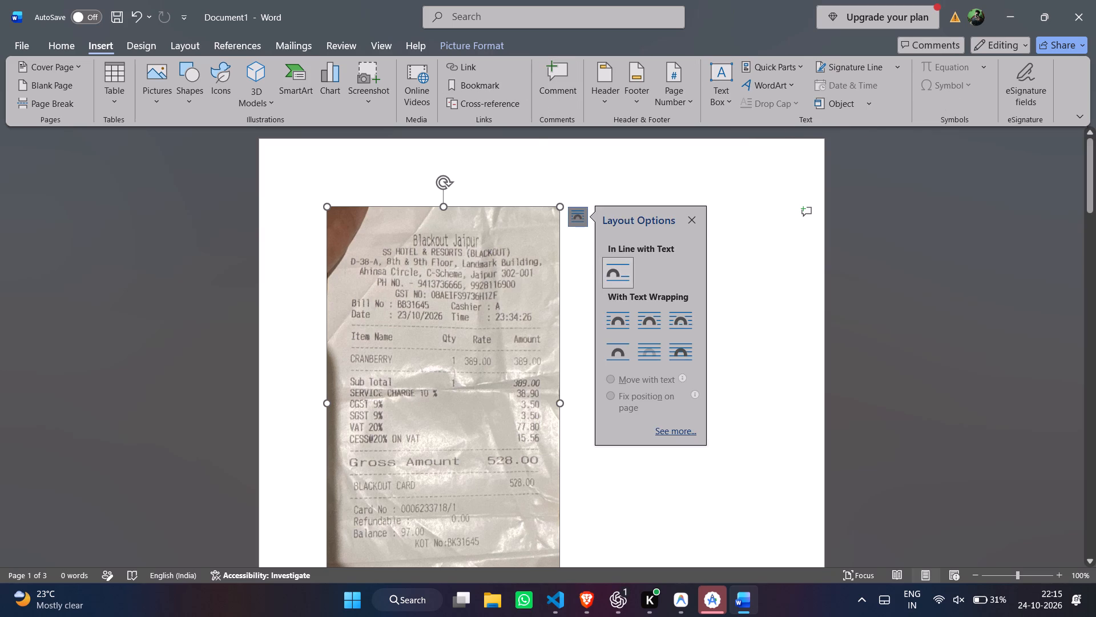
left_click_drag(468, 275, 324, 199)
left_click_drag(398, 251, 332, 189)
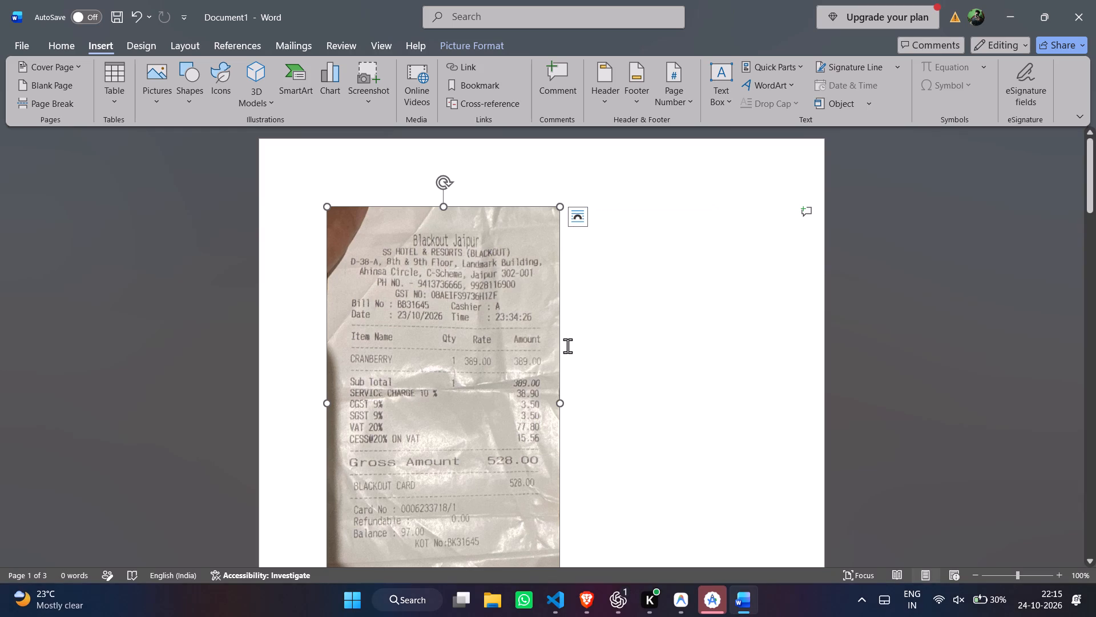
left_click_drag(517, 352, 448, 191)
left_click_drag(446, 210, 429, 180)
Shrink the receipt photo on page 1 slightly more, keeping its proportions.
scroll(478, 339, "down", 2)
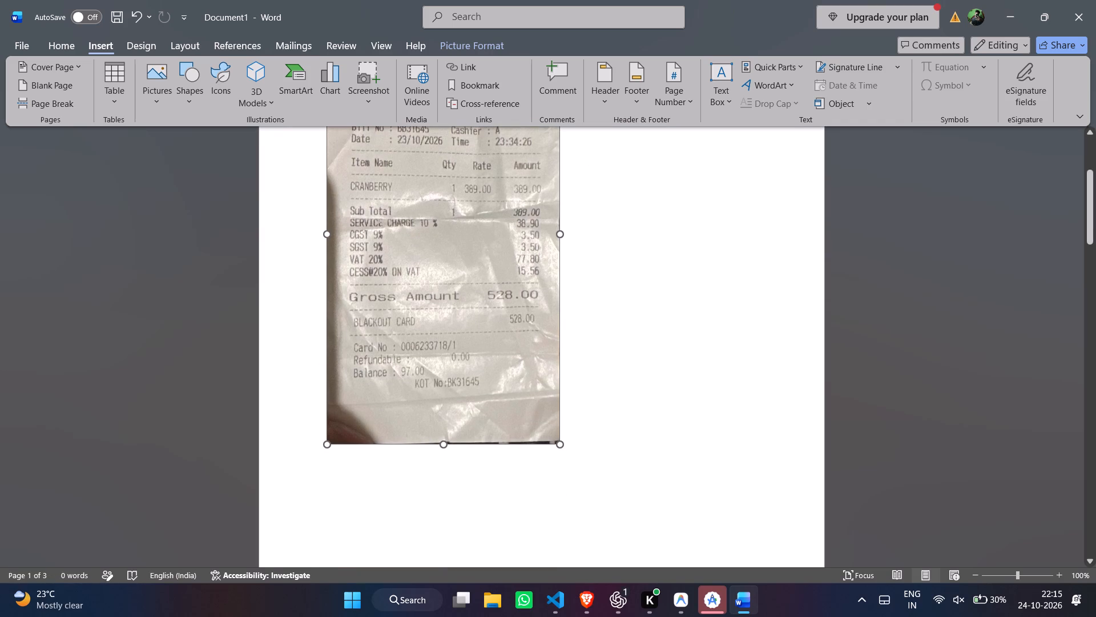
left_click_drag(558, 443, 529, 402)
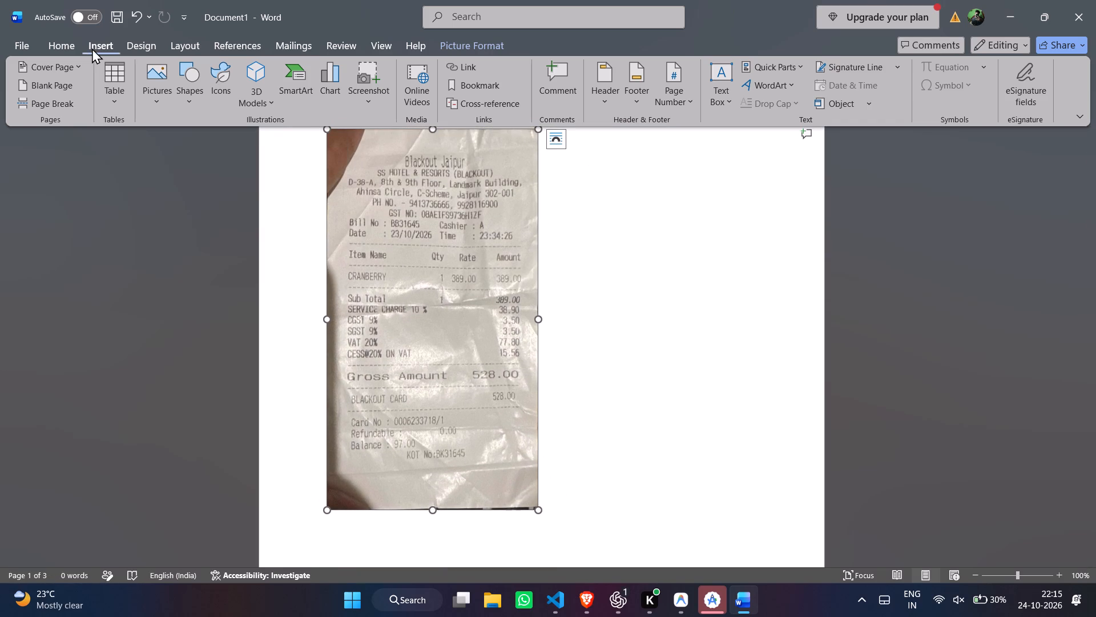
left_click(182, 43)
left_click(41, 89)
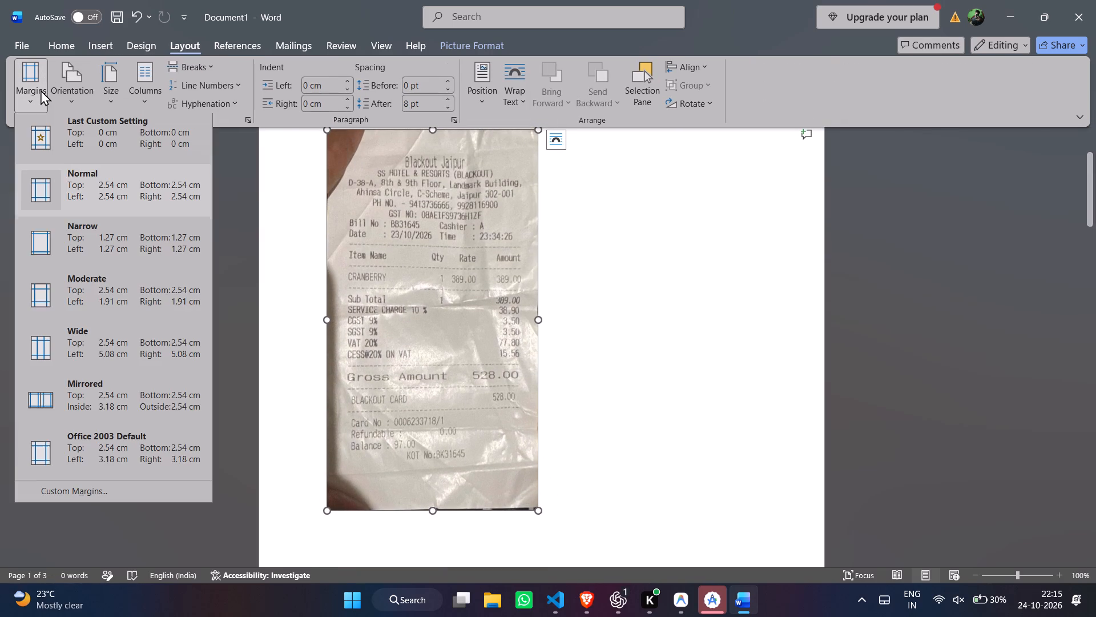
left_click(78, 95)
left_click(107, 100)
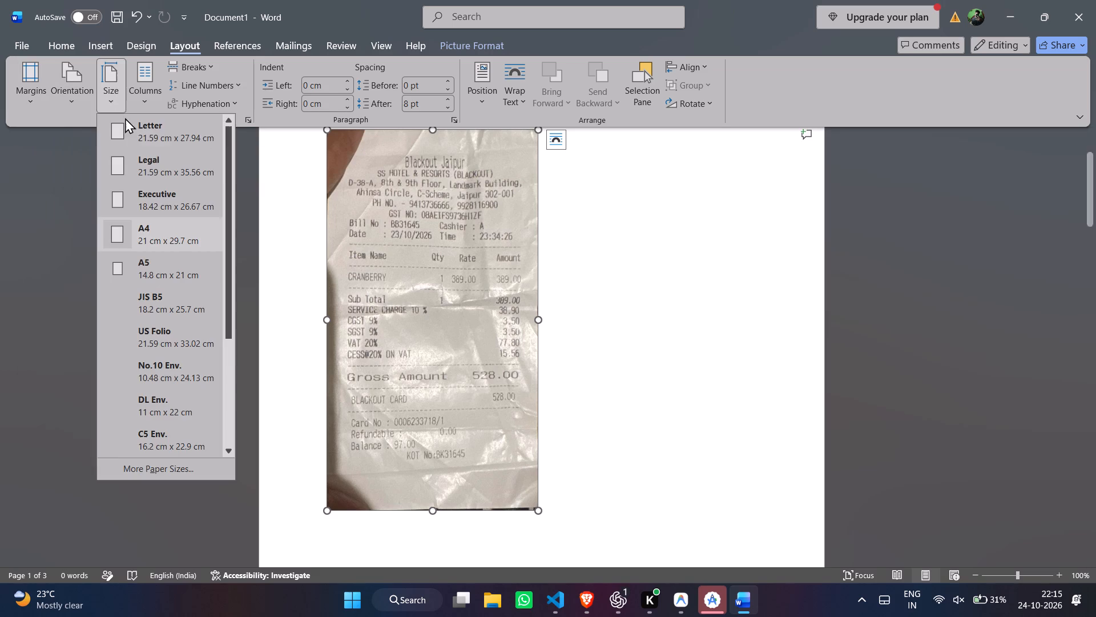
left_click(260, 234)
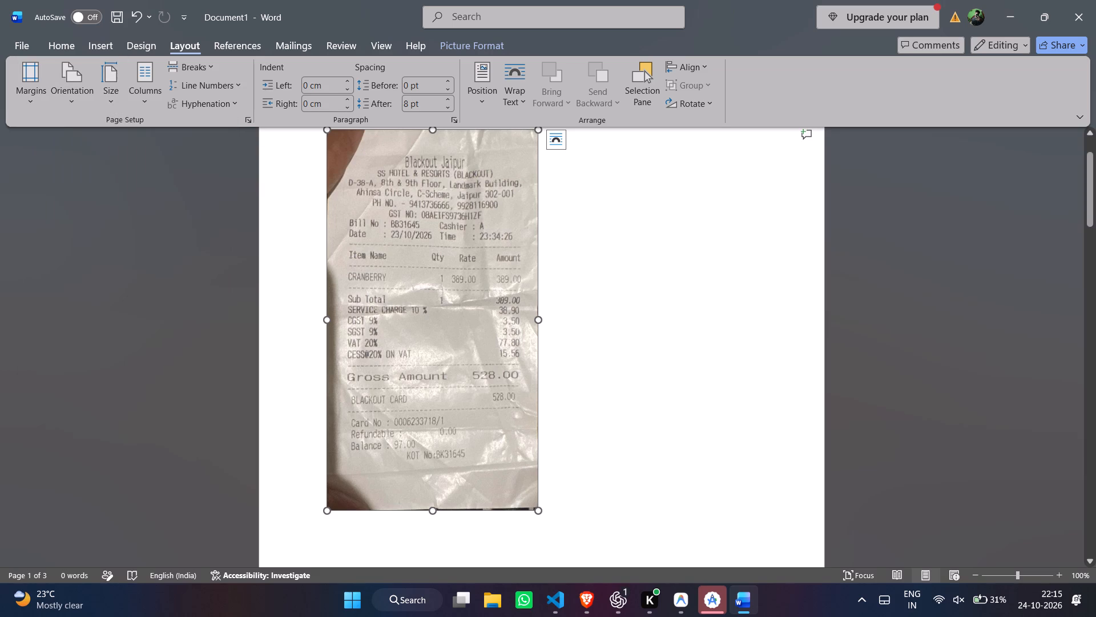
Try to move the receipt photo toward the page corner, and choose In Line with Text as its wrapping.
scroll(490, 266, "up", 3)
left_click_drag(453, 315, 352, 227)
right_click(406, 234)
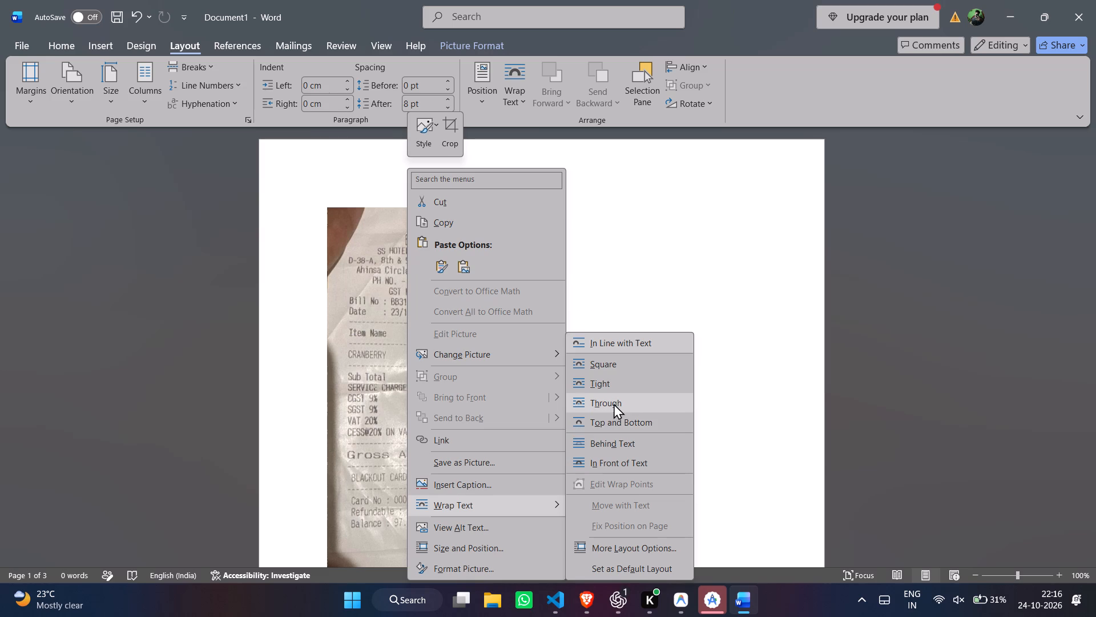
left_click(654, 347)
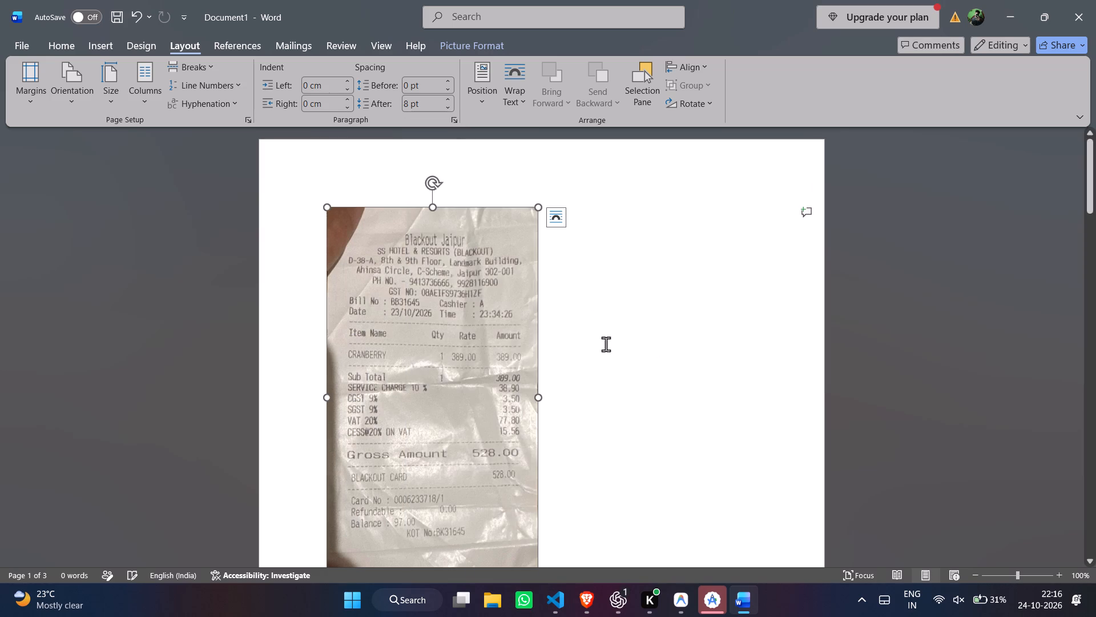
Set the receipt photo's text wrapping to In Front of Text and move it to the upper-left corner of page 1.
left_click_drag(455, 335, 372, 219)
right_click(428, 262)
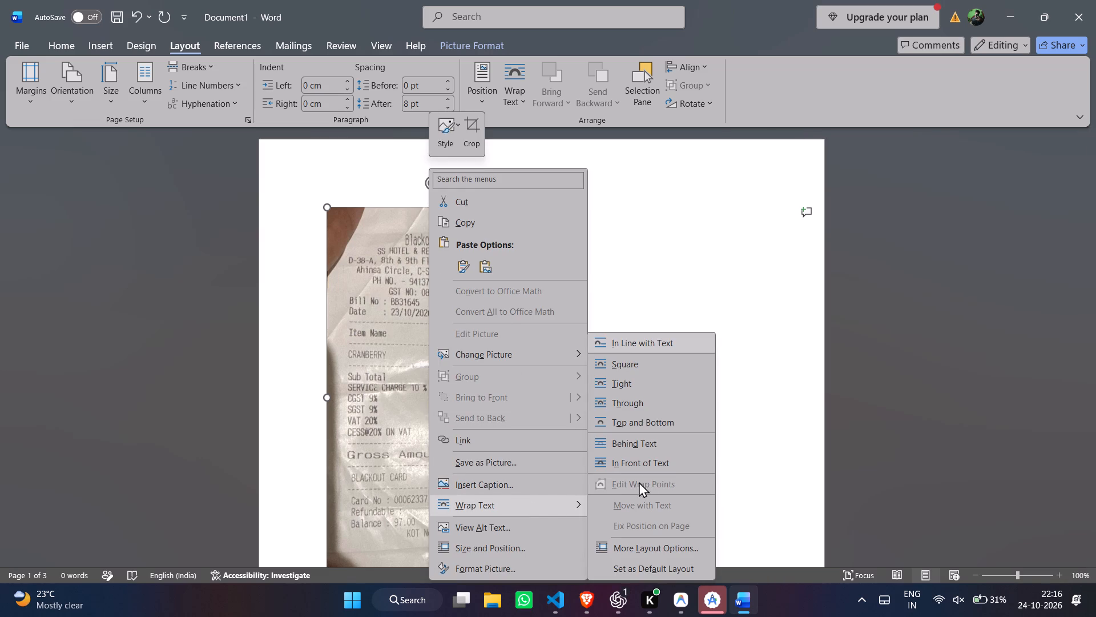
left_click(652, 465)
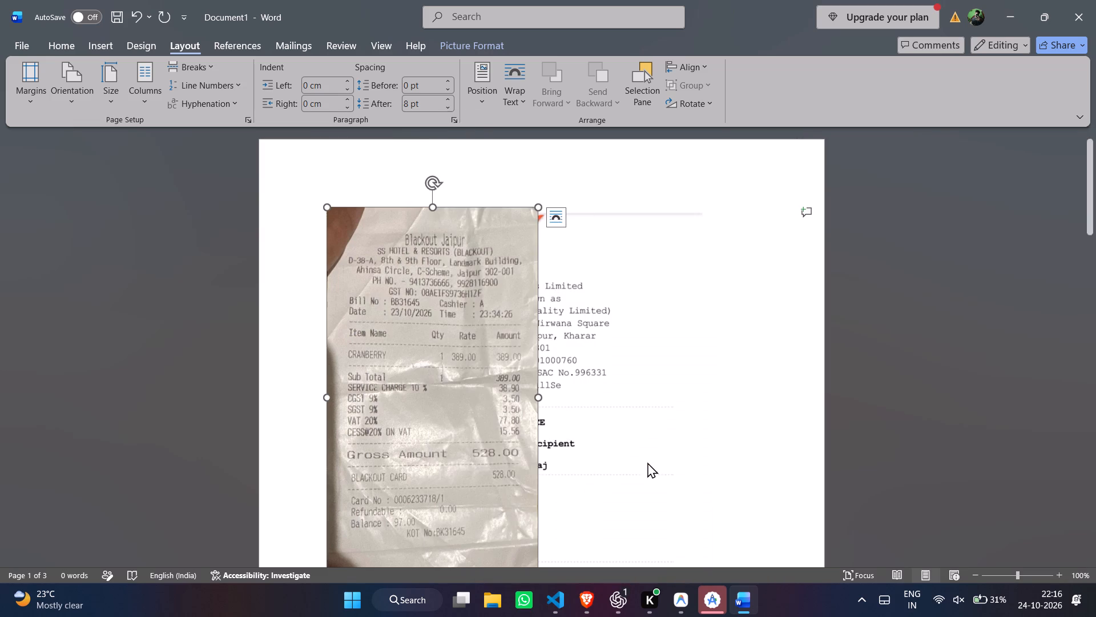
left_click_drag(468, 414, 428, 381)
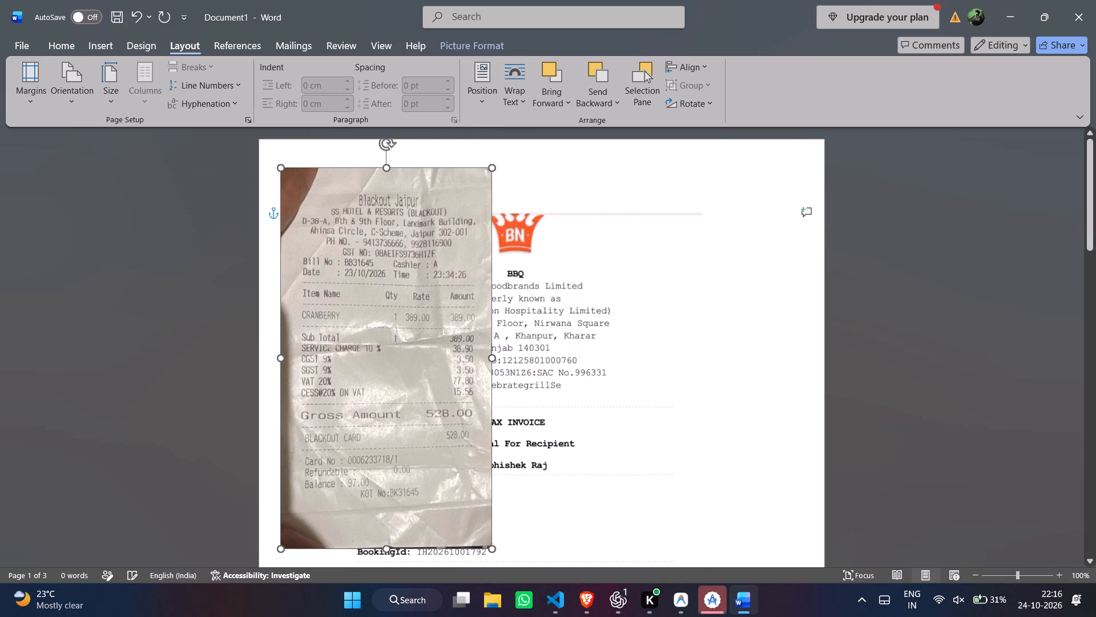
left_click_drag(428, 381, 398, 352)
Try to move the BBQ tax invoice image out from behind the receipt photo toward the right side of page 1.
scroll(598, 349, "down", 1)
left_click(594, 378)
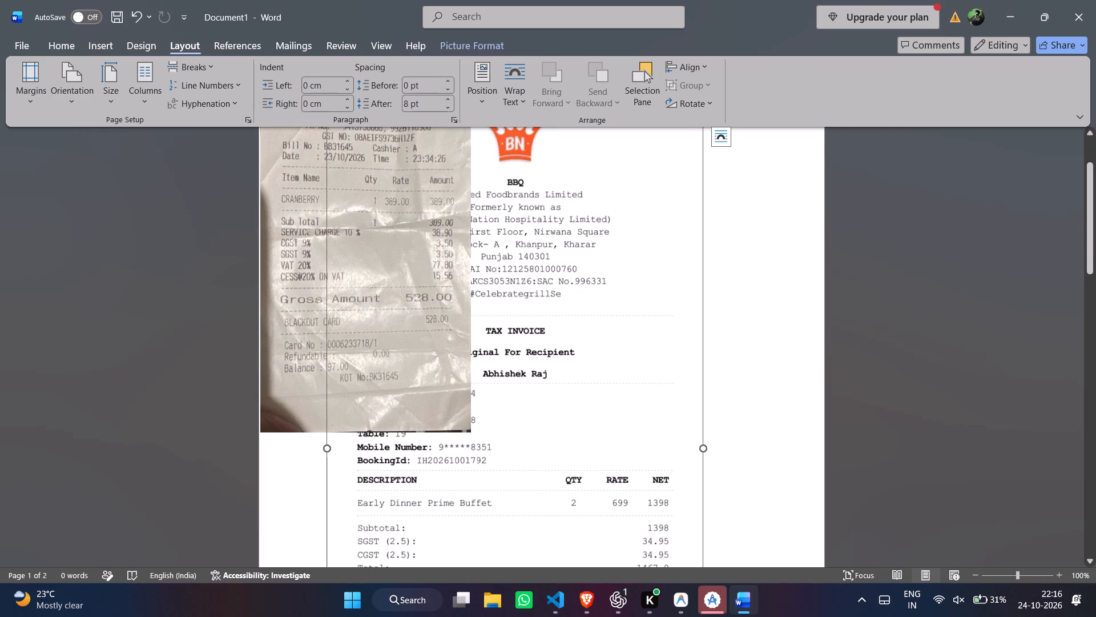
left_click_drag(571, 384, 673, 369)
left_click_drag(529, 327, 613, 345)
Narrow the BBQ tax invoice image horizontally to about 40% of the page width, leaving its height as is.
left_click_drag(323, 451, 408, 446)
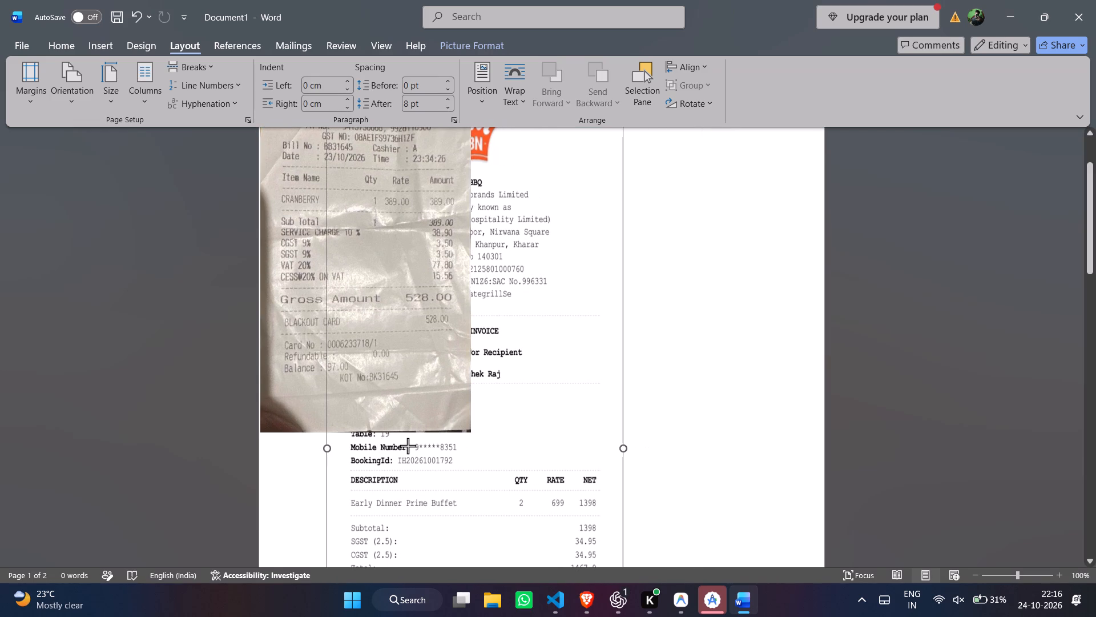
left_click_drag(408, 446, 468, 440)
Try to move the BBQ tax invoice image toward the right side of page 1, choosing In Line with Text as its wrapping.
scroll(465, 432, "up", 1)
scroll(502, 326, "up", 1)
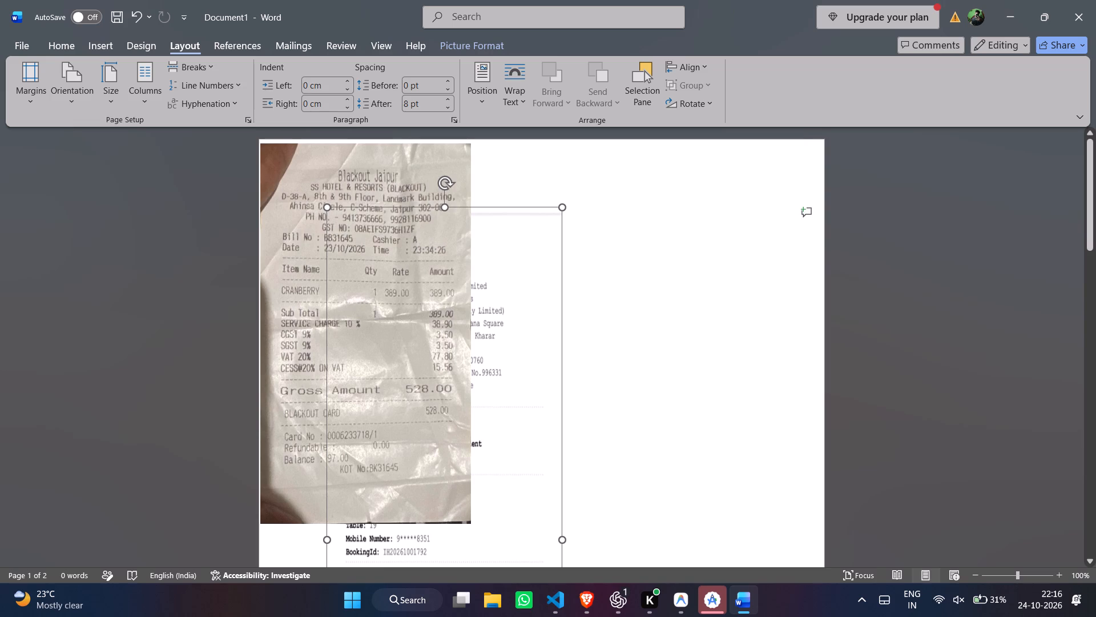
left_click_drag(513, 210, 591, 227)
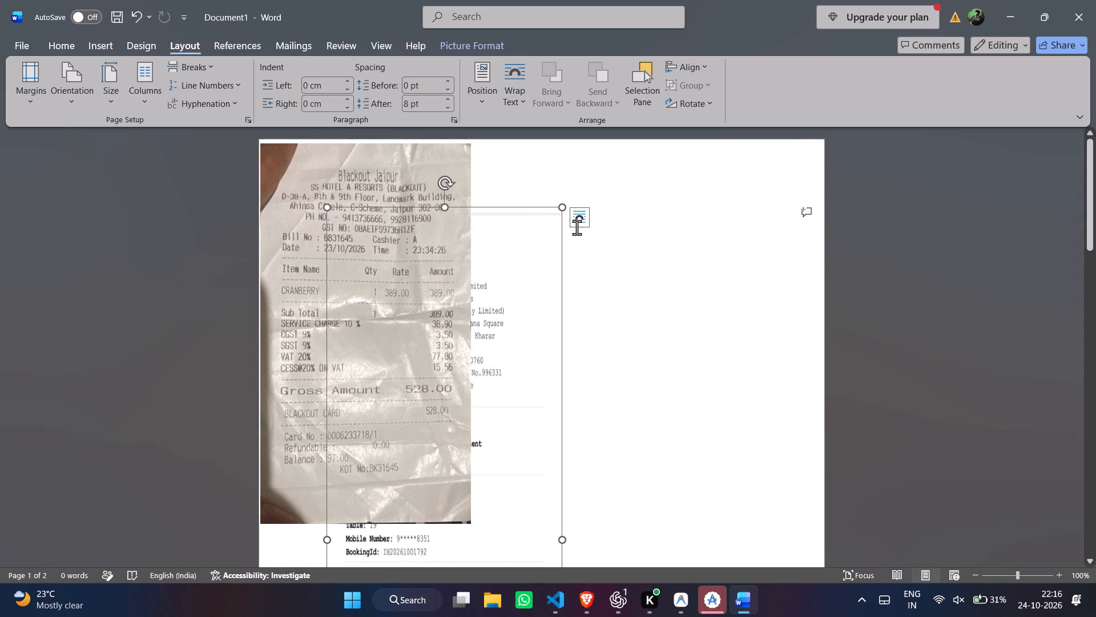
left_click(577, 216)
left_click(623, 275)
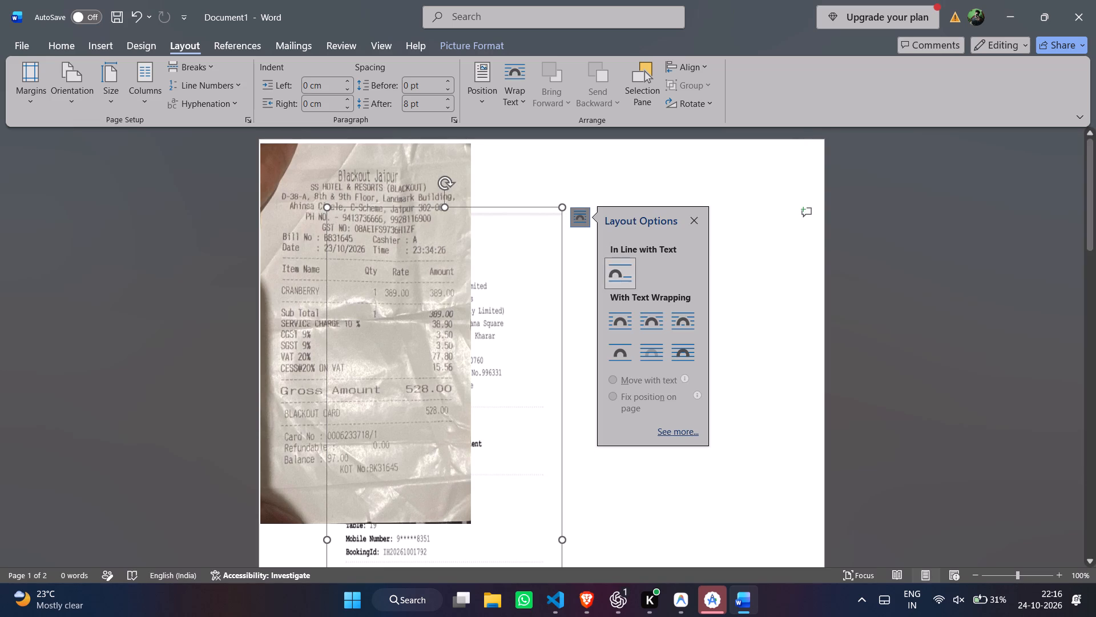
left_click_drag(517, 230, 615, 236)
Set the BBQ tax invoice's text wrapping to In Front of Text and move it slightly up and to the left.
left_click(537, 236)
right_click(537, 236)
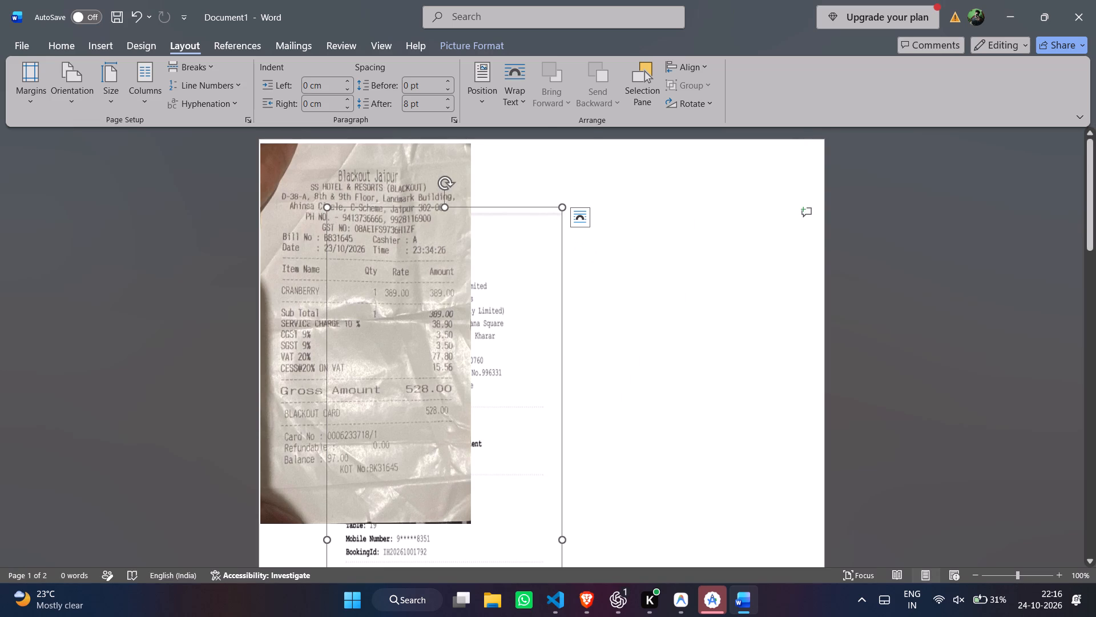
left_click(530, 263)
right_click(527, 261)
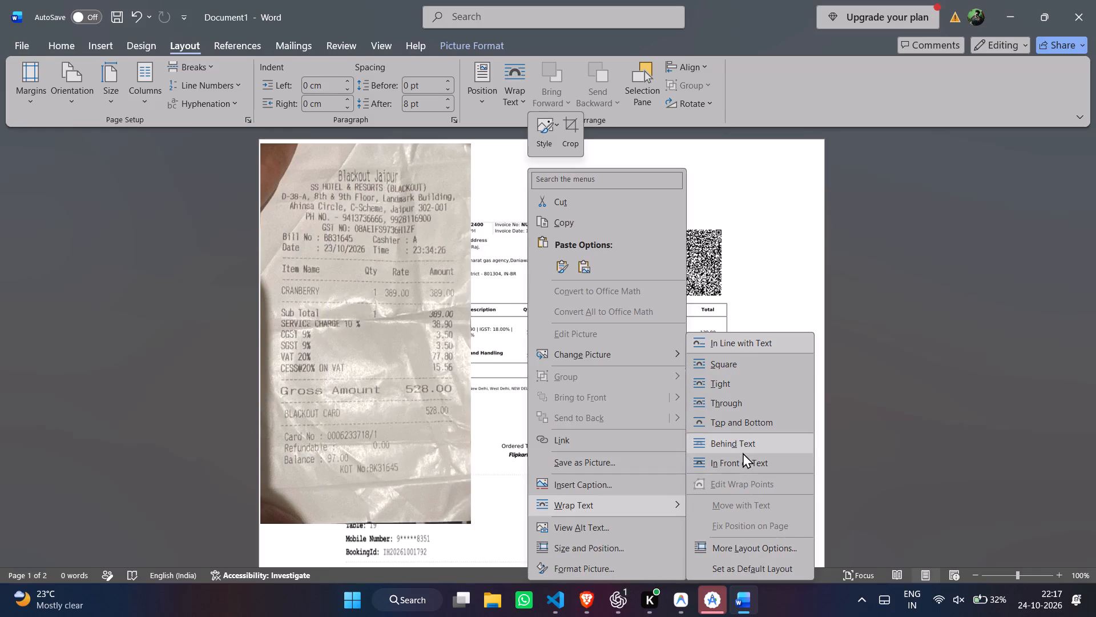
left_click(742, 461)
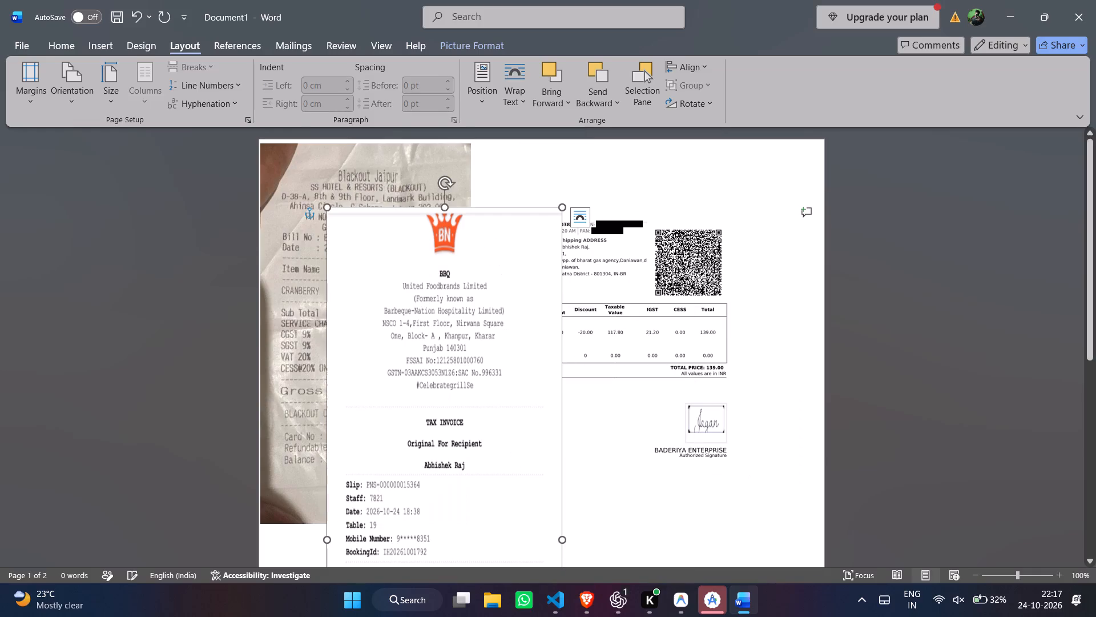
left_click_drag(496, 366, 464, 341)
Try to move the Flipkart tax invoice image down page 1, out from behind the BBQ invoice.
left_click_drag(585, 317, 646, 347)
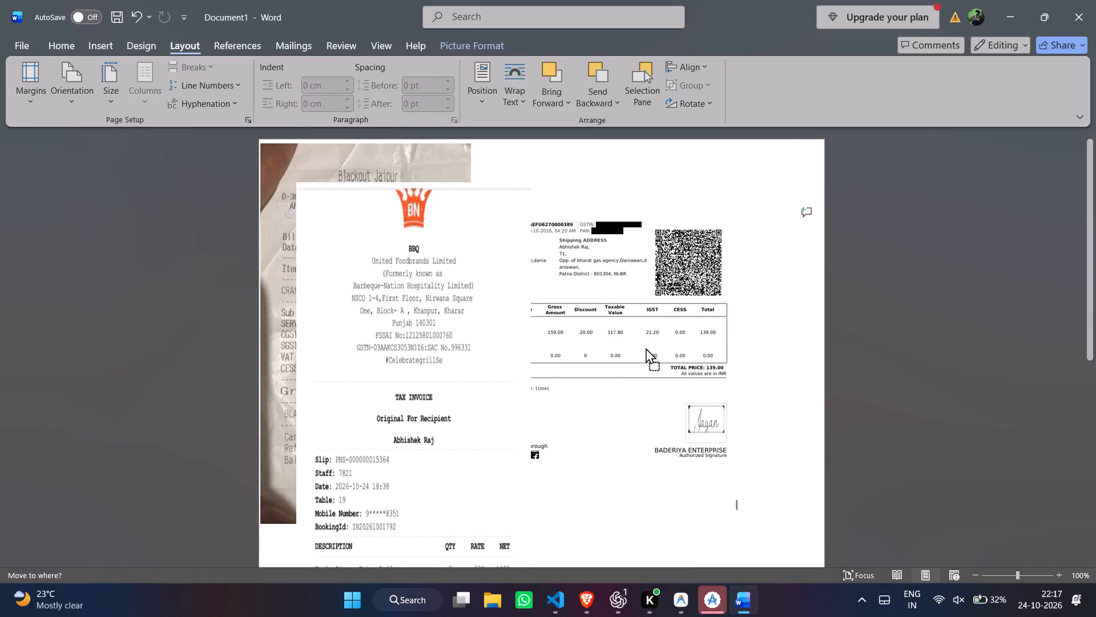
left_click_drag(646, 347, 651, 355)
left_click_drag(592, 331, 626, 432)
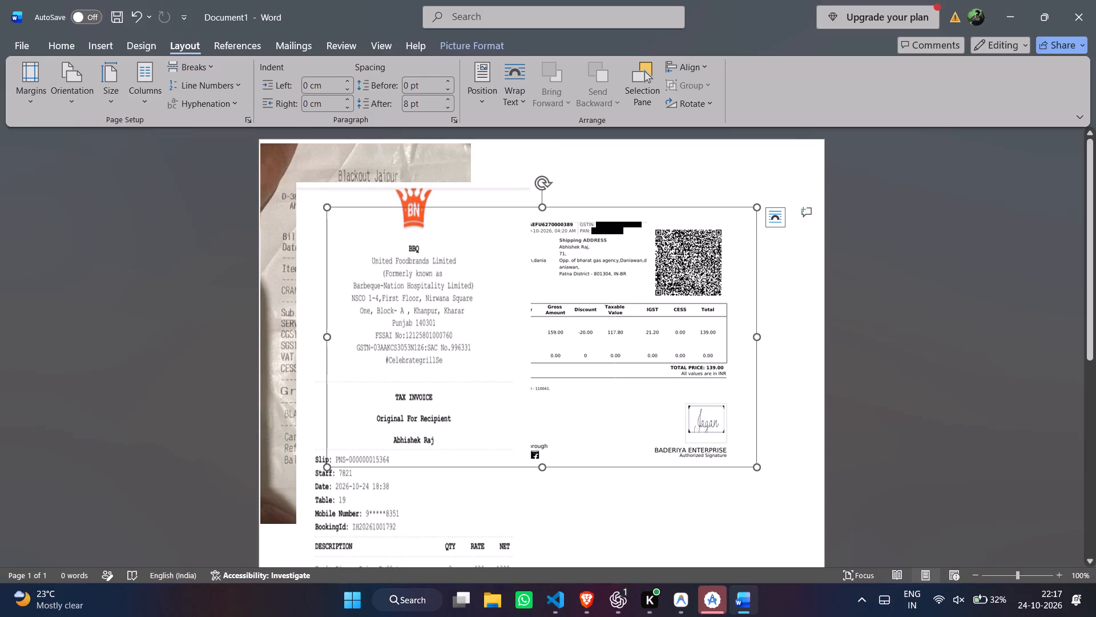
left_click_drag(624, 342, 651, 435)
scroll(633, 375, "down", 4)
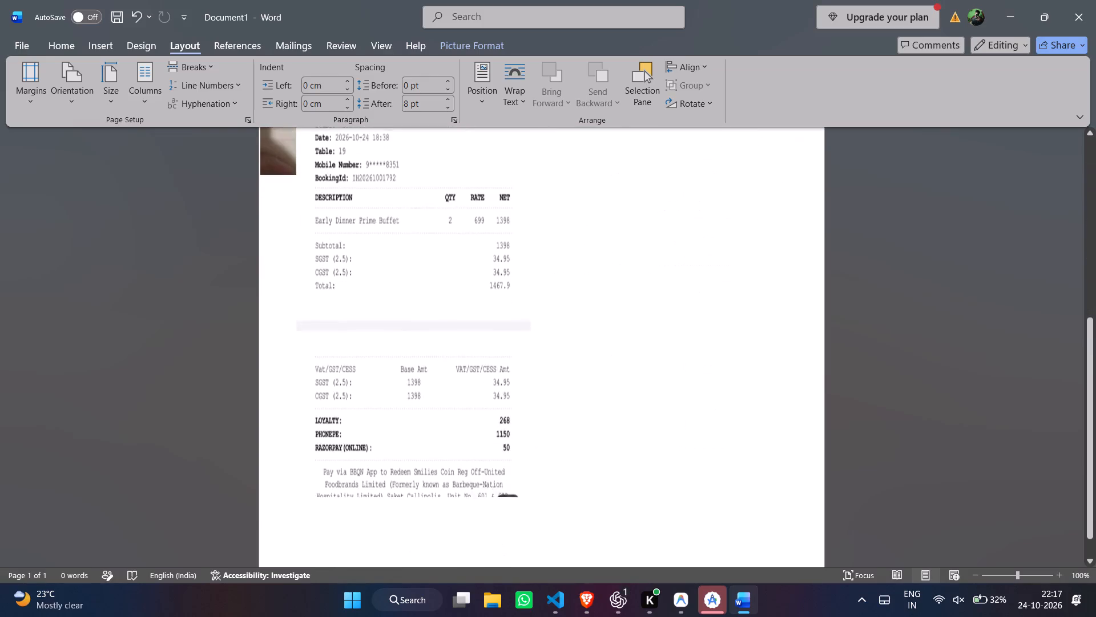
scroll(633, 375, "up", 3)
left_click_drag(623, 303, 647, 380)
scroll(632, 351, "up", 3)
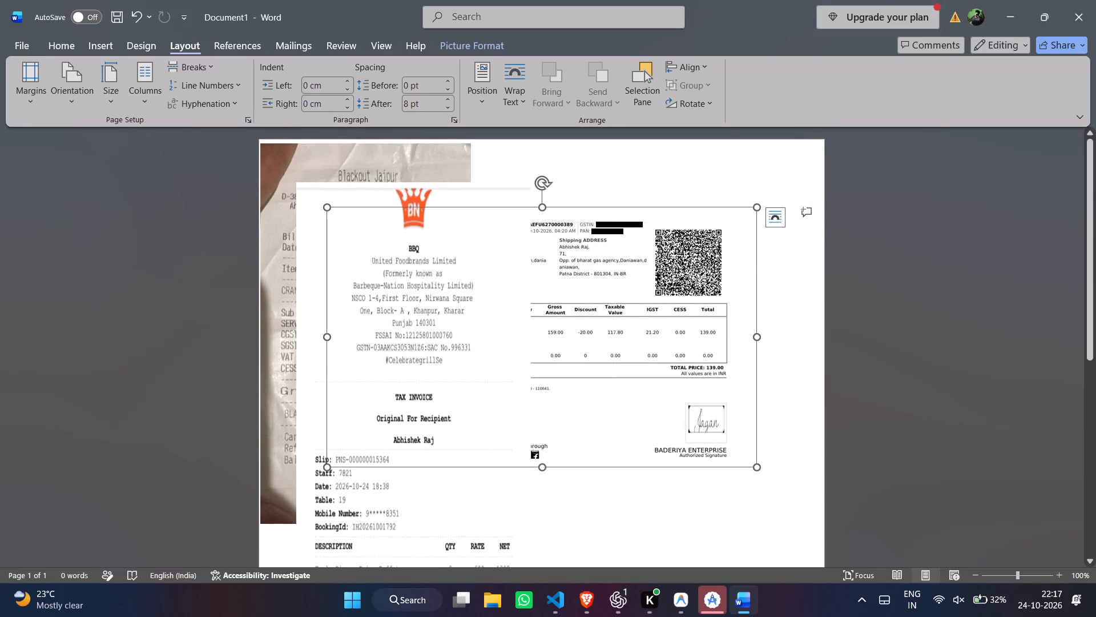
Reduce the Flipkart tax invoice image's height to about 70% of its current height, leaving its width as is.
left_click_drag(540, 209, 578, 331)
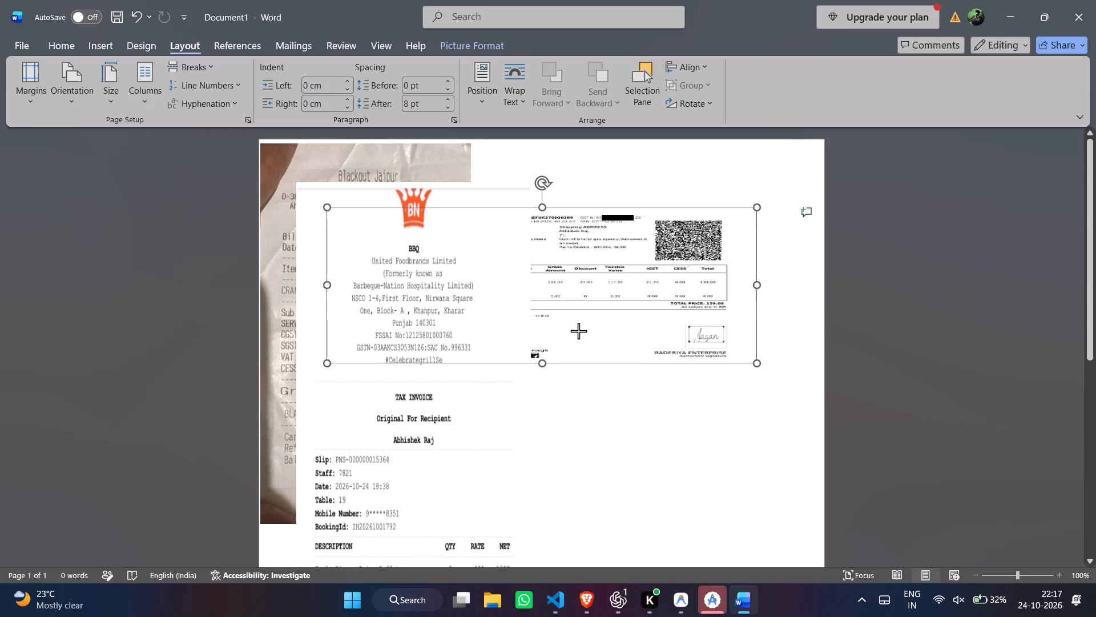
left_click_drag(578, 331, 585, 279)
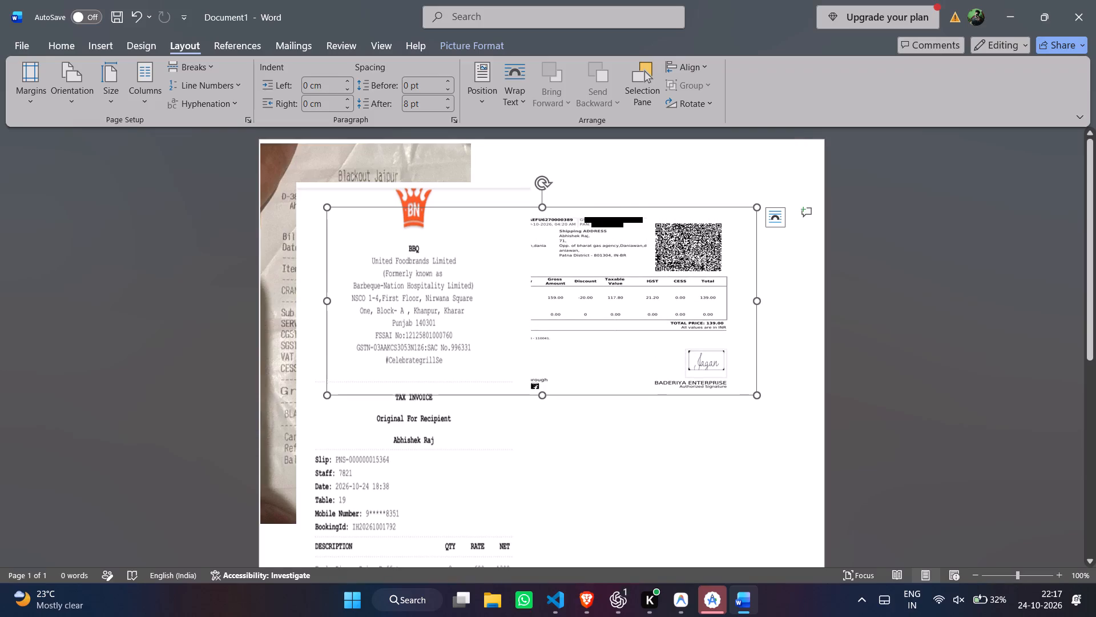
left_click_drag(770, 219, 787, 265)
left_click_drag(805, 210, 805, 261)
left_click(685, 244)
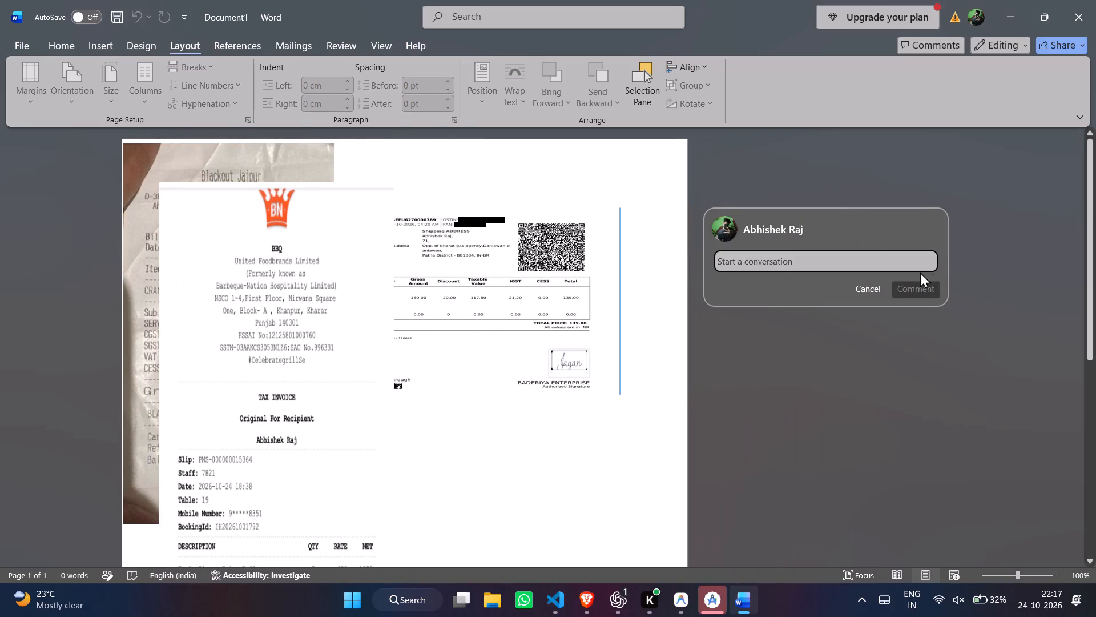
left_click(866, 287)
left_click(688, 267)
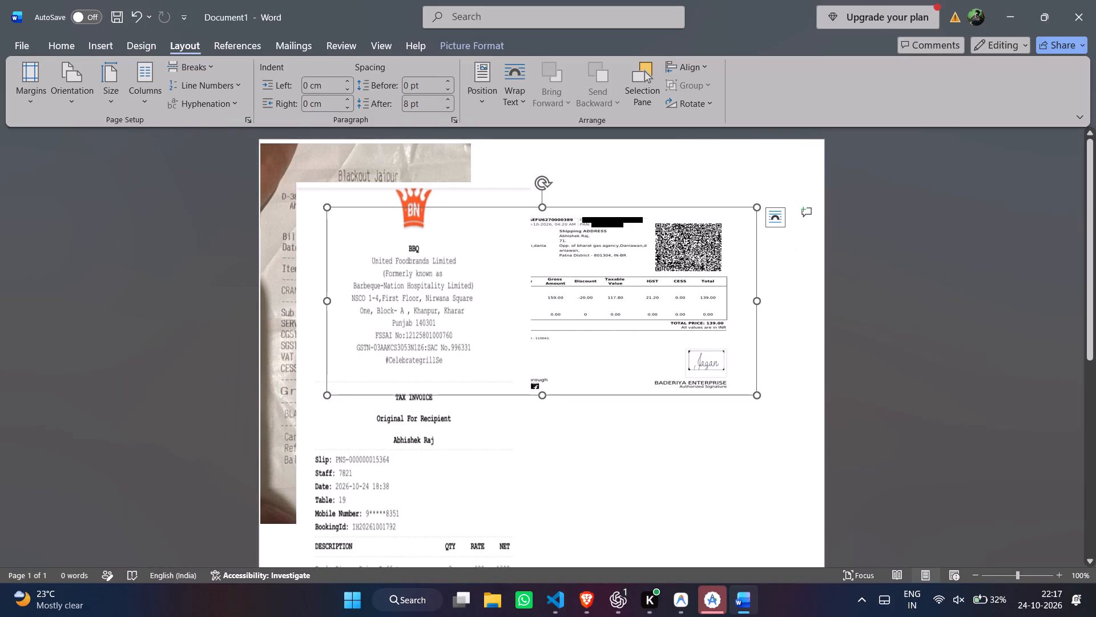
Set the Flipkart tax invoice's text wrapping to In Front of Text.
right_click(583, 297)
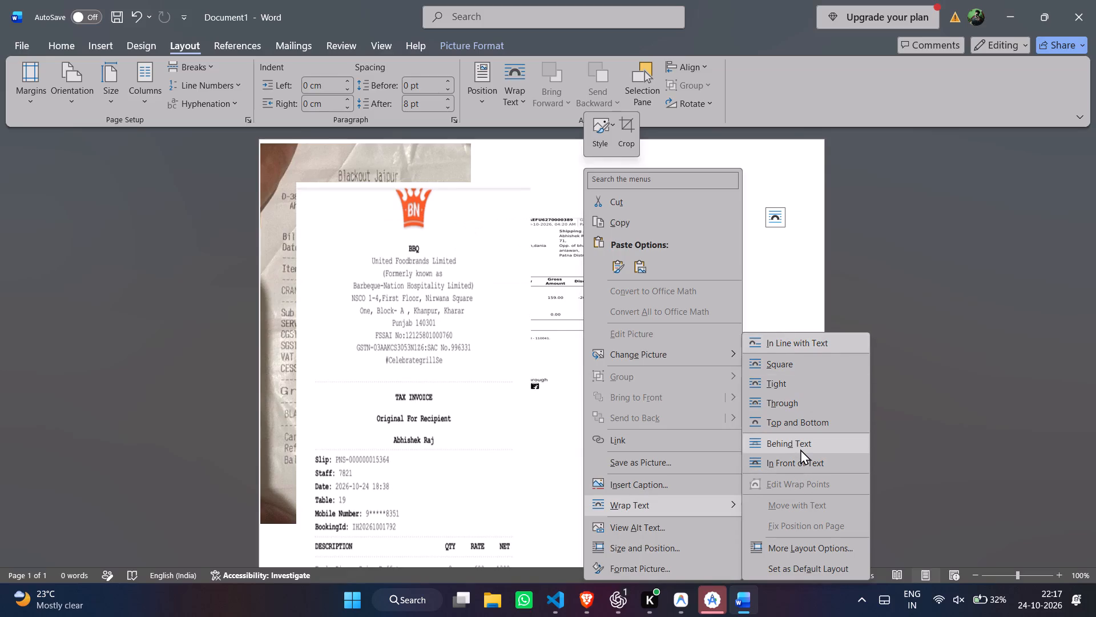
scroll(800, 488, "down", 1)
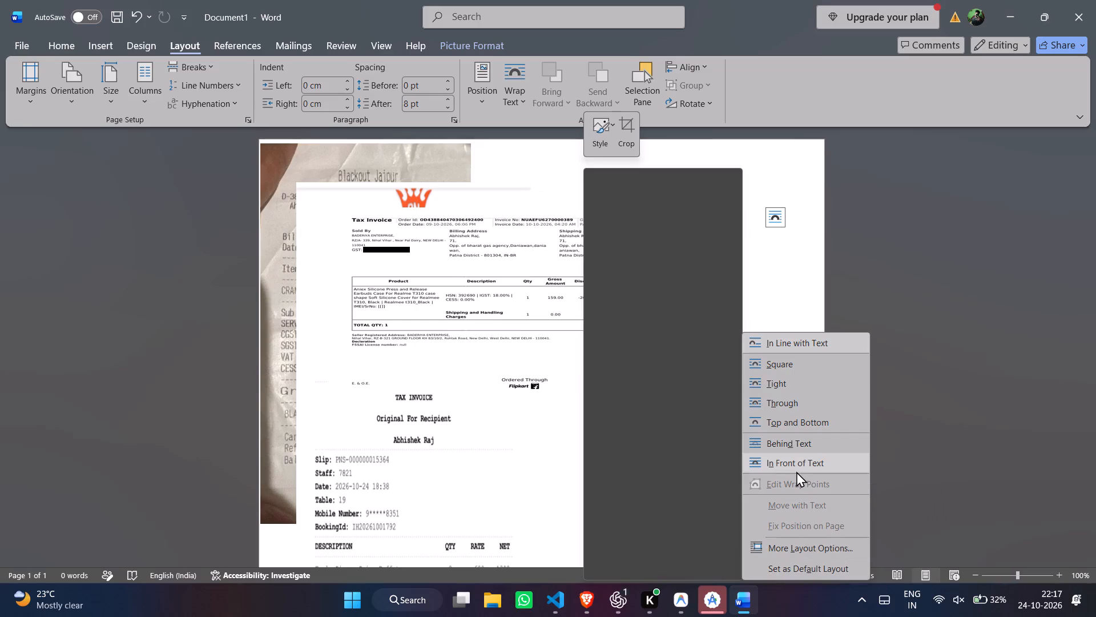
left_click(796, 470)
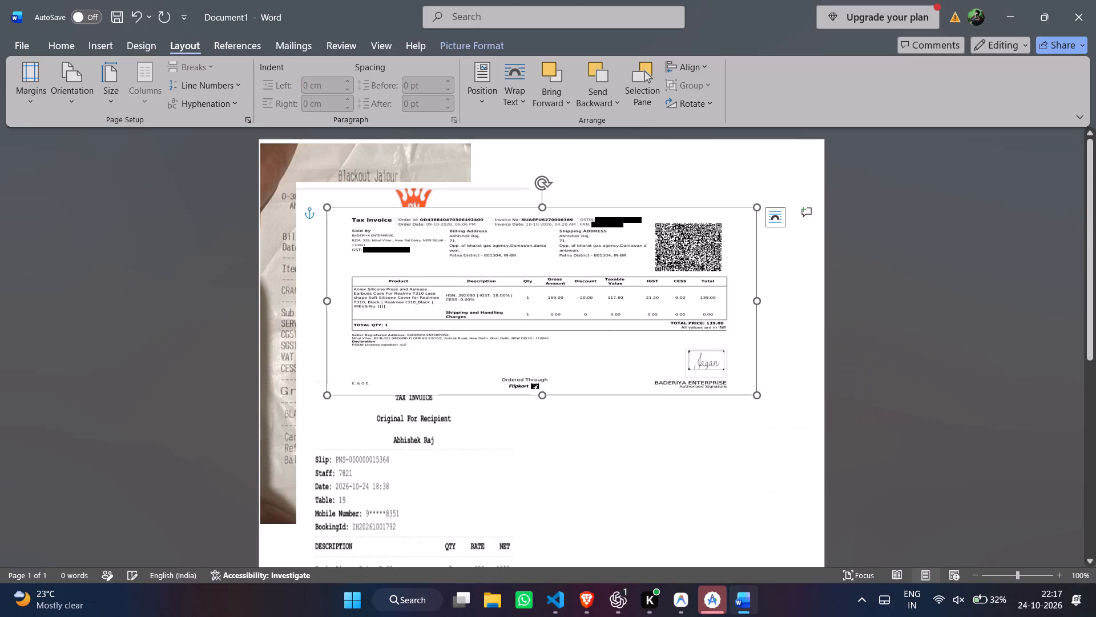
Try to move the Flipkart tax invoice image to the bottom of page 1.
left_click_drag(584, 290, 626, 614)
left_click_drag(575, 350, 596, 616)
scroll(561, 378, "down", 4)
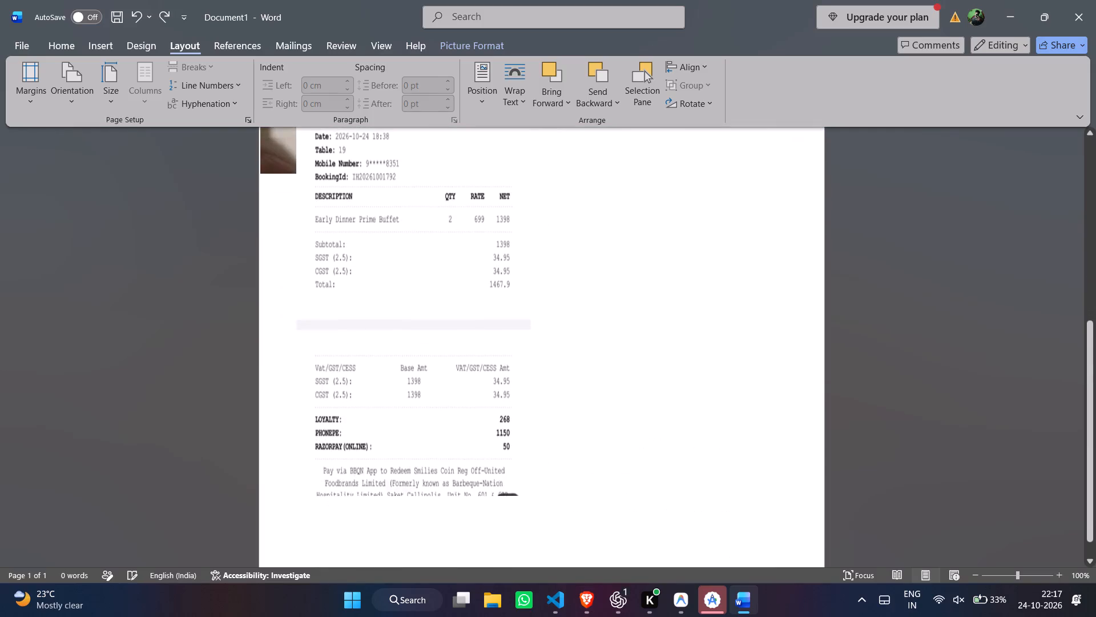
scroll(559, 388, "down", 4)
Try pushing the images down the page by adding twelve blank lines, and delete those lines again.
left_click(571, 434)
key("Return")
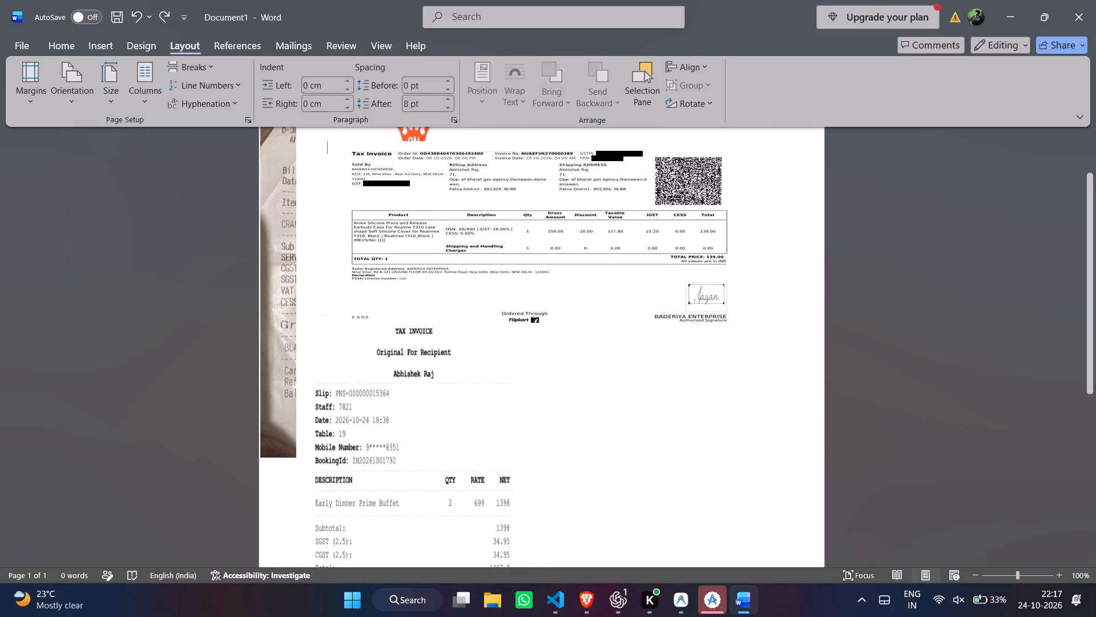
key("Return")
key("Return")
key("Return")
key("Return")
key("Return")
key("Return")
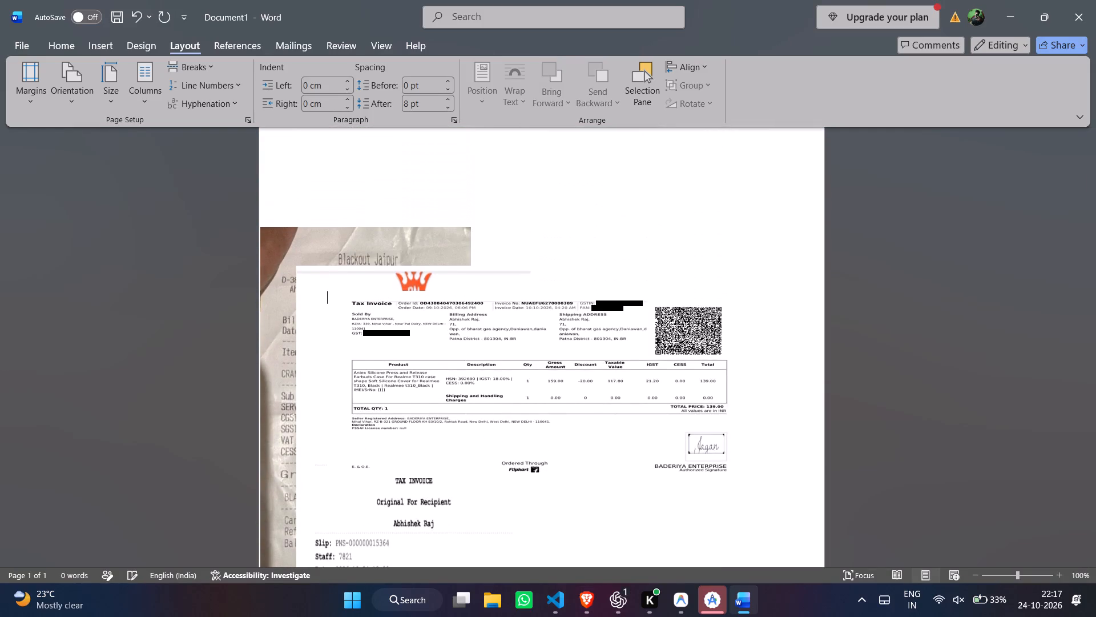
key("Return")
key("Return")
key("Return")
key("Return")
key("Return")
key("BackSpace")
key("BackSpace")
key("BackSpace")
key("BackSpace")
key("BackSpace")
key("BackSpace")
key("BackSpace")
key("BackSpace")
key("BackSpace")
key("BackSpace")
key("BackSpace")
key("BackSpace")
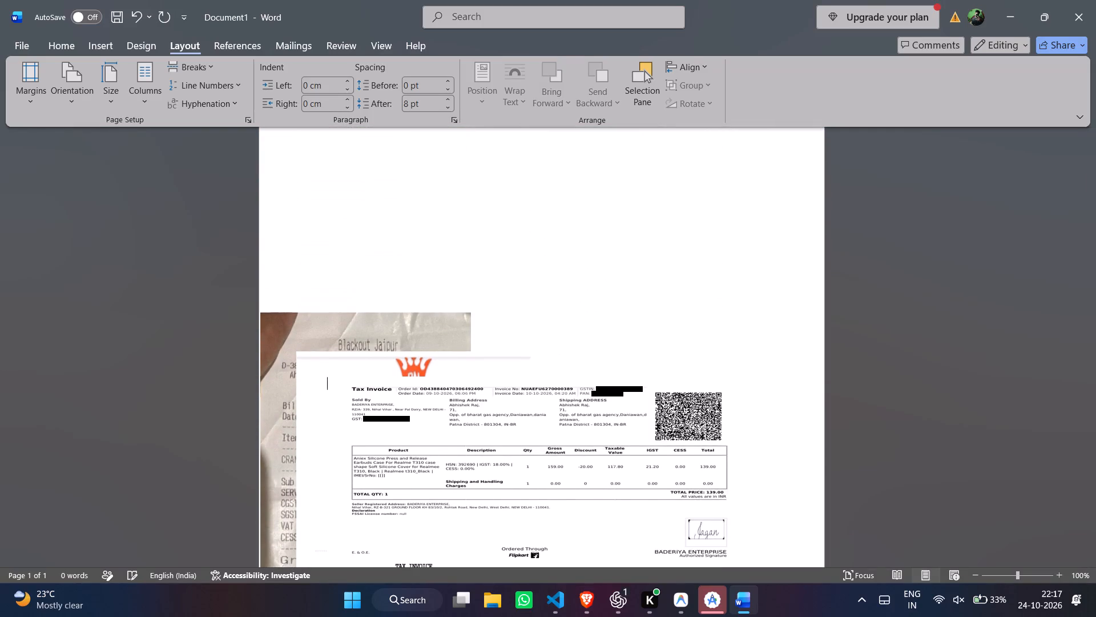
Move the Flipkart tax invoice image to the lower part of page 1, close to the page's right edge.
scroll(583, 435, "up", 2)
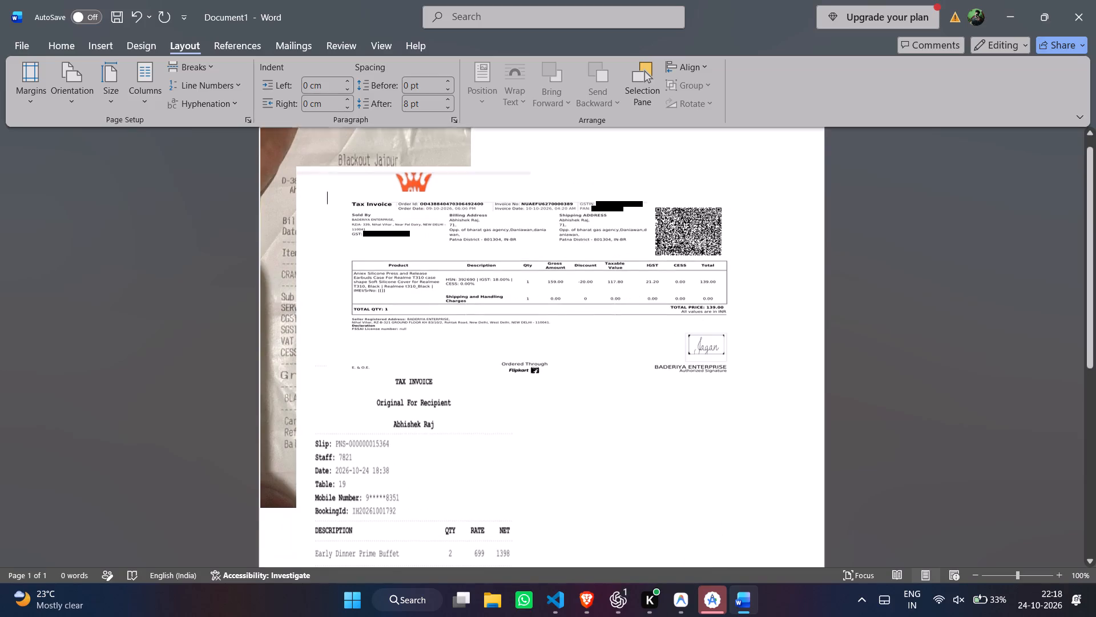
scroll(583, 435, "up", 3)
left_click_drag(484, 324, 535, 580)
left_click_drag(537, 294, 579, 533)
left_click_drag(562, 245, 580, 503)
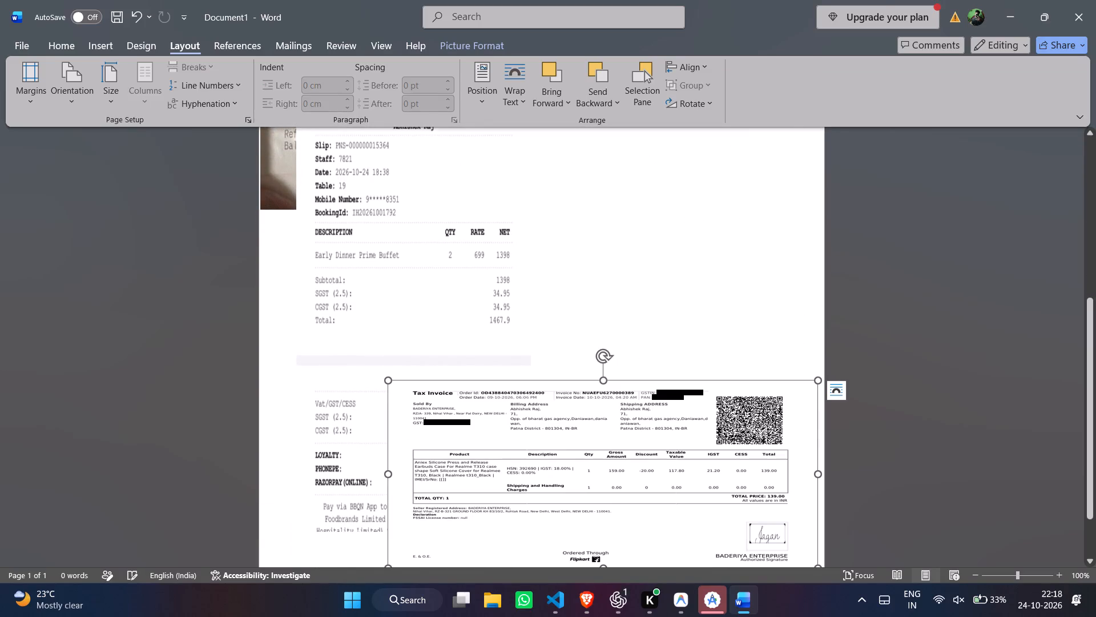
Move the BBQ tax invoice image to the right side of page 1, clear of the receipt photo.
scroll(605, 279, "up", 3)
left_click(447, 301)
left_click_drag(447, 301, 653, 290)
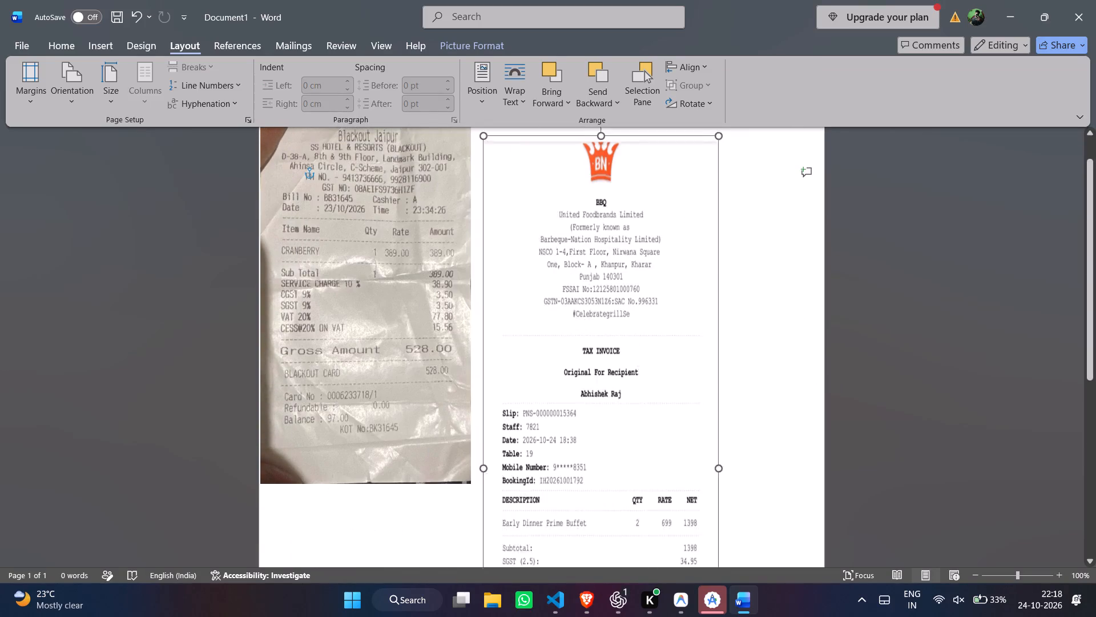
left_click_drag(653, 290, 710, 282)
scroll(666, 287, "up", 2)
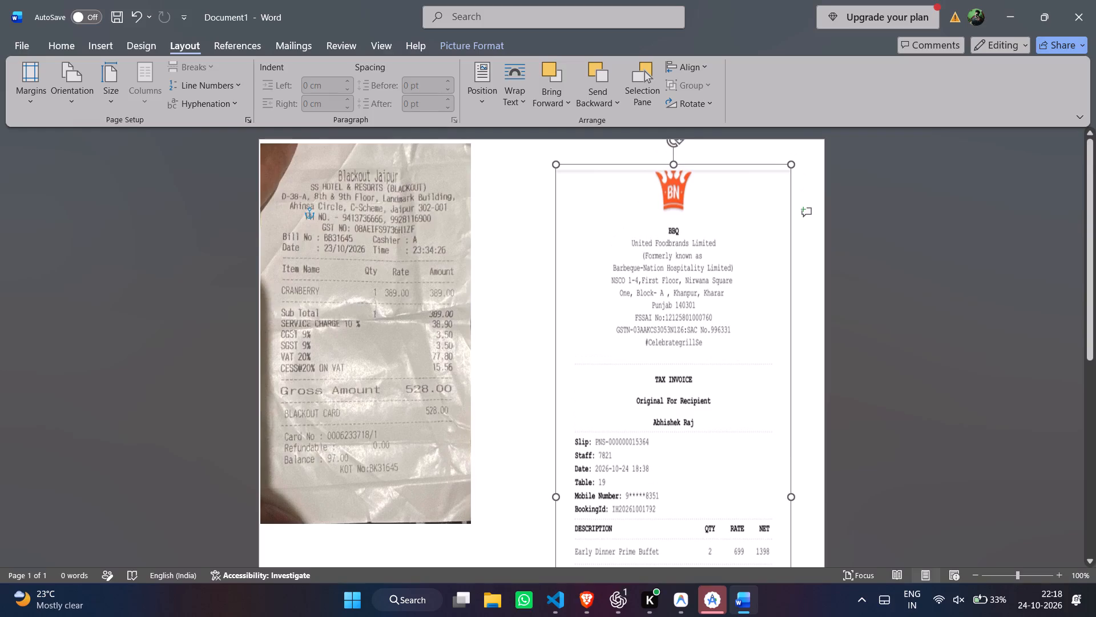
Shorten the BBQ tax invoice image from its bottom edge to about 70% of its height, keeping its width.
scroll(668, 379, "down", 3)
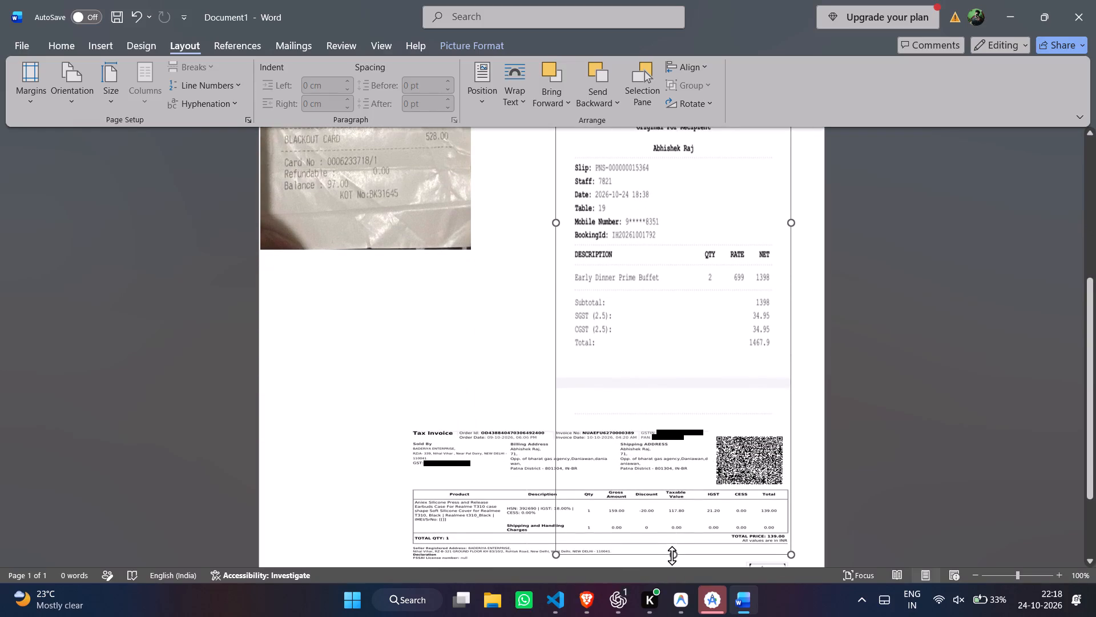
left_click_drag(672, 555, 684, 367)
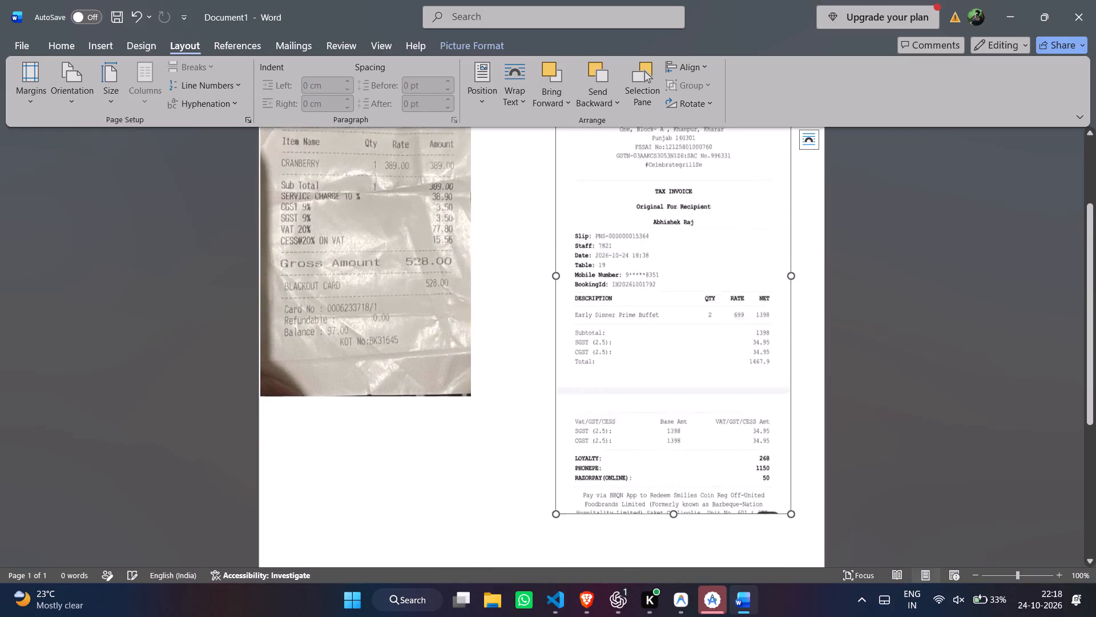
Move the BBQ tax invoice image up to the top of page 1, just short of the page's right edge.
scroll(684, 367, "up", 2)
left_click_drag(659, 365, 681, 351)
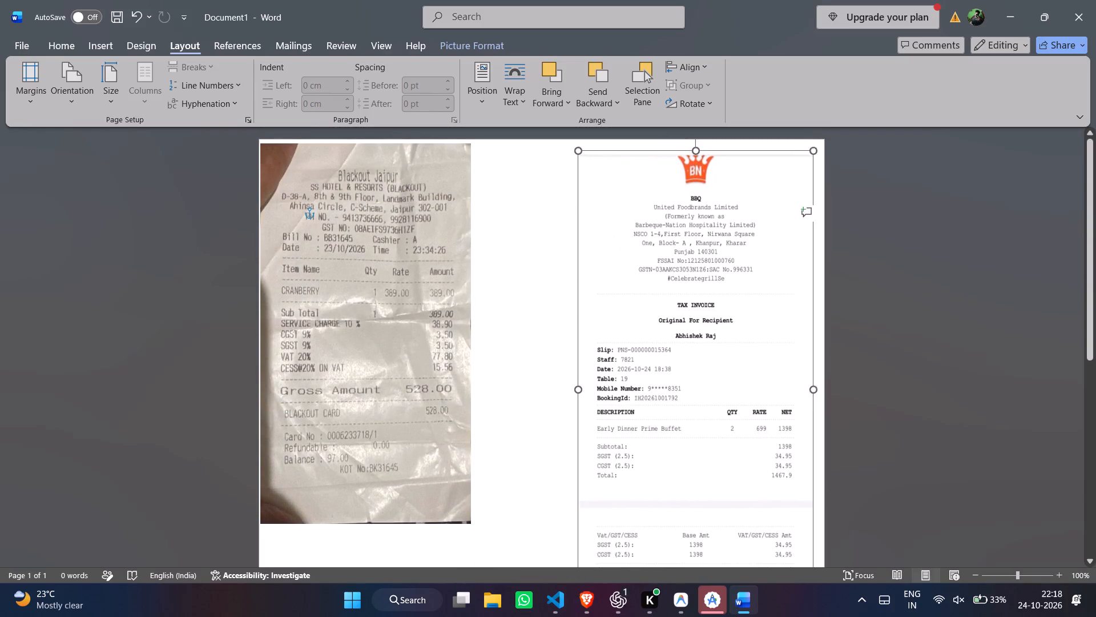
left_click_drag(681, 351, 688, 342)
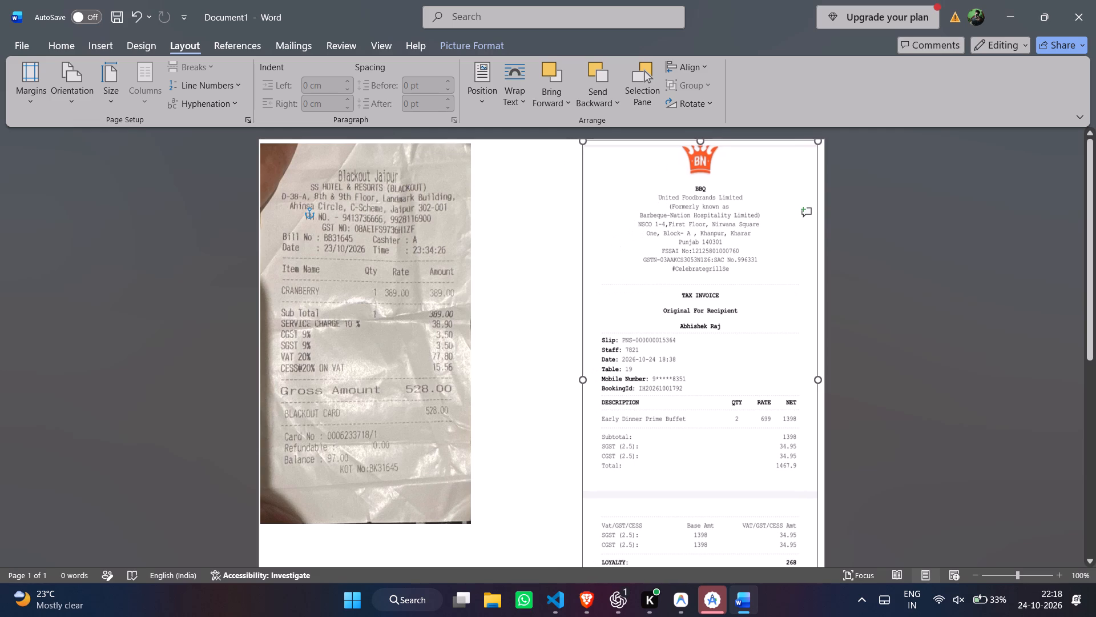
left_click_drag(688, 342, 598, 350)
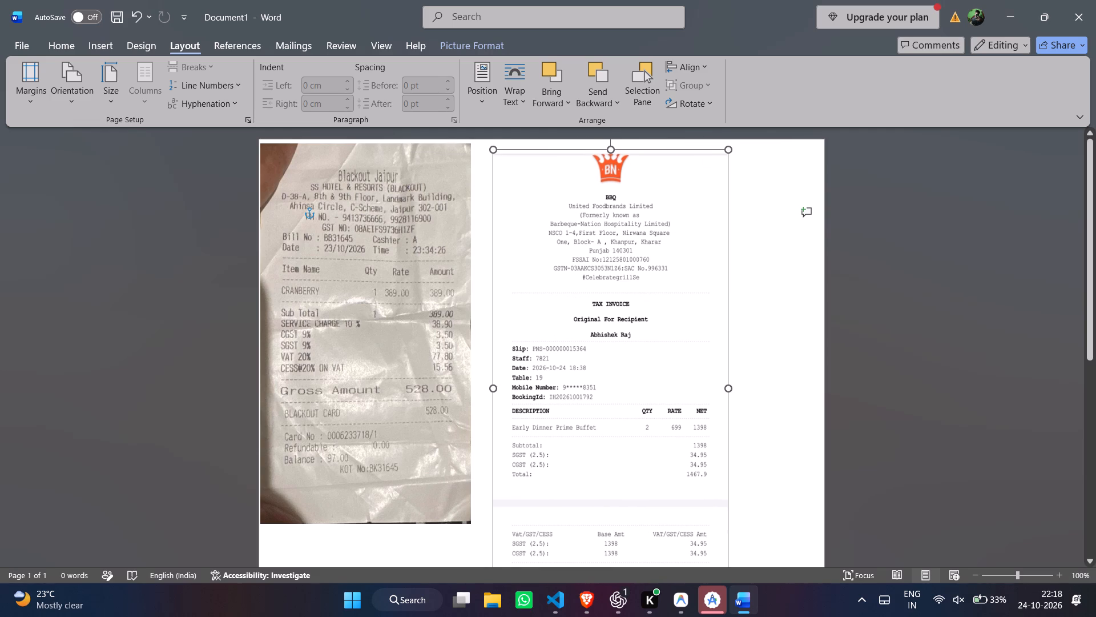
left_click_drag(598, 350, 679, 338)
Shorten the BBQ tax invoice image from its bottom edge until it ends about level with the receipt photo's lower edge.
scroll(591, 360, "down", 1)
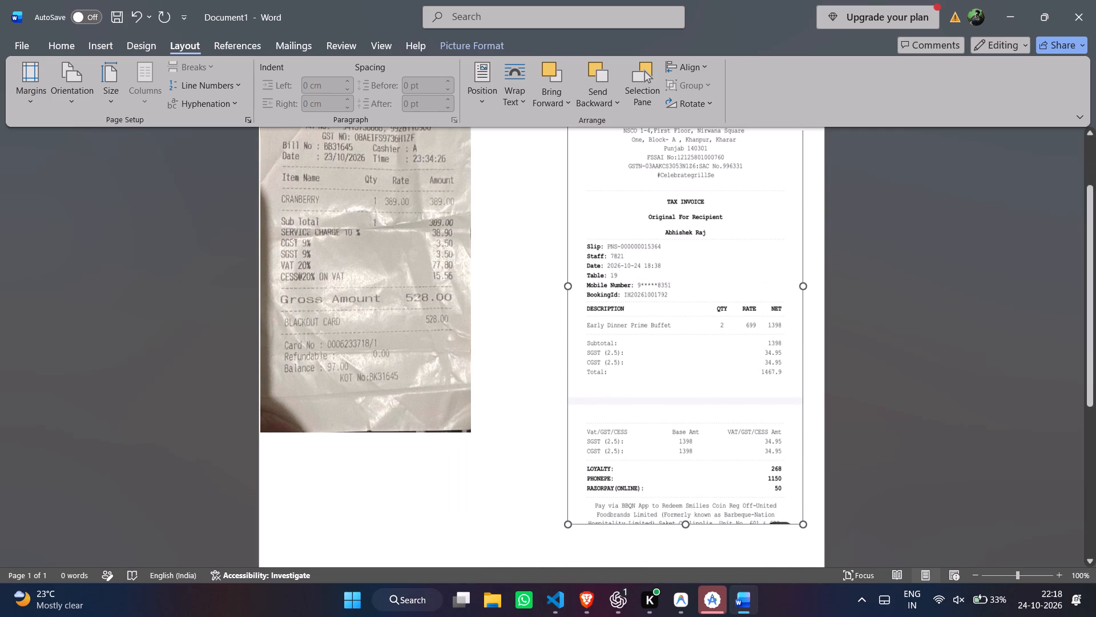
left_click(687, 518)
left_click_drag(684, 523, 691, 436)
scroll(691, 436, "up", 2)
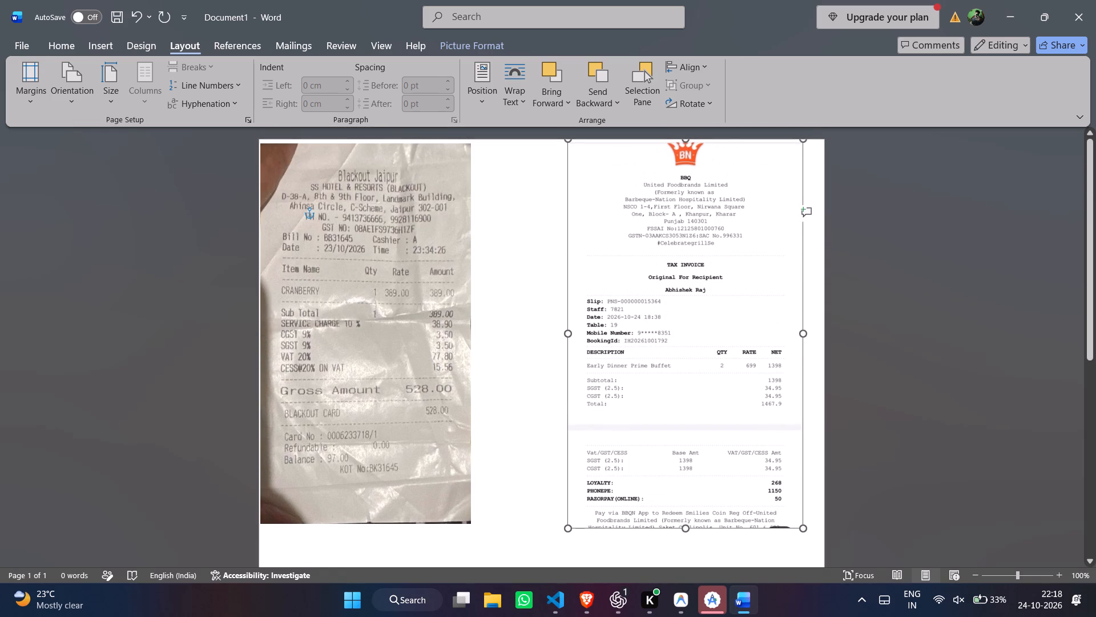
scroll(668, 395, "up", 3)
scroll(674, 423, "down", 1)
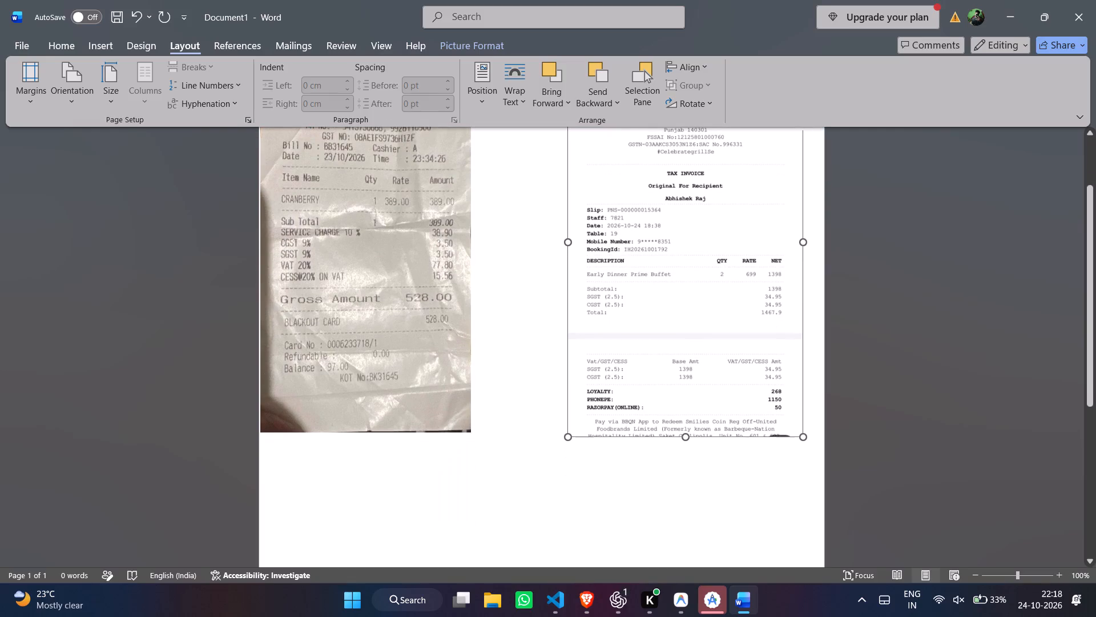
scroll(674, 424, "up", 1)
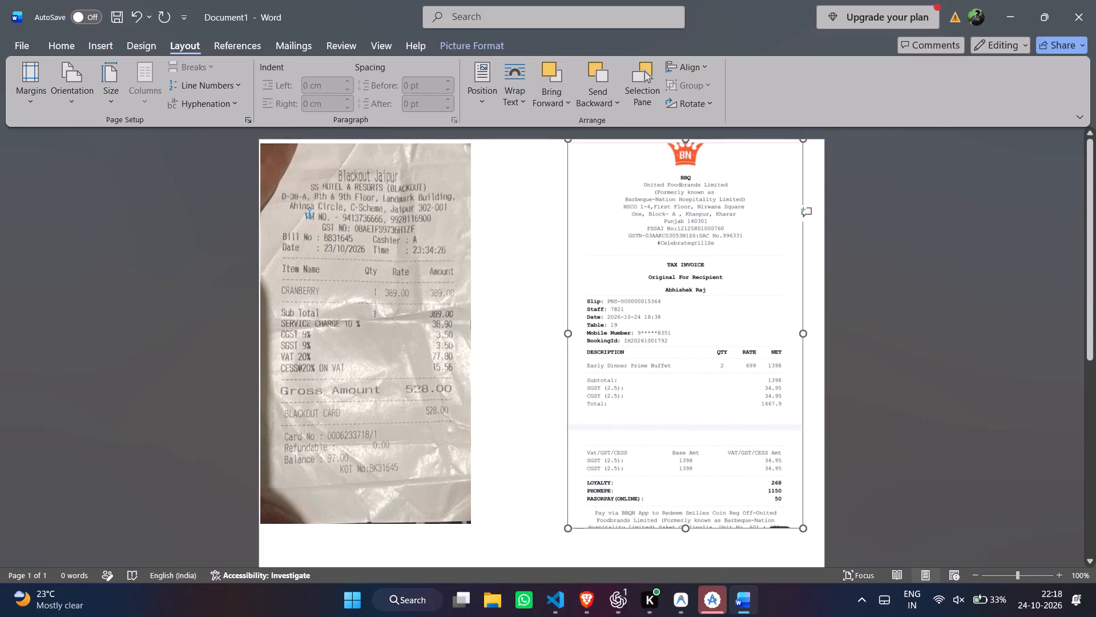
Move the Flipkart tax invoice image to the page's left edge, just below the receipt photo without overlapping it.
scroll(674, 425, "down", 4)
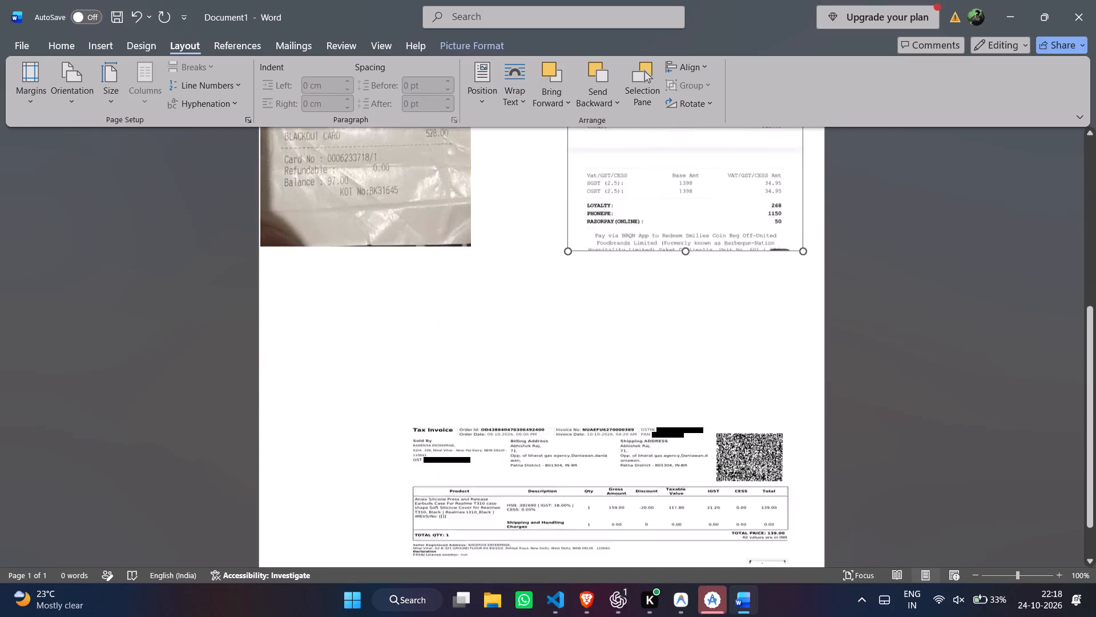
left_click_drag(554, 425, 438, 291)
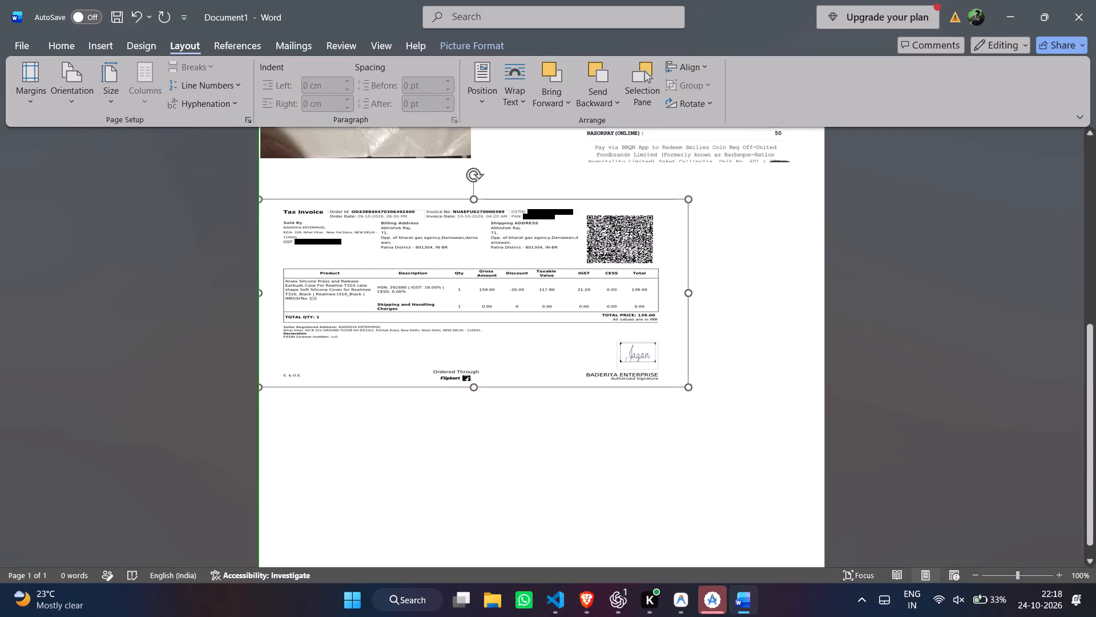
left_click_drag(438, 291, 449, 317)
scroll(491, 370, "down", 3)
scroll(491, 376, "up", 1)
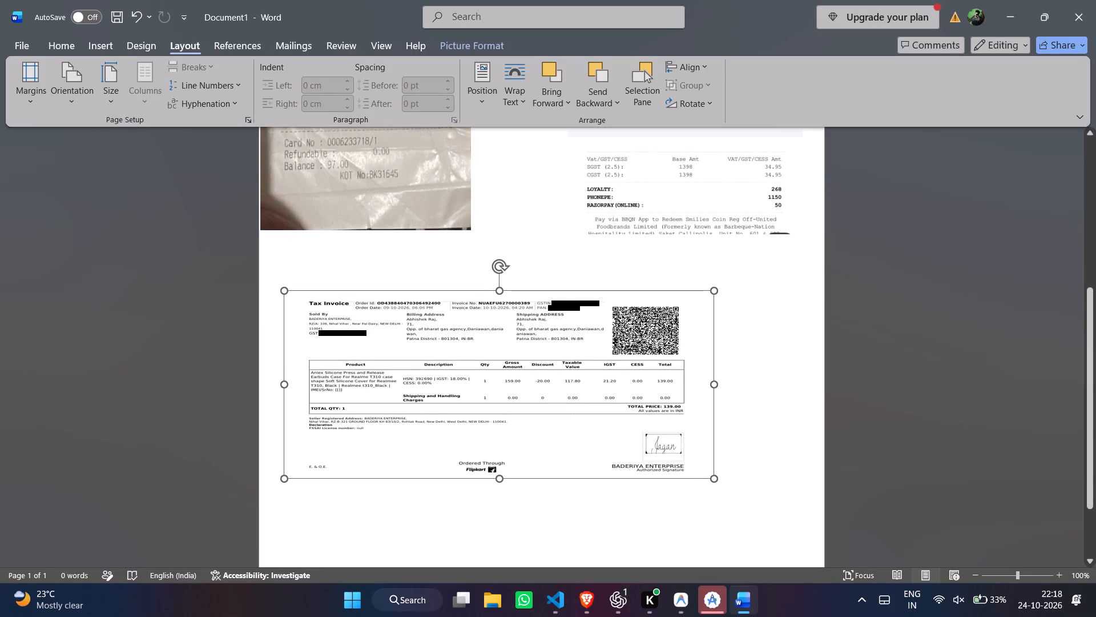
scroll(502, 385, "down", 2)
left_click_drag(544, 330, 505, 303)
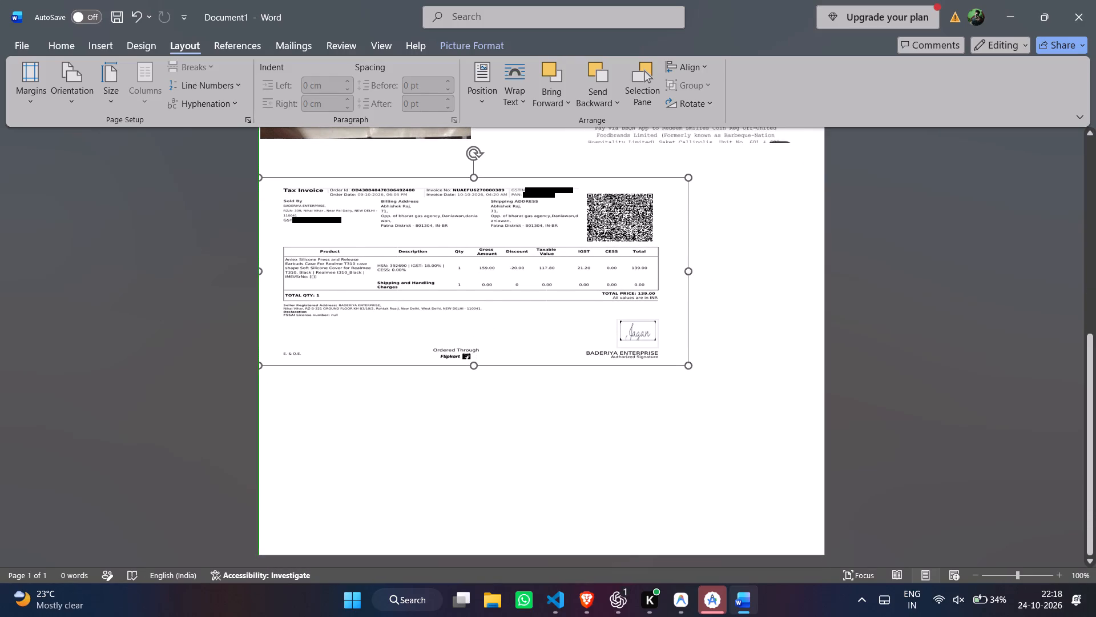
left_click_drag(505, 303, 515, 292)
scroll(515, 292, "up", 2)
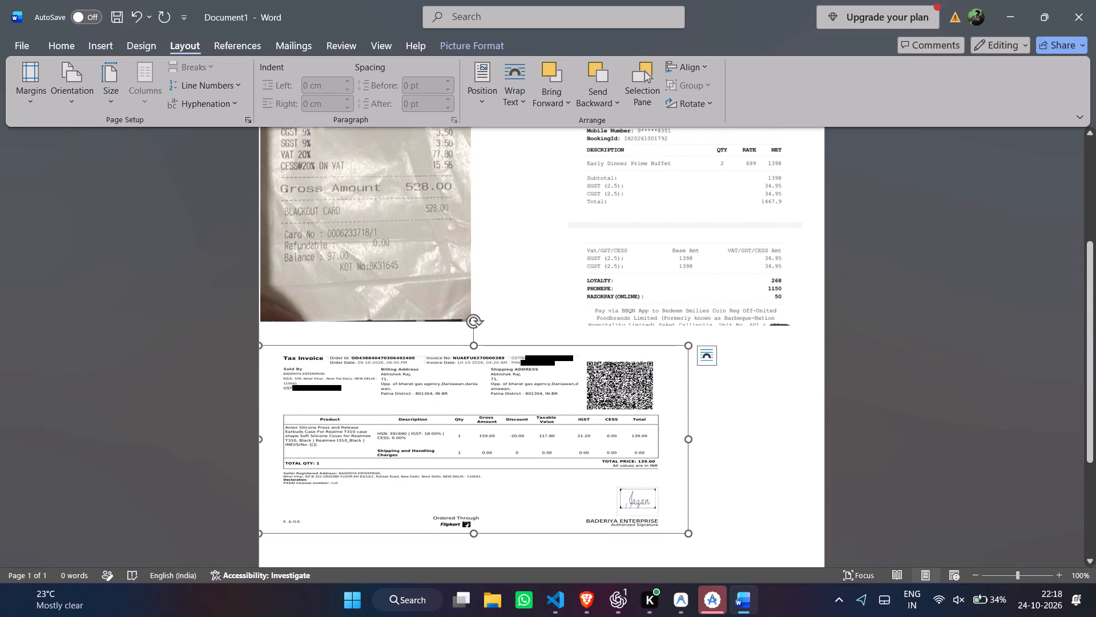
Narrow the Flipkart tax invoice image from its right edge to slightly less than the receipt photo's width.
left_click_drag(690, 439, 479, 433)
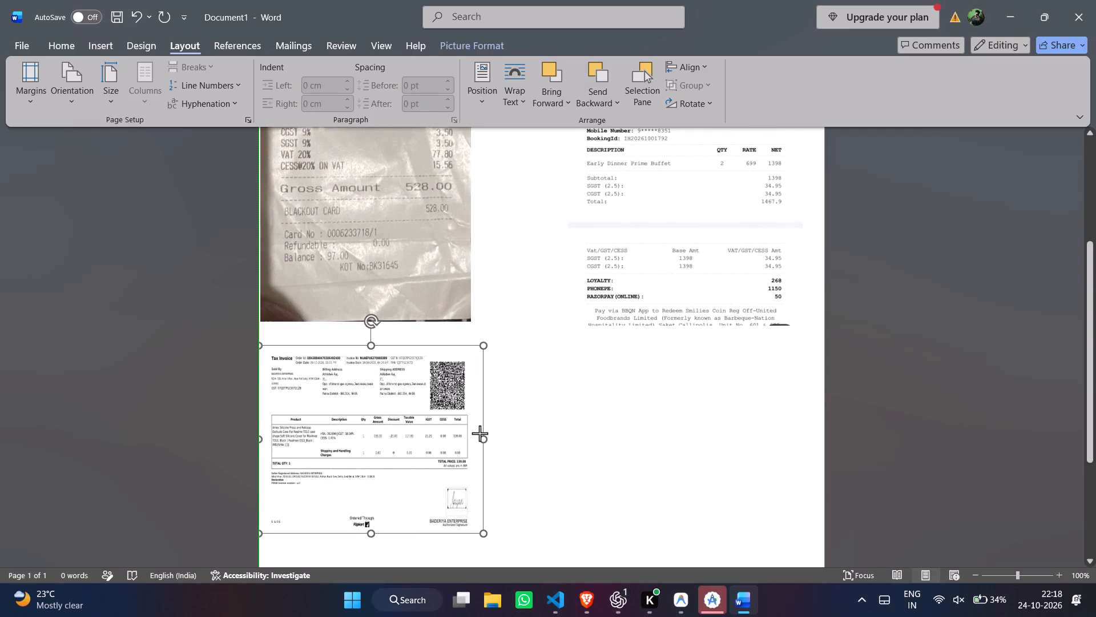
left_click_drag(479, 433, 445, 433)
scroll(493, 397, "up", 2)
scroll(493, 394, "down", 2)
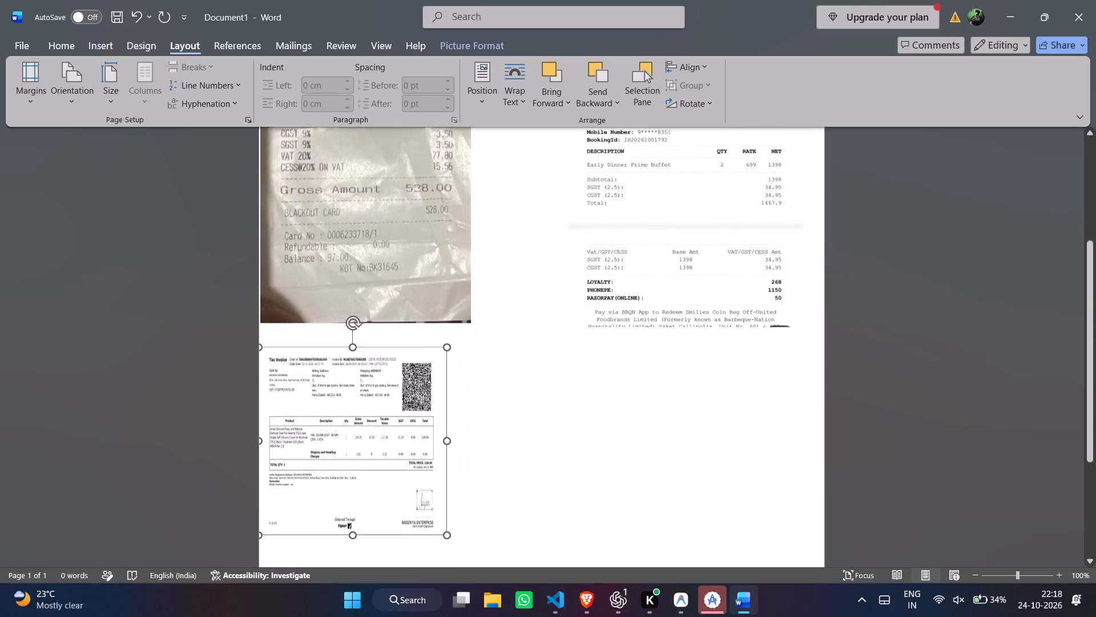
Stretch the Flipkart tax invoice image downward from its bottom edge to just above the page's bottom, about doubling its height.
scroll(466, 392, "down", 2)
left_click_drag(353, 352, 361, 378)
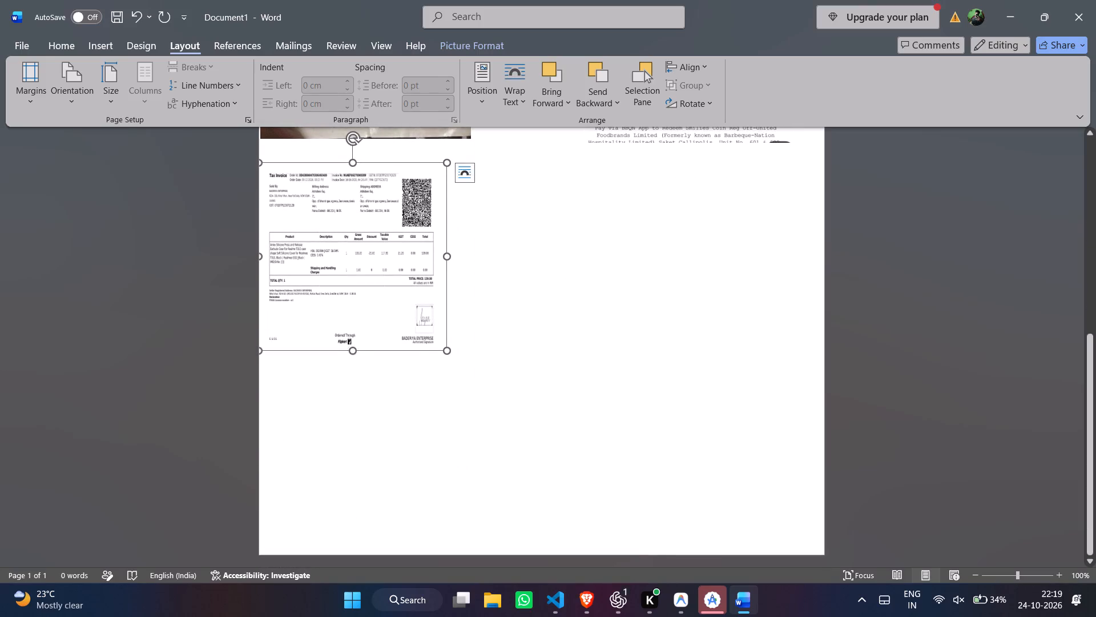
left_click_drag(361, 378, 384, 546)
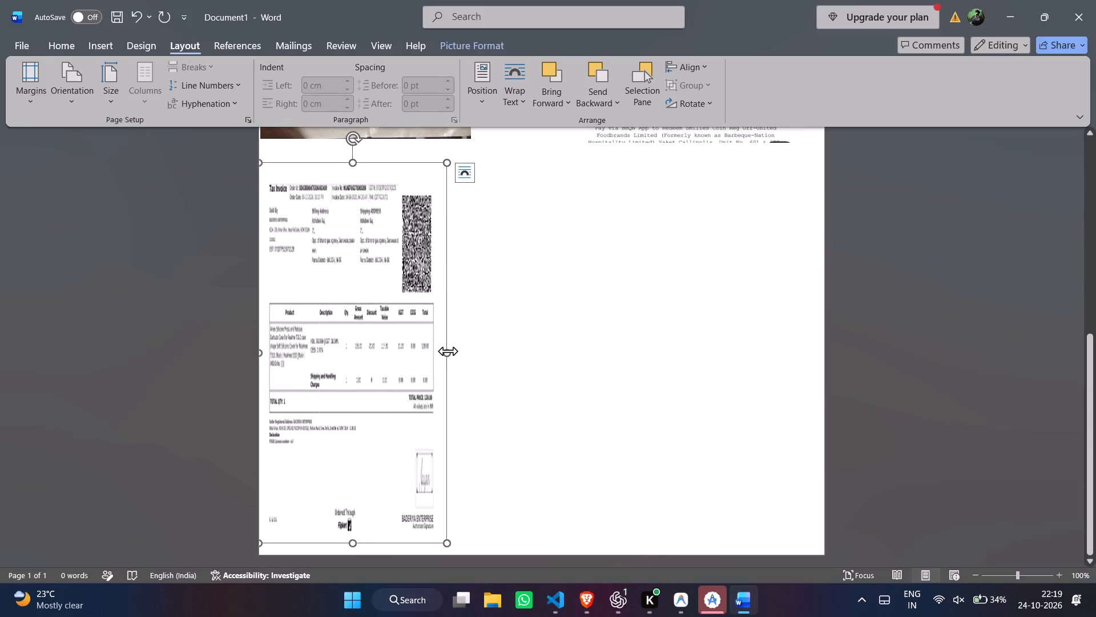
Widen the Flipkart tax invoice image from its right edge to slightly more than half the page width.
left_click_drag(448, 351, 596, 366)
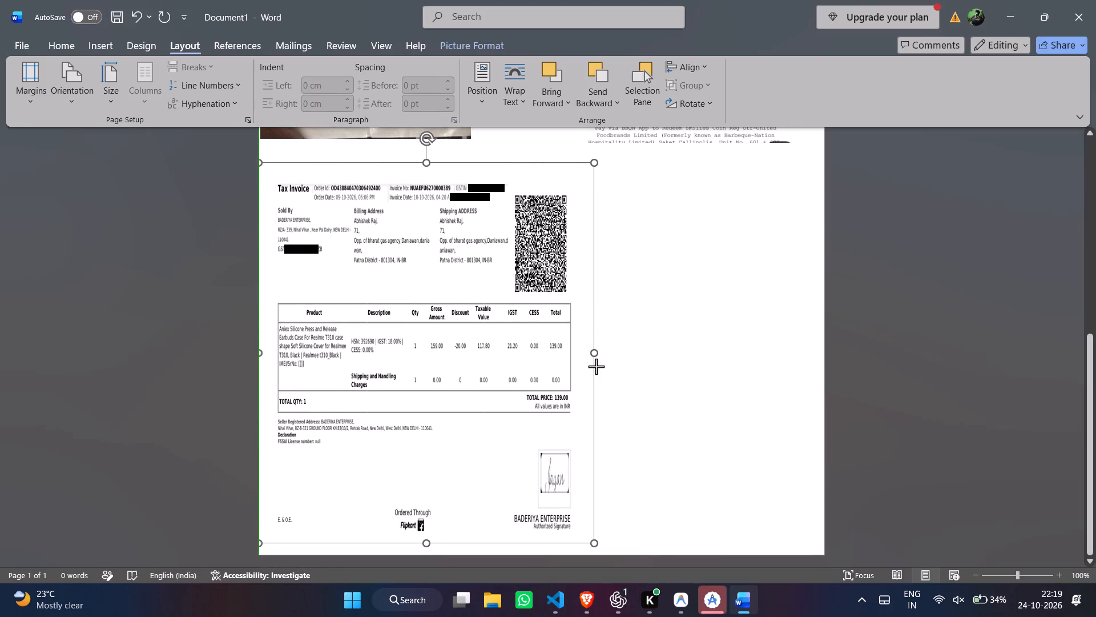
left_click_drag(596, 366, 559, 380)
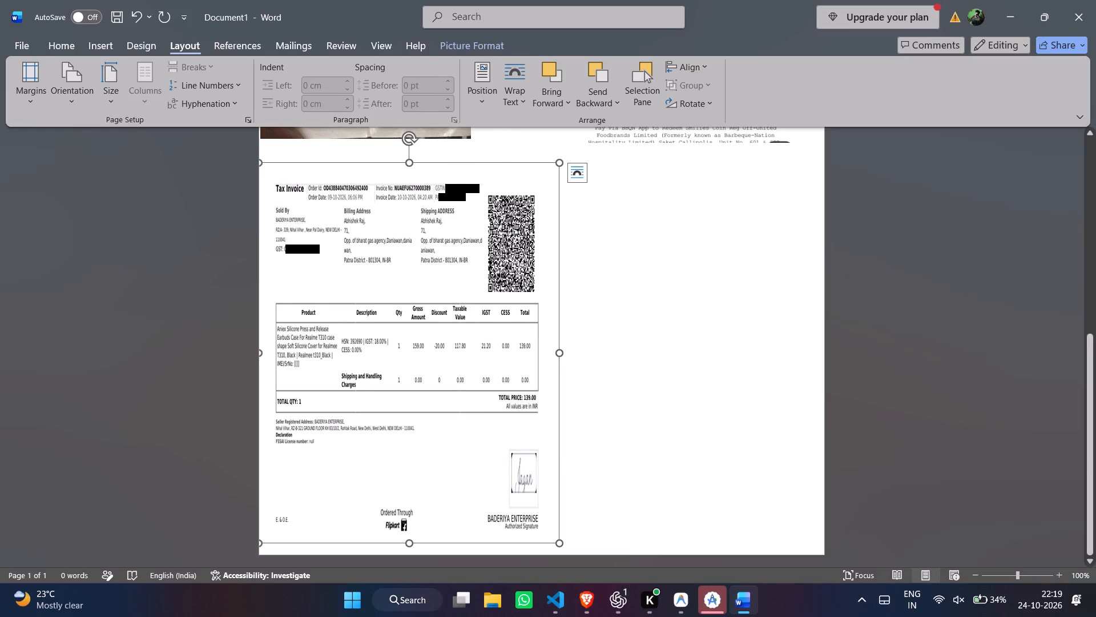
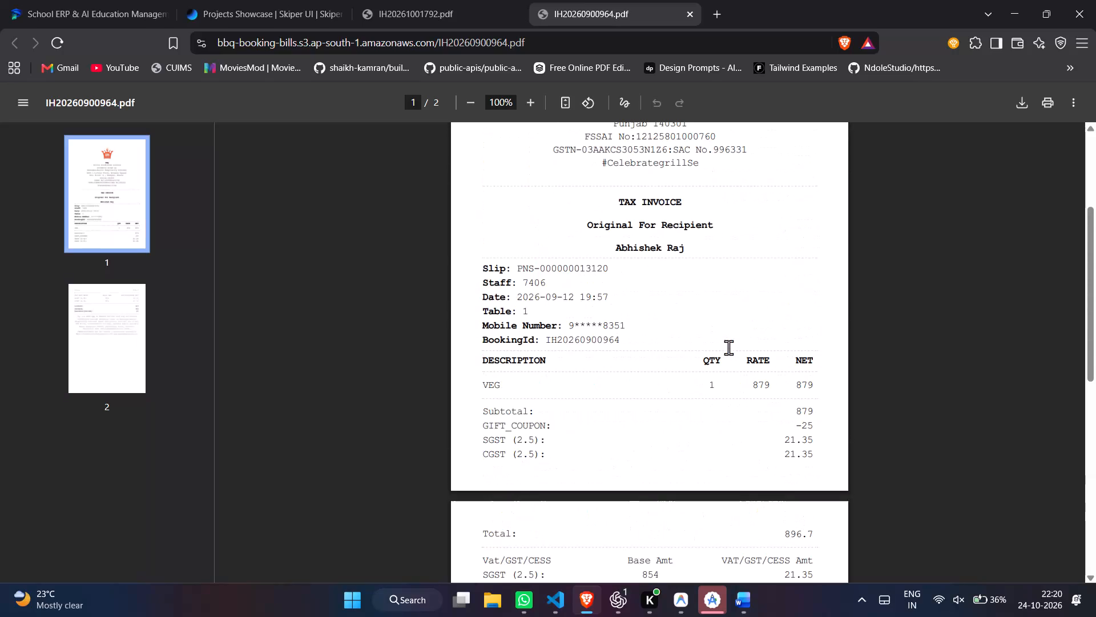
double_click(469, 103)
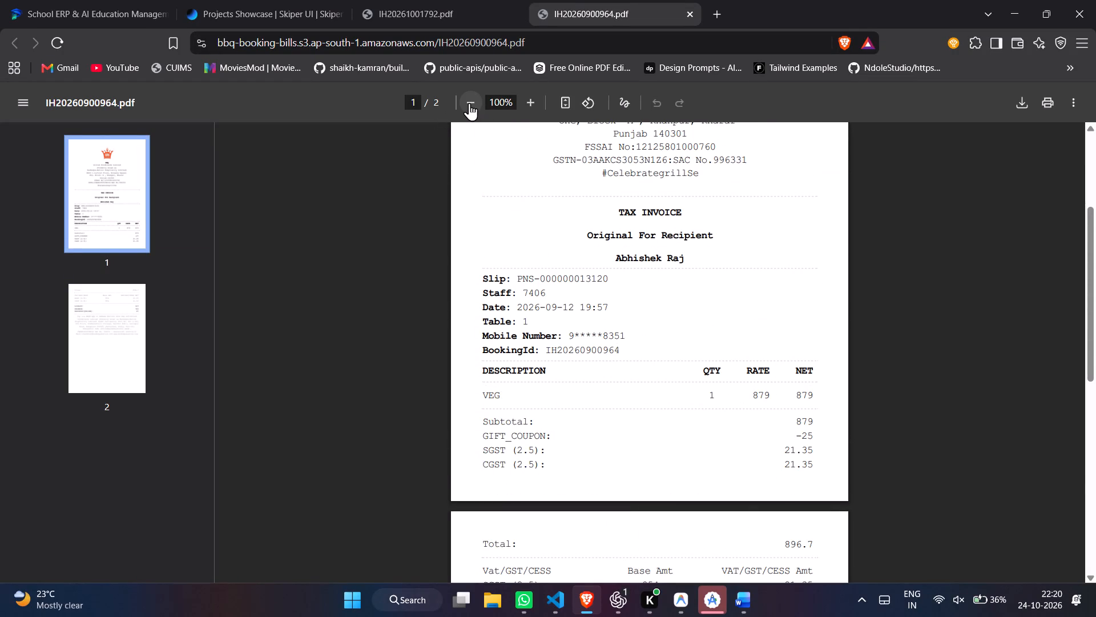
left_click(469, 103)
left_click(469, 103)
scroll(676, 232, "up", 5)
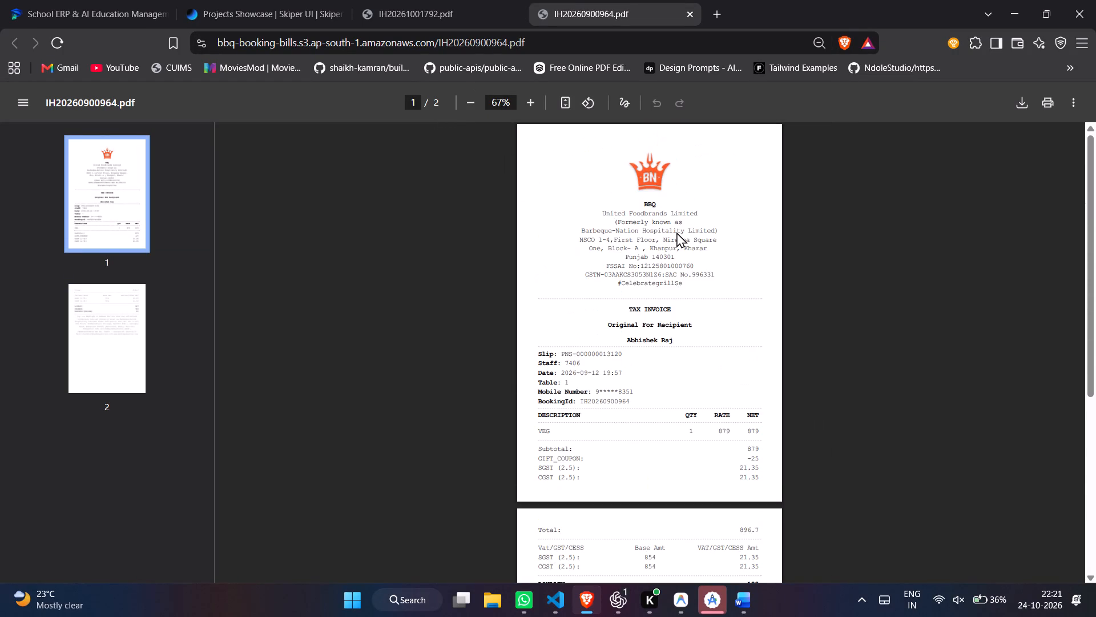
scroll(676, 232, "up", 1)
scroll(676, 232, "down", 1)
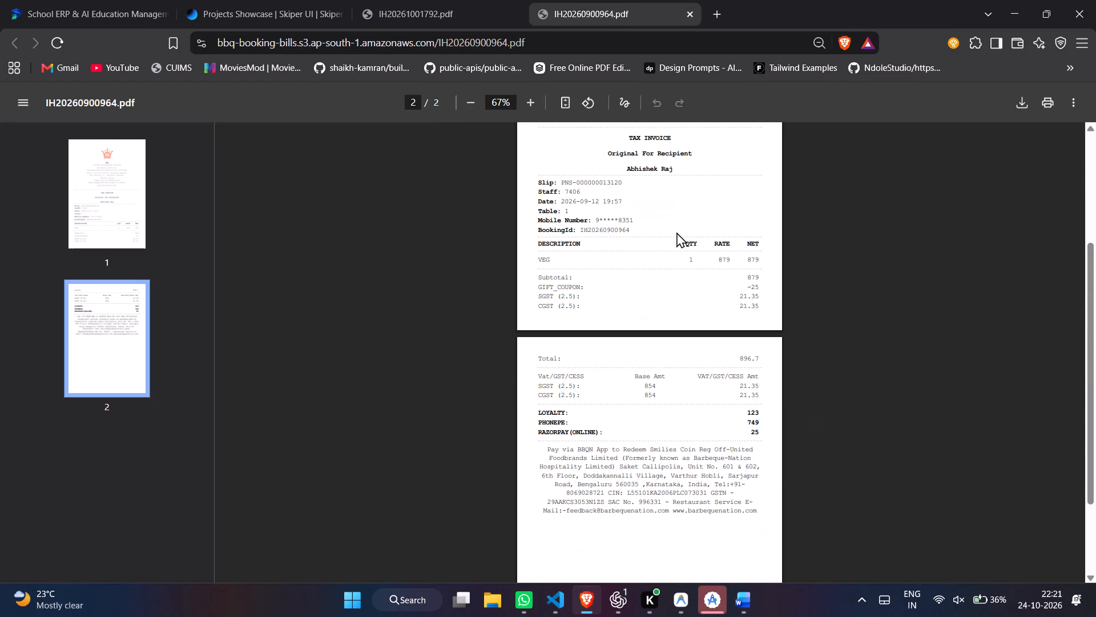
scroll(676, 232, "up", 3)
left_click(469, 106)
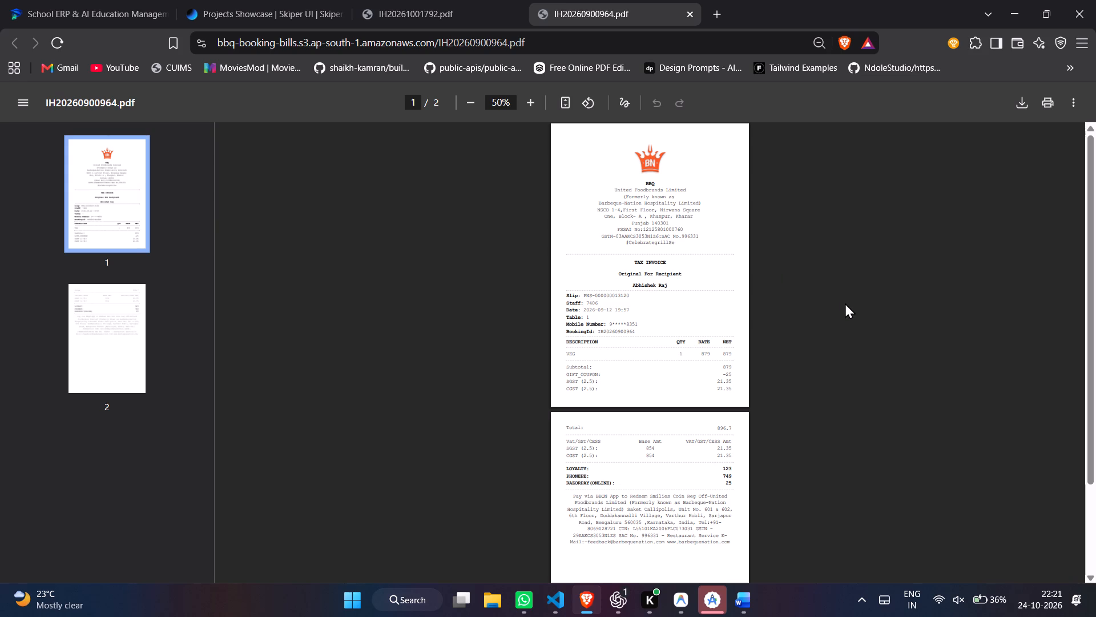
left_click(533, 106)
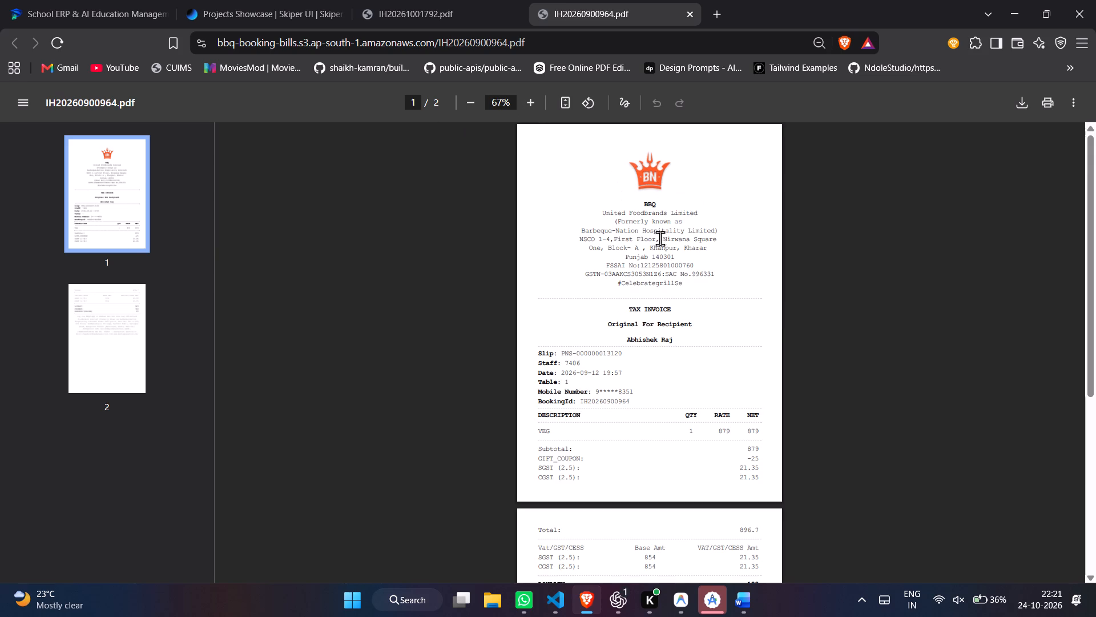
scroll(660, 250, "down", 1)
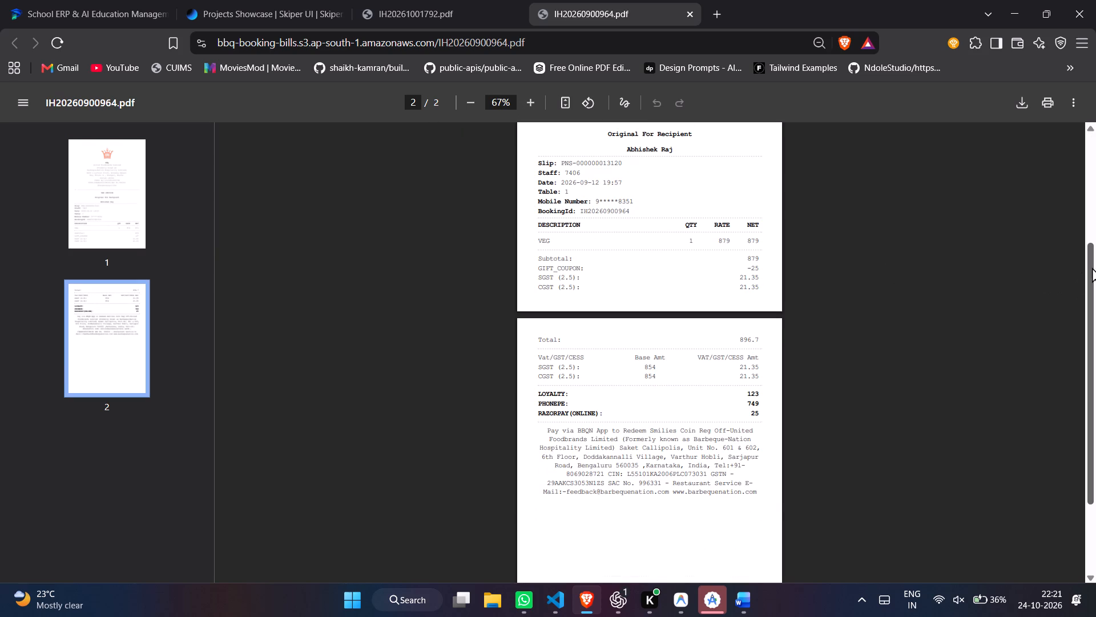
left_click_drag(1094, 267, 1093, 214)
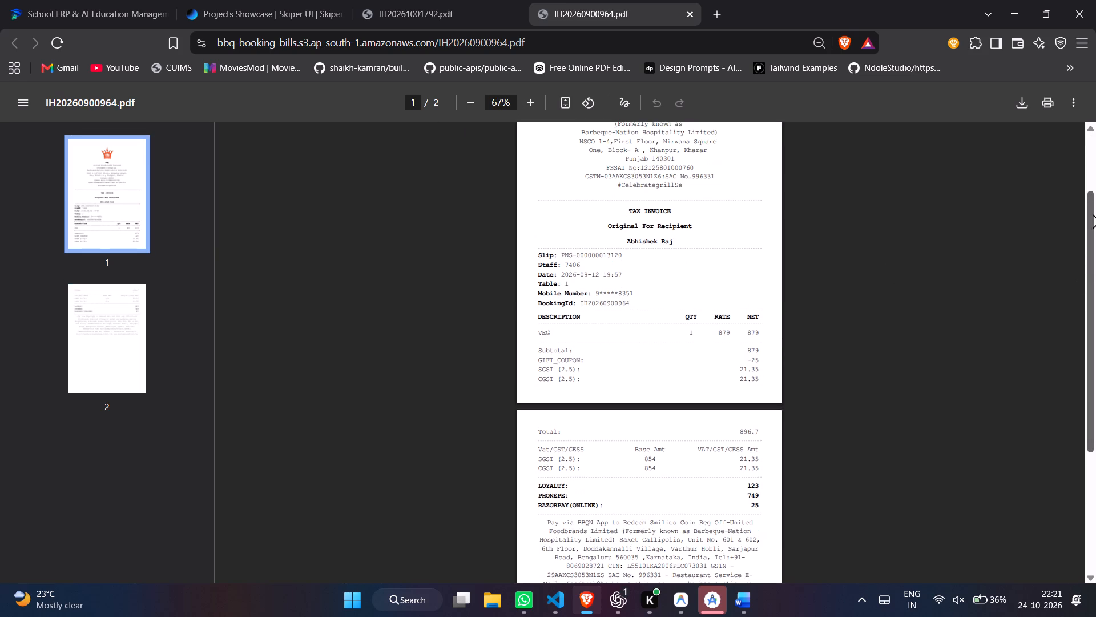
left_click_drag(1093, 214, 1095, 185)
left_click(911, 210)
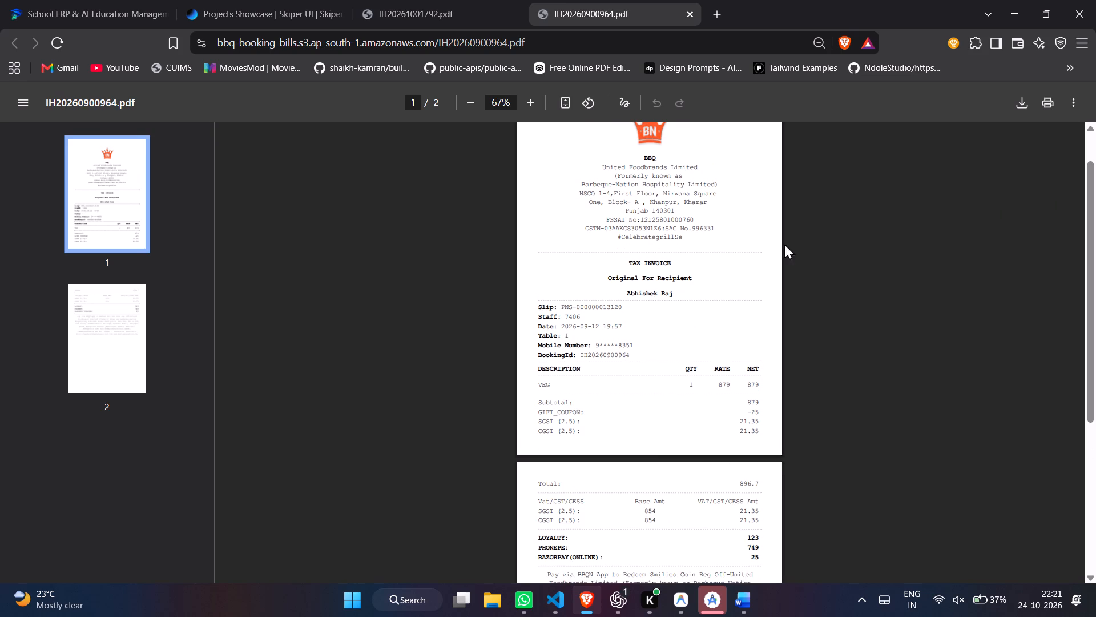
key("shift+super+s")
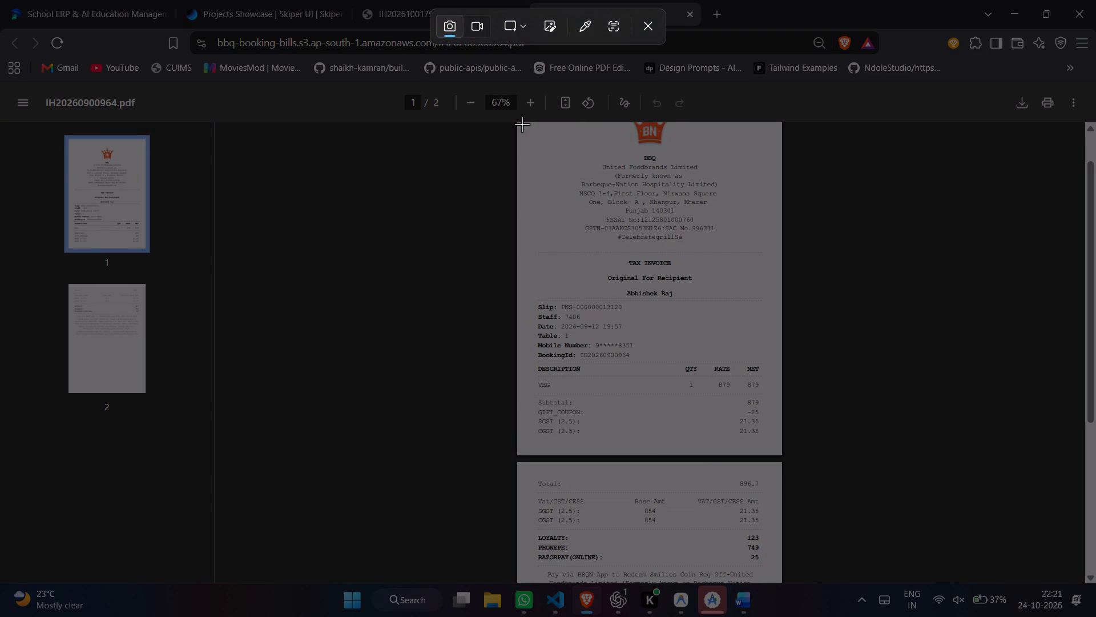
left_click_drag(512, 119, 785, 575)
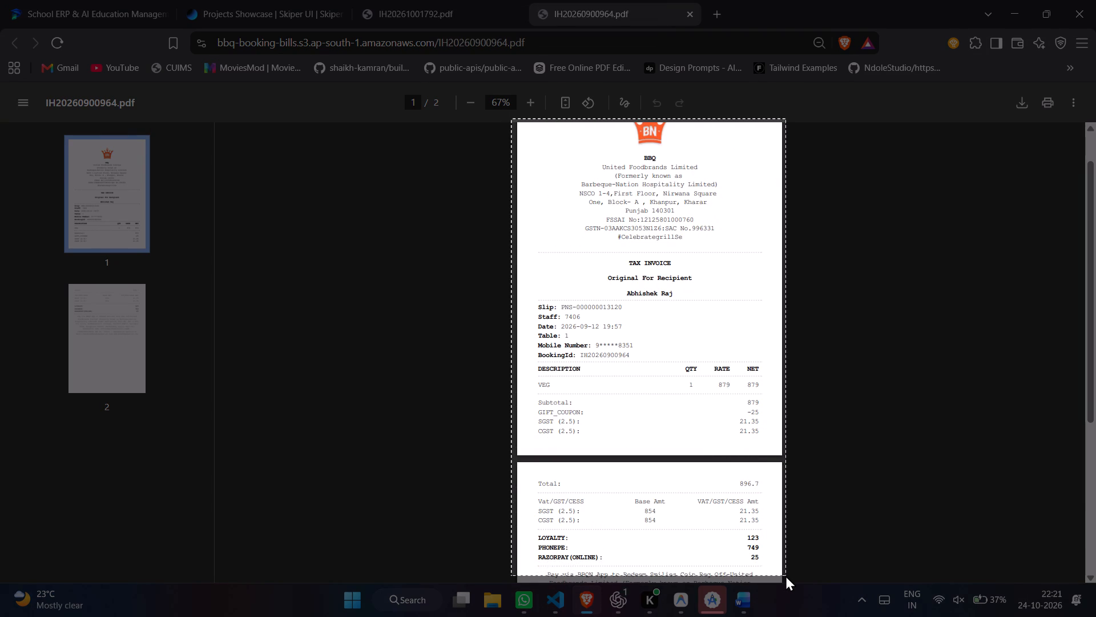
left_click_drag(785, 575, 785, 578)
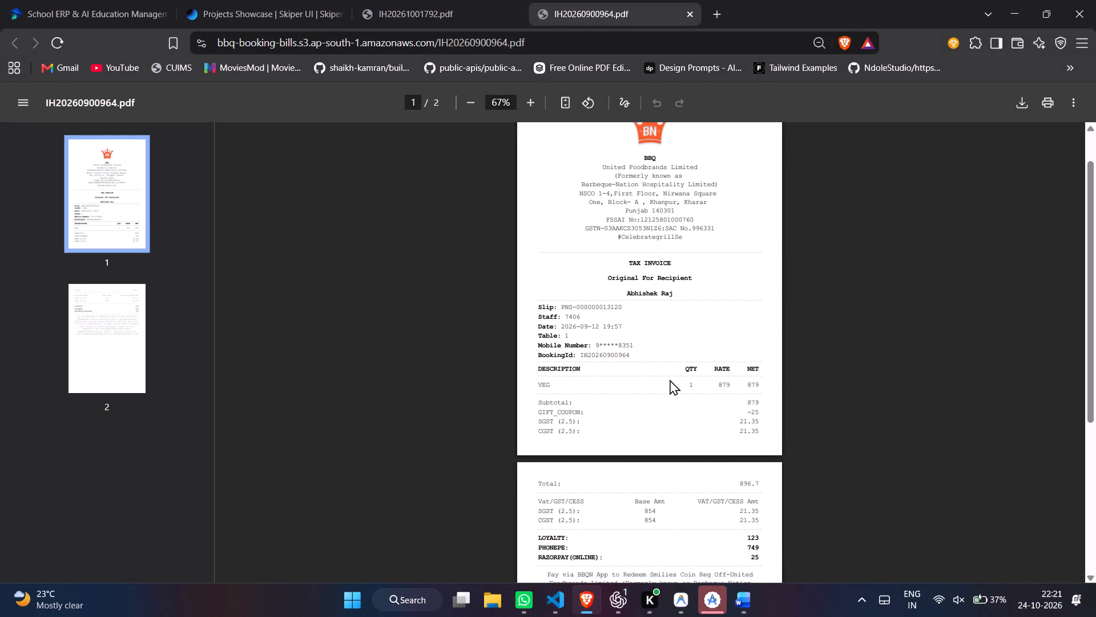
Examine both pages of the IH20260900964.pdf and IH20261001792.pdf BBQ invoices, comparing their dates, items, taxes and payment details.
scroll(670, 379, "up", 6)
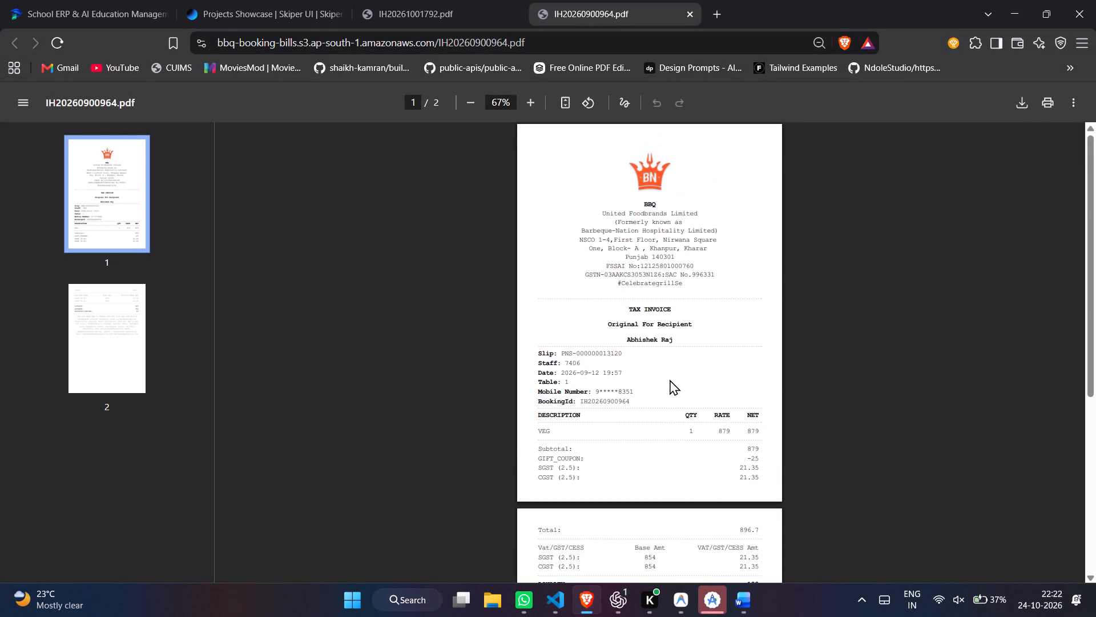
scroll(670, 379, "down", 5)
scroll(667, 371, "up", 7)
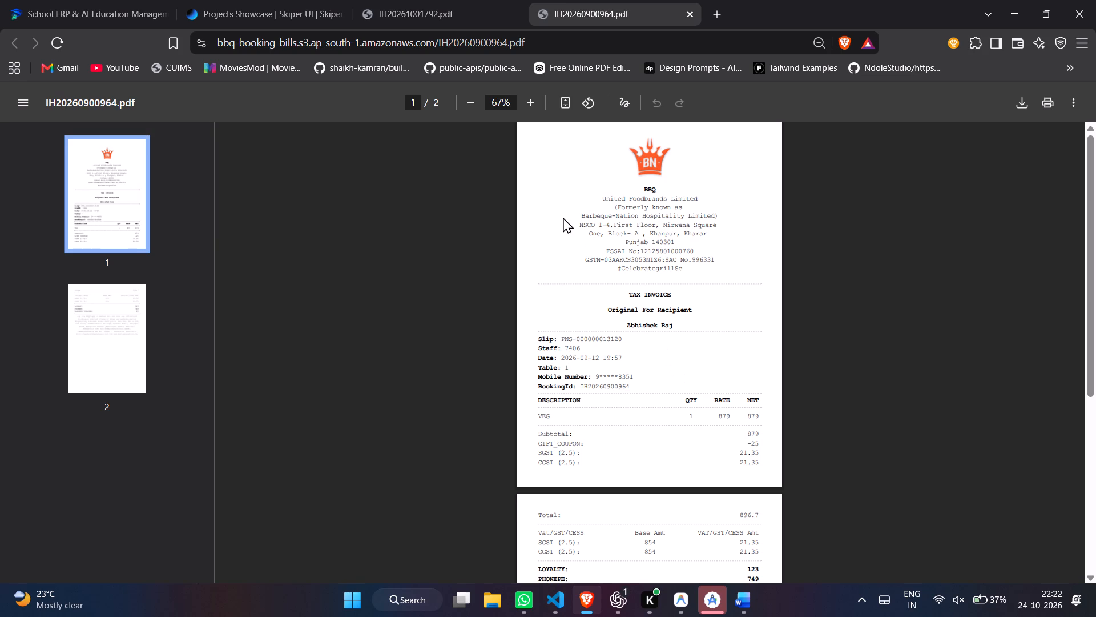
left_click(467, 0)
left_click(561, 0)
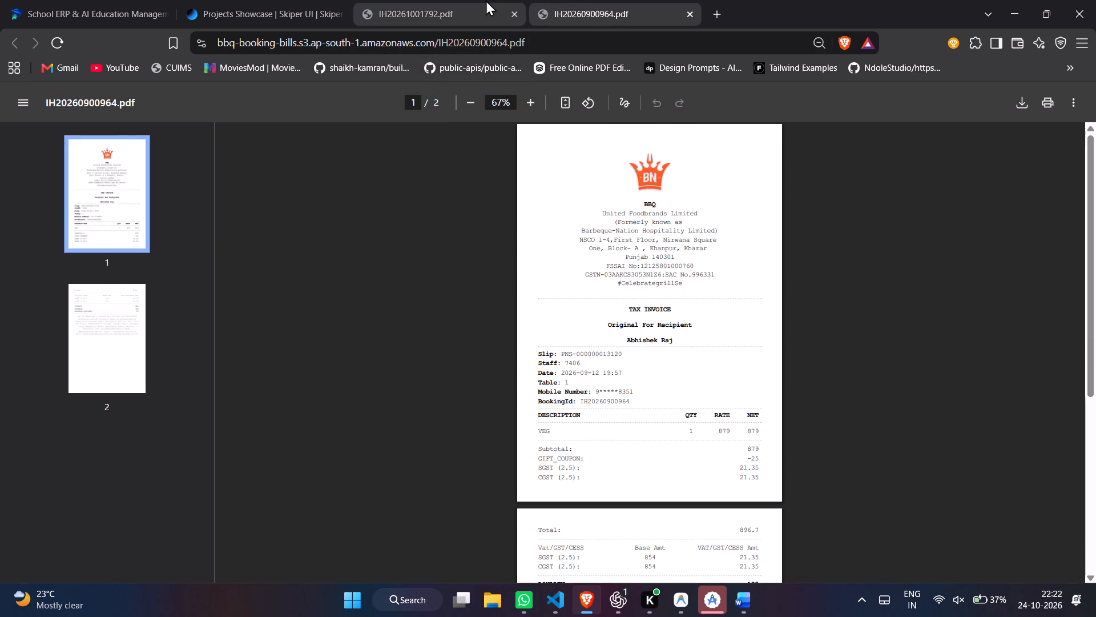
left_click(486, 0)
scroll(610, 247, "up", 5)
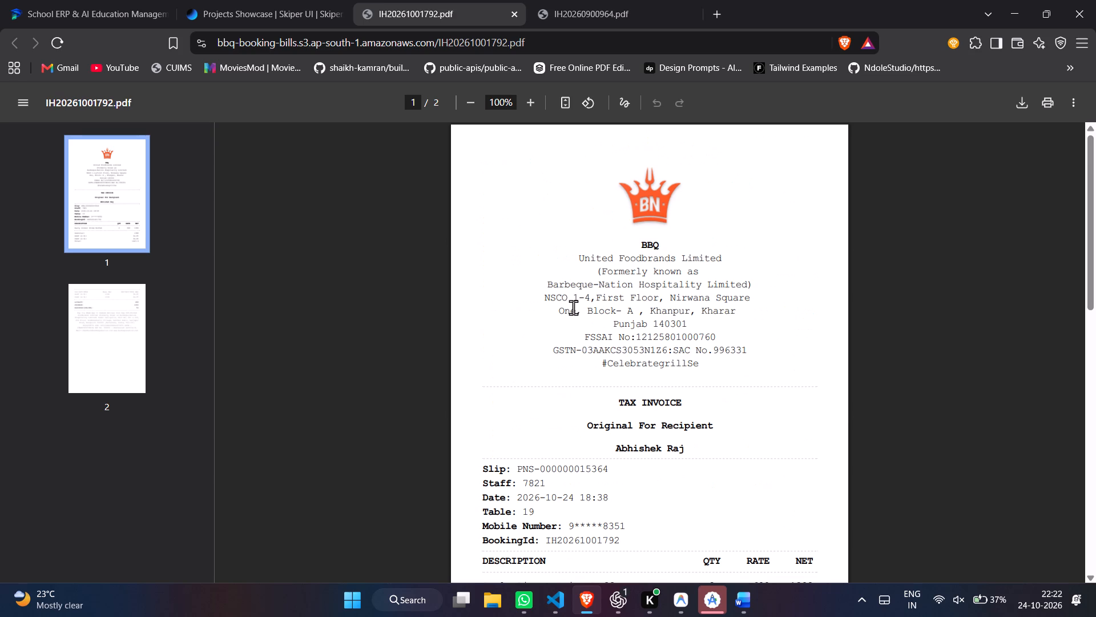
scroll(611, 305, "down", 3)
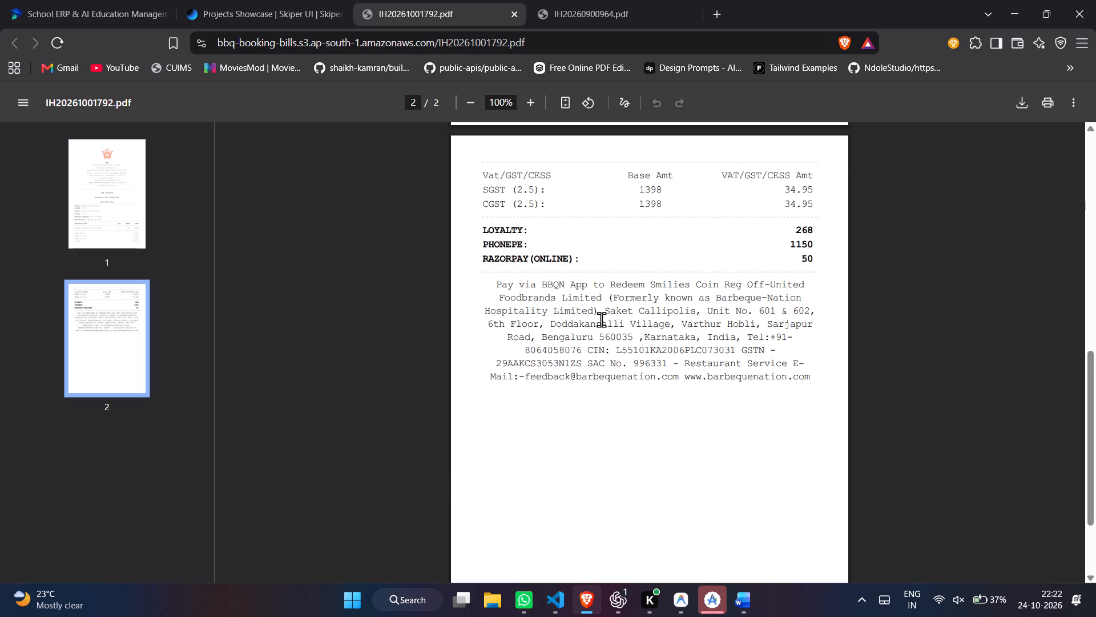
scroll(642, 275, "up", 5)
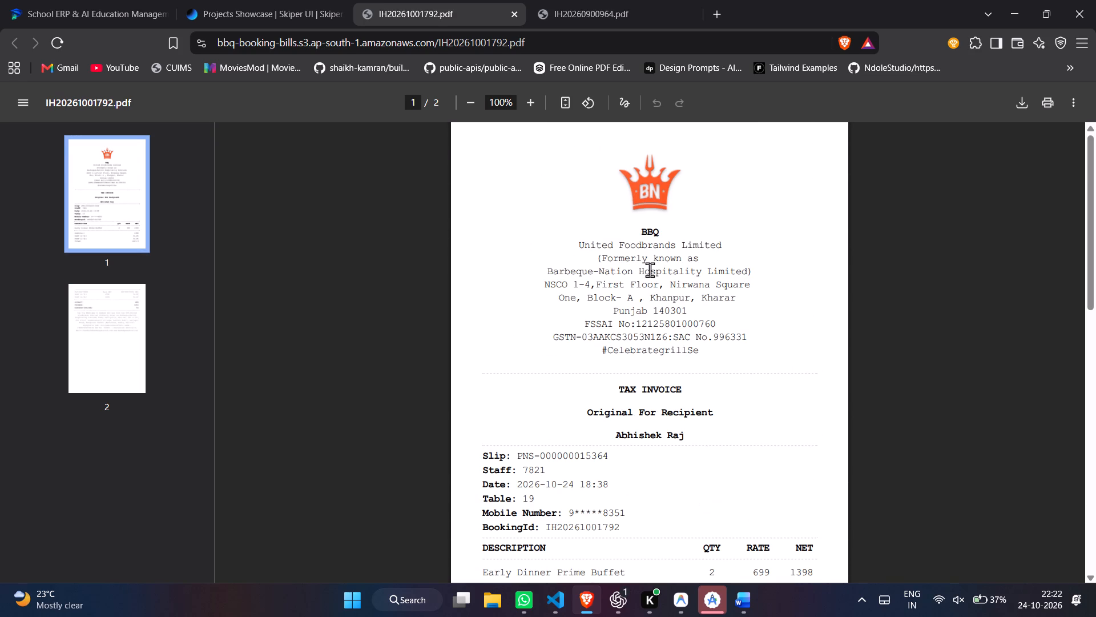
scroll(694, 277, "down", 8)
scroll(693, 279, "up", 1)
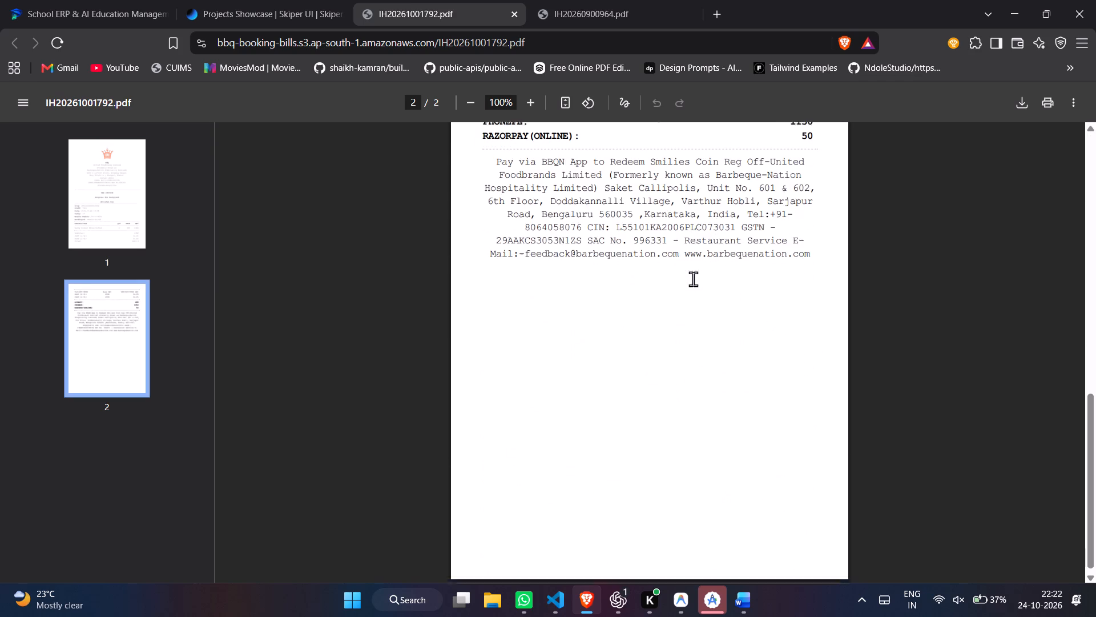
scroll(693, 279, "up", 4)
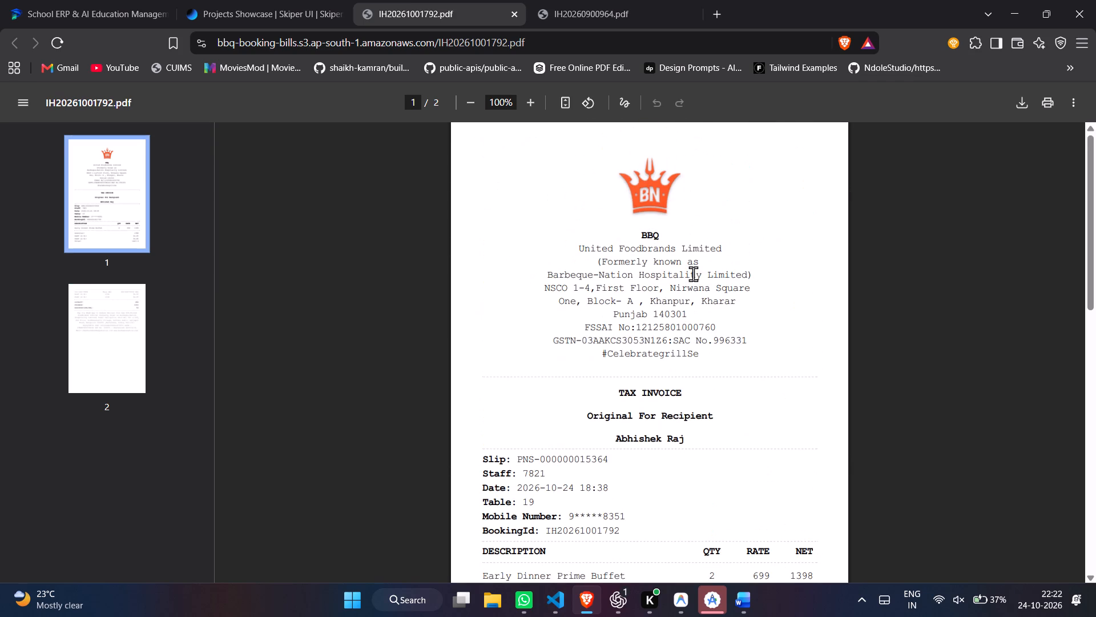
scroll(725, 316, "down", 5)
scroll(725, 315, "up", 3)
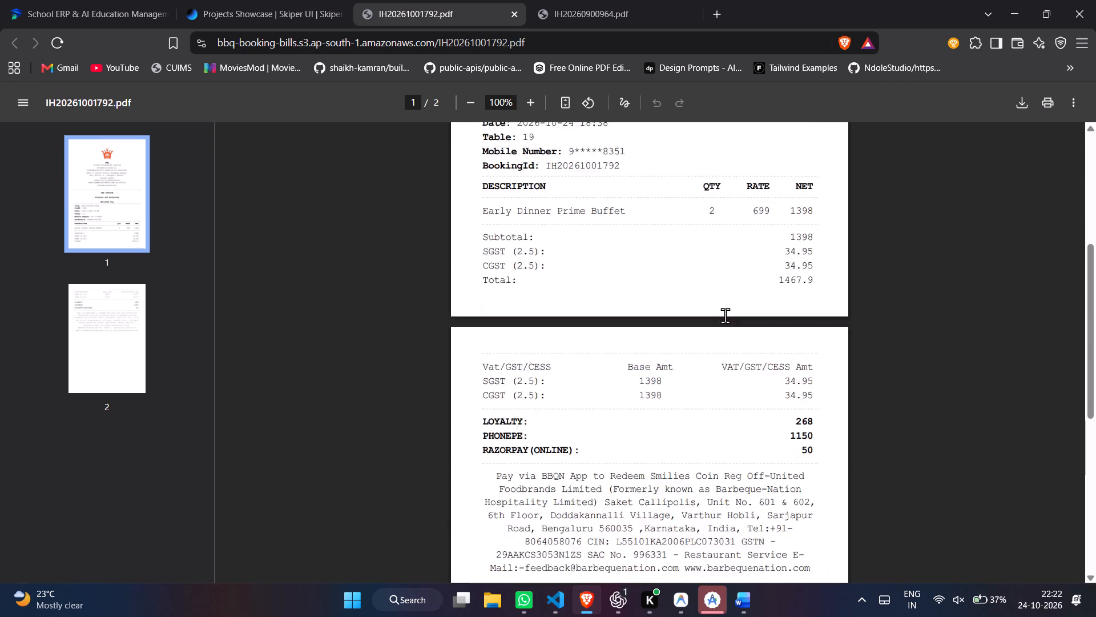
scroll(725, 315, "up", 1)
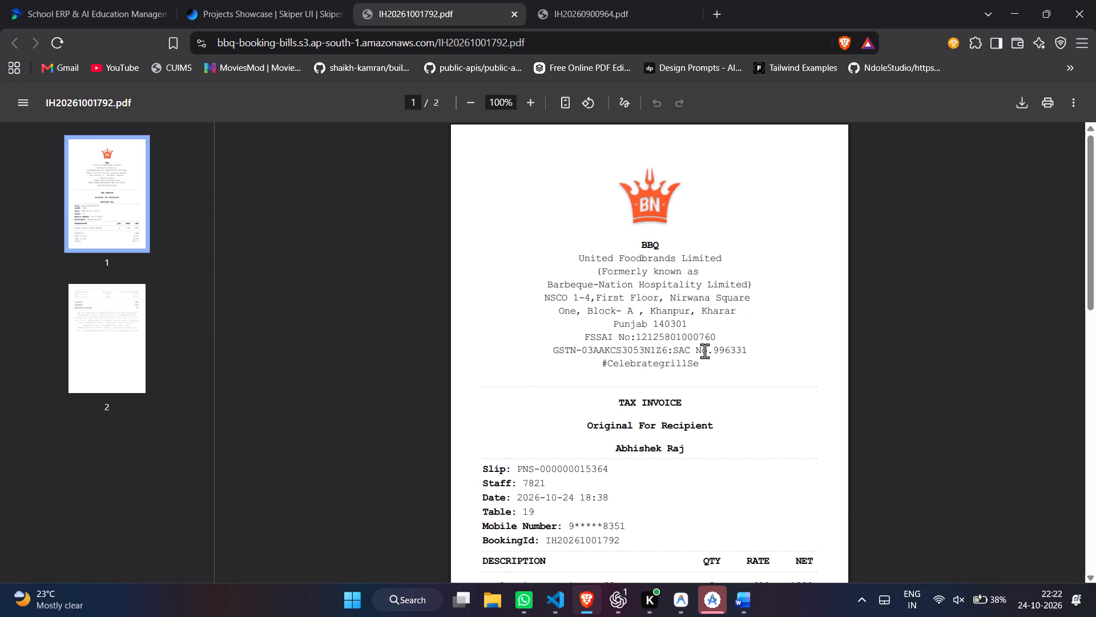
scroll(704, 351, "down", 4)
scroll(703, 348, "up", 1)
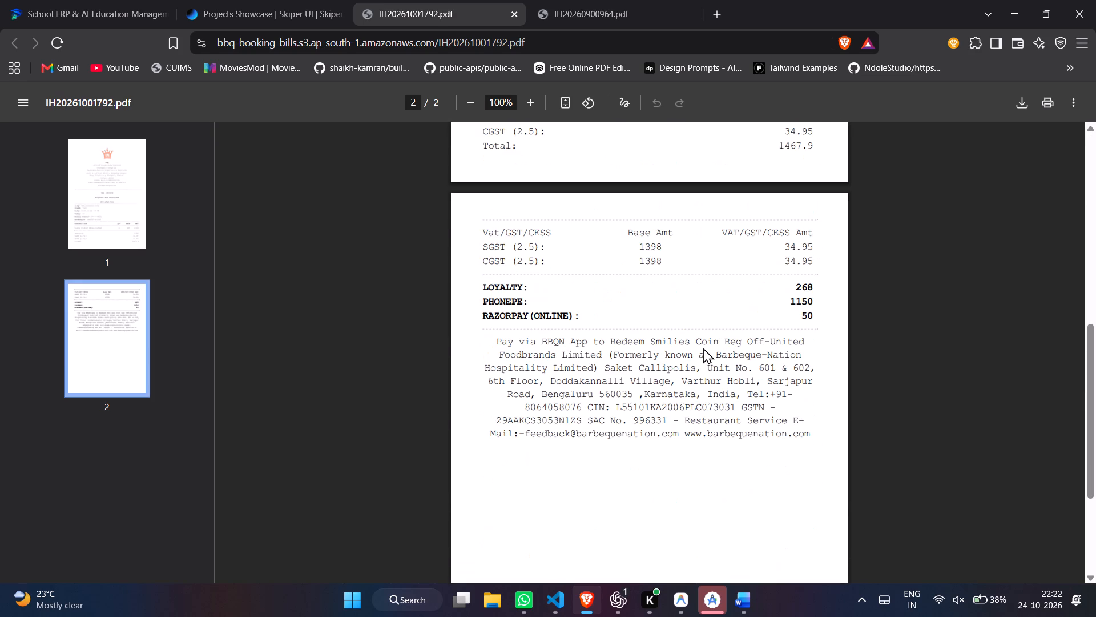
scroll(703, 348, "up", 4)
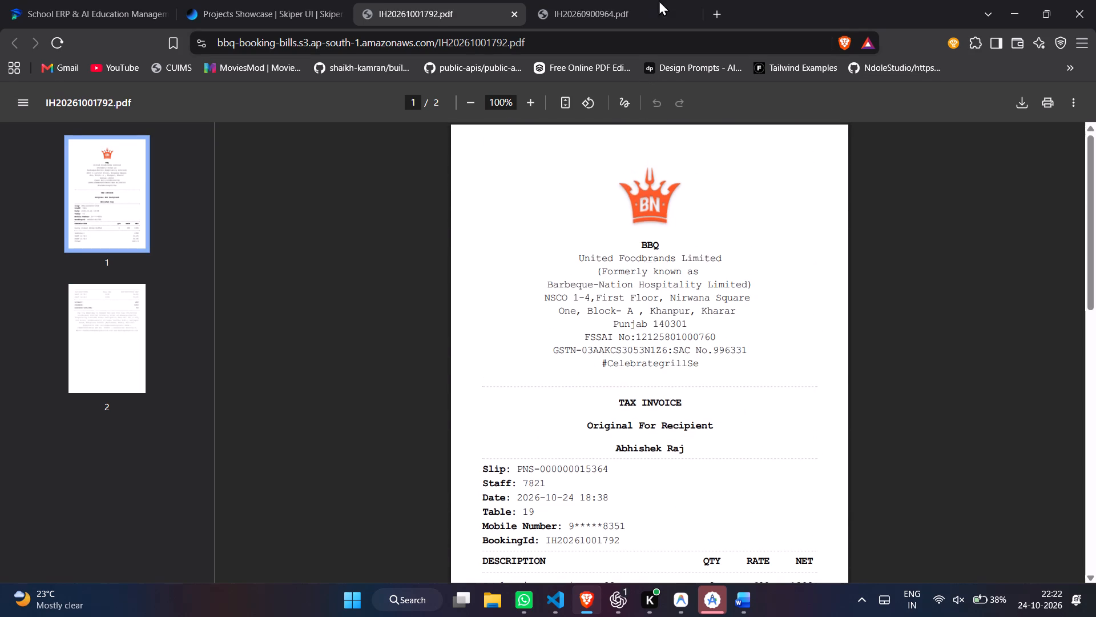
left_click(627, 0)
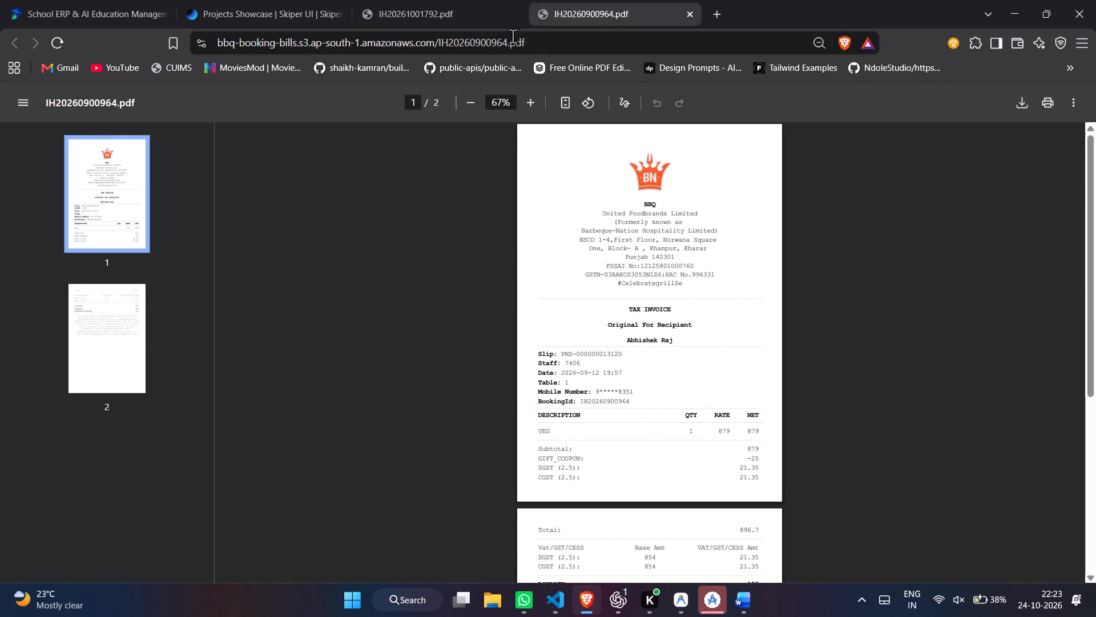
left_click(508, 13)
left_click(513, 14)
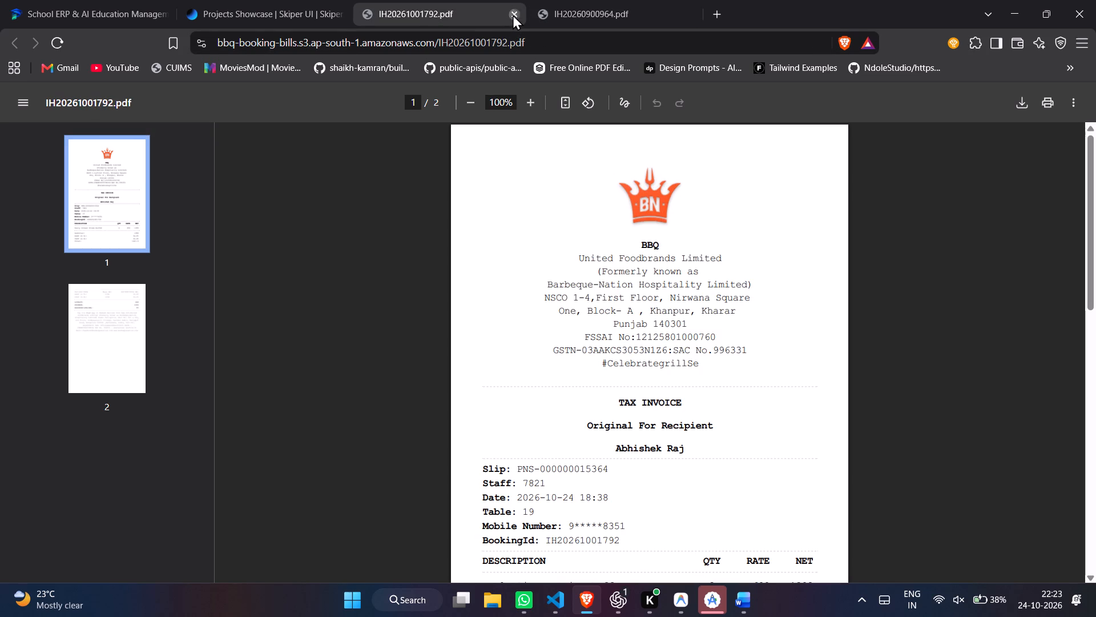
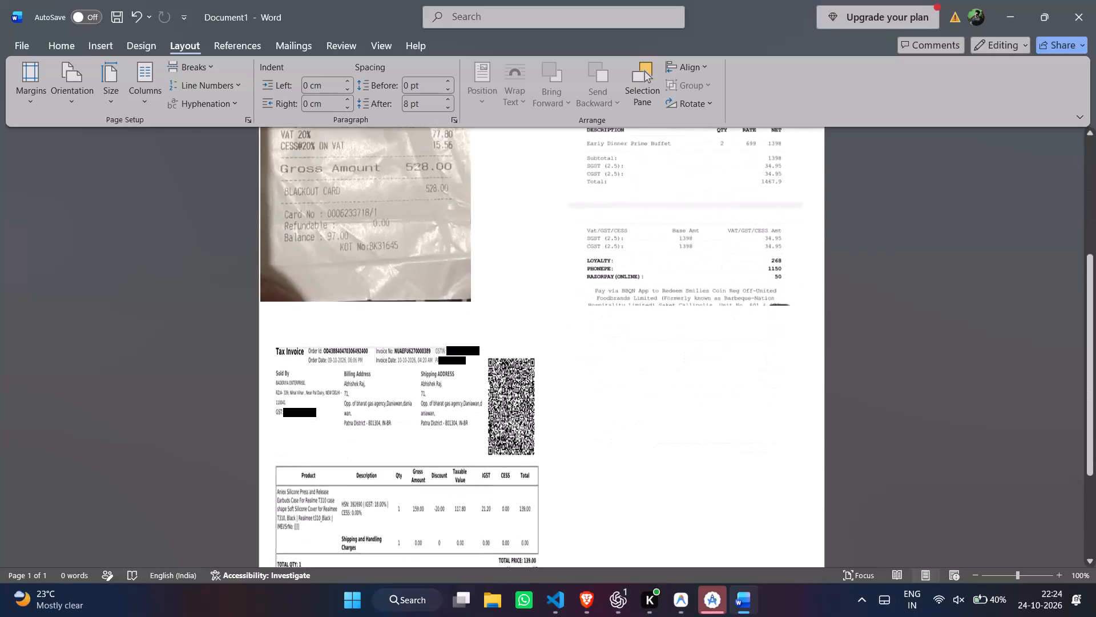
Insert the desktop WhatsApp image of the BBQ invoice dated 2026-09-02 into the Word document.
scroll(632, 364, "up", 2)
scroll(639, 369, "down", 4)
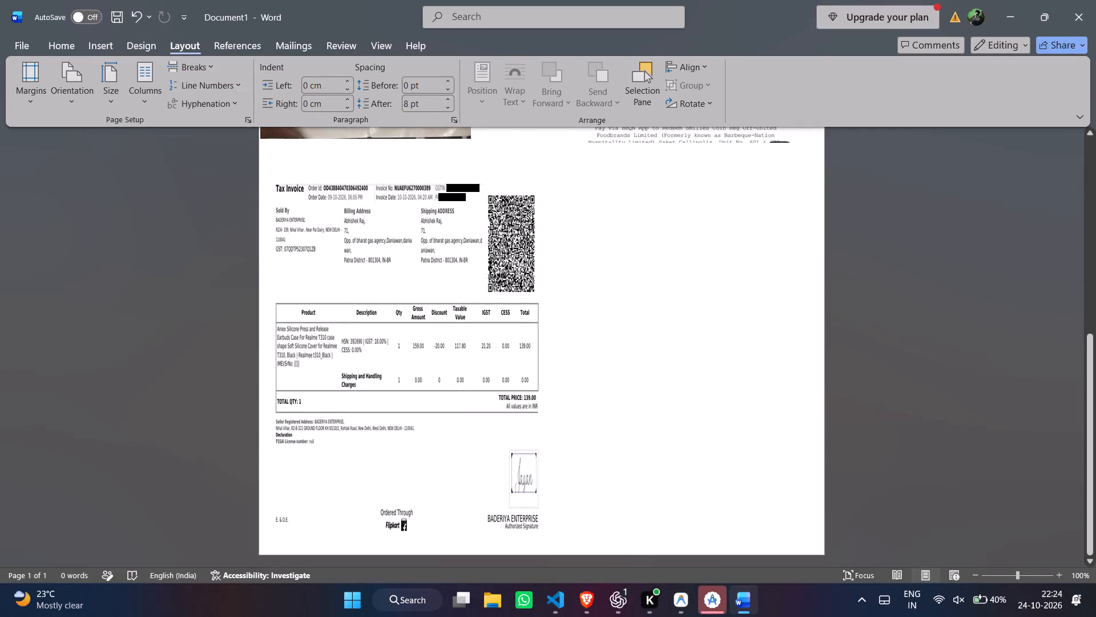
right_click(667, 331)
left_click(642, 318)
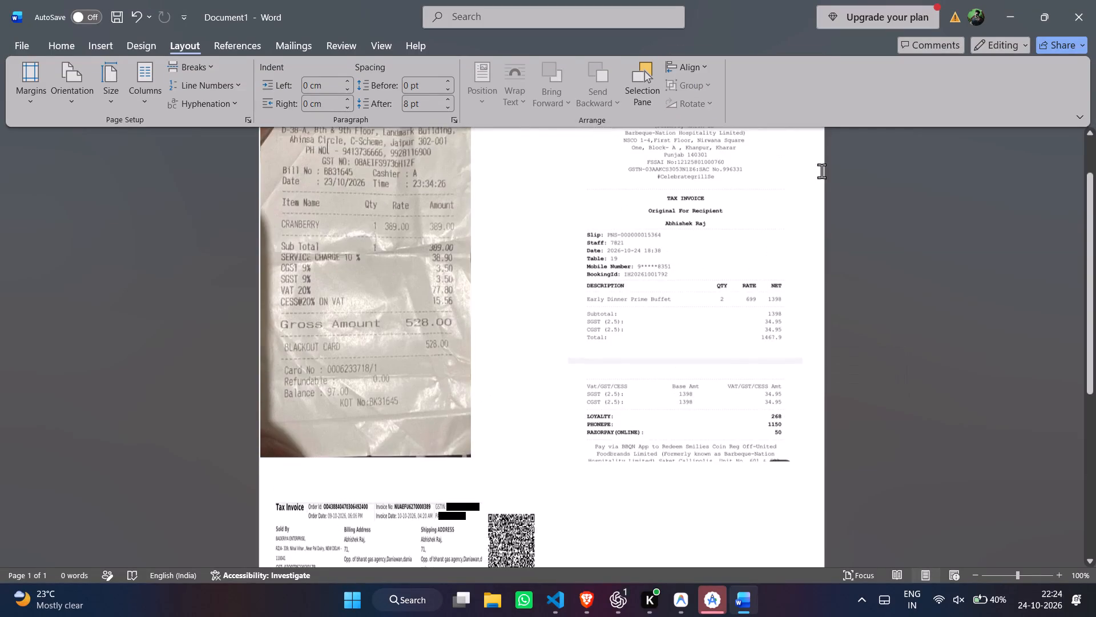
scroll(654, 382, "down", 5)
left_click(1053, 14)
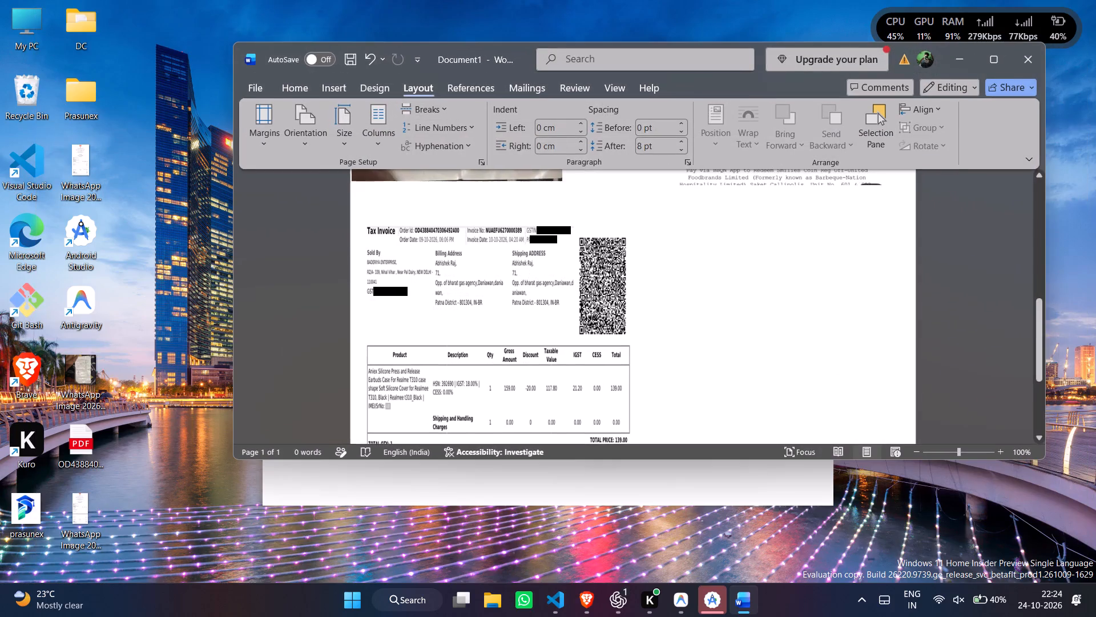
left_click_drag(86, 502, 785, 346)
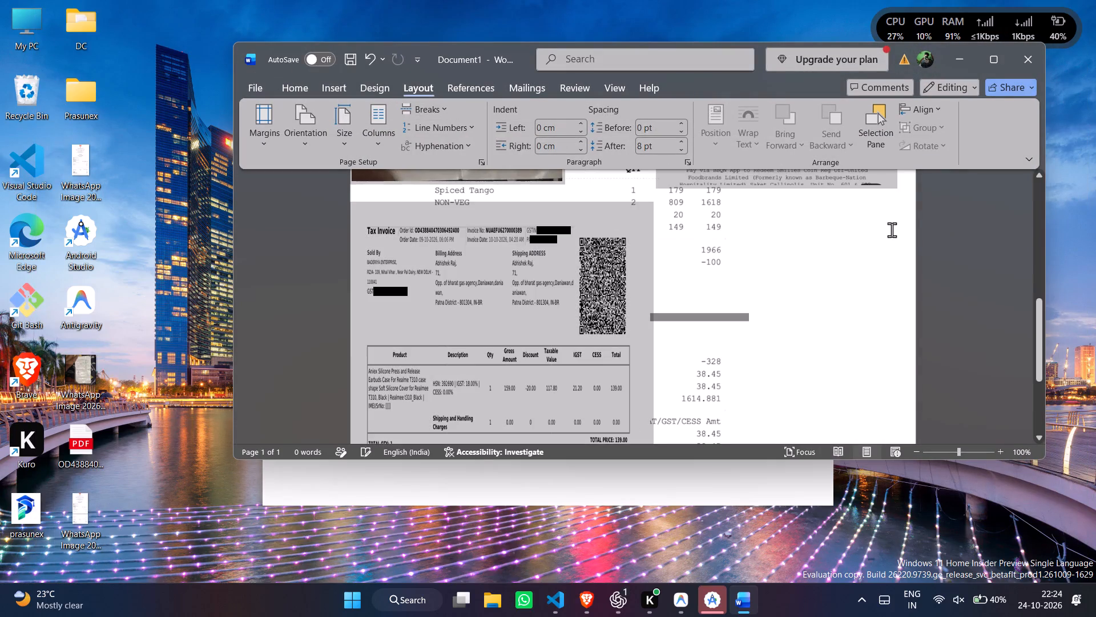
left_click(992, 48)
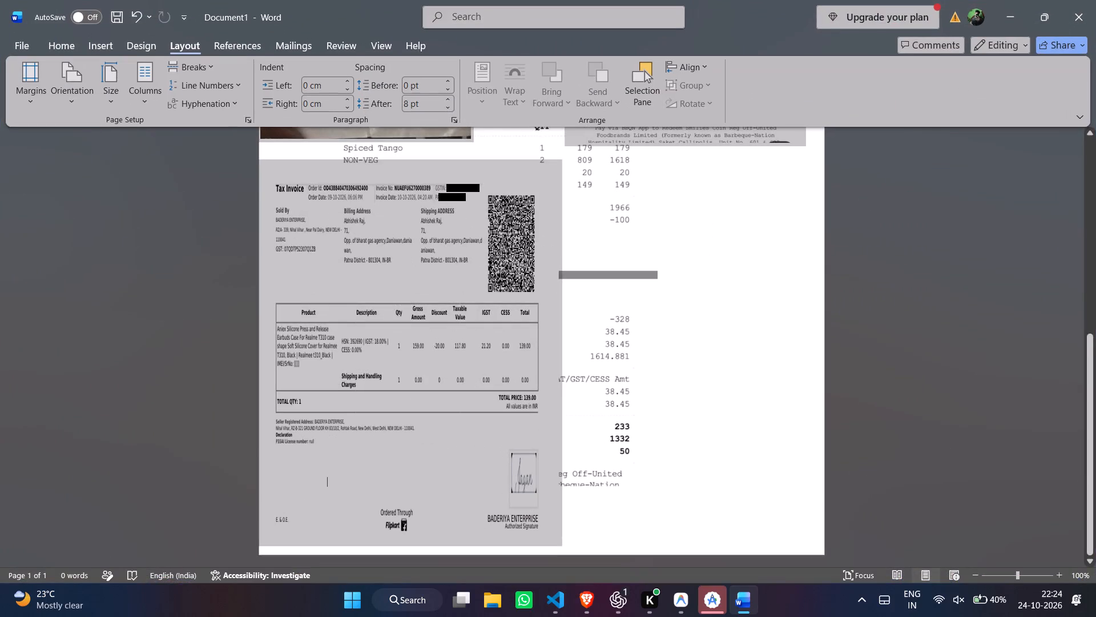
Shrink the newly inserted BBQ invoice image in height and width to a narrow column smaller than the other BBQ invoice.
scroll(610, 315, "up", 1)
left_click_drag(605, 334, 634, 354)
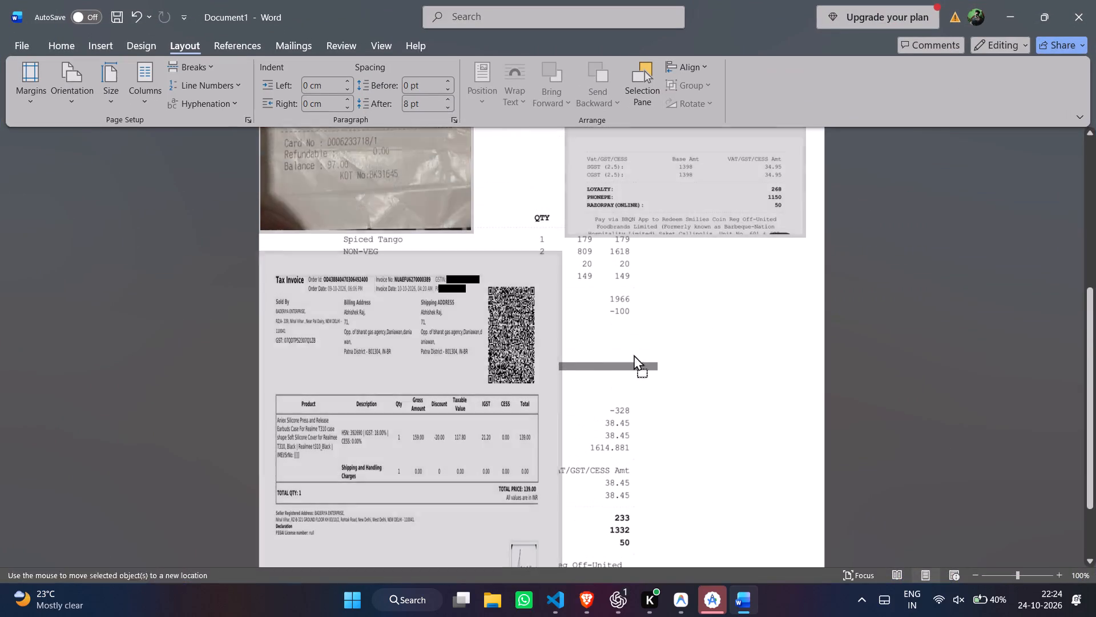
left_click_drag(634, 354, 682, 360)
scroll(617, 352, "up", 1)
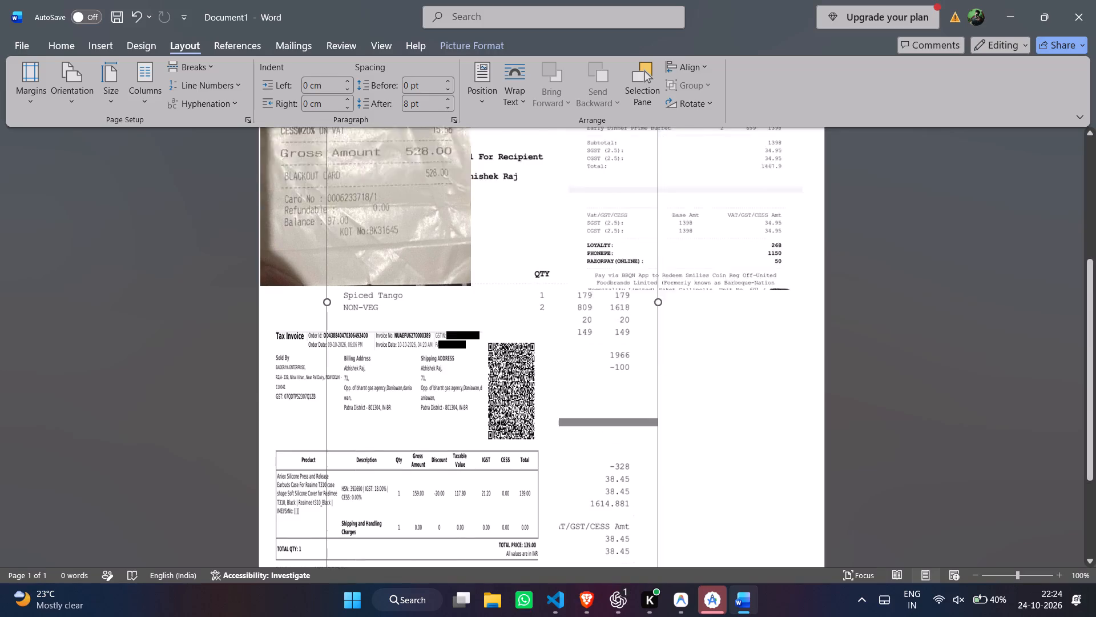
scroll(617, 352, "up", 1)
scroll(630, 375, "down", 2)
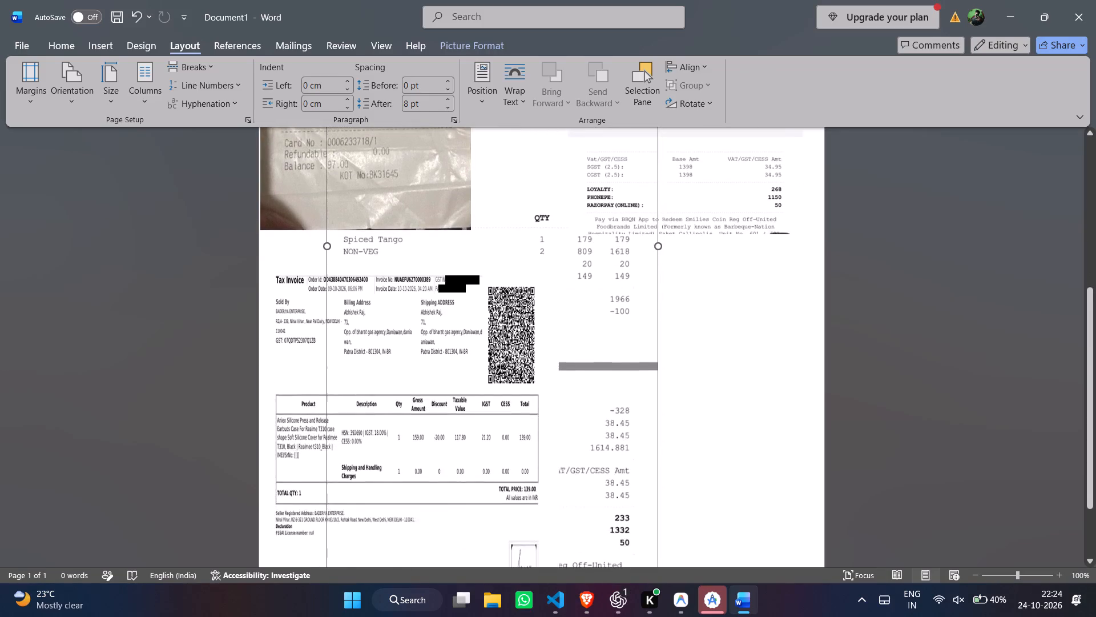
scroll(588, 402, "up", 3)
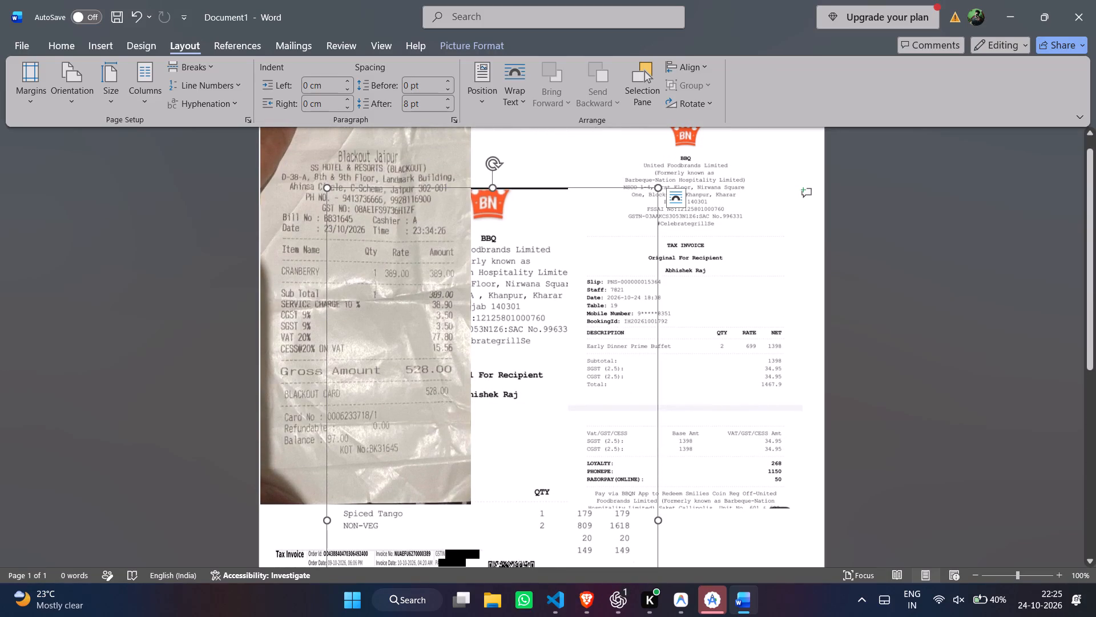
left_click_drag(495, 190, 529, 364)
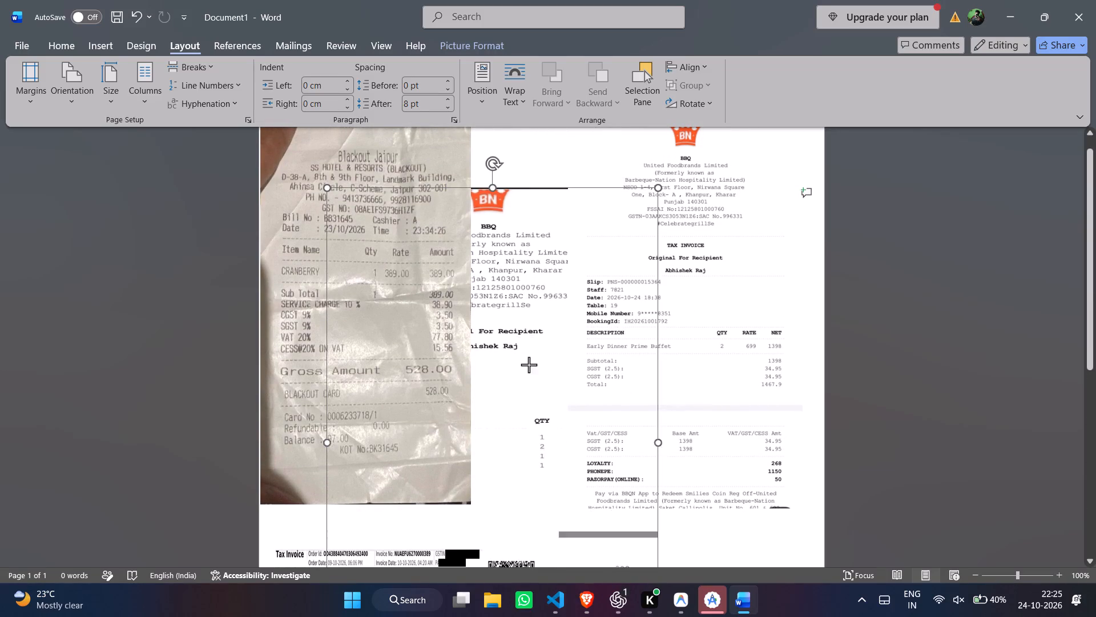
left_click_drag(529, 364, 539, 427)
left_click_drag(657, 400, 507, 395)
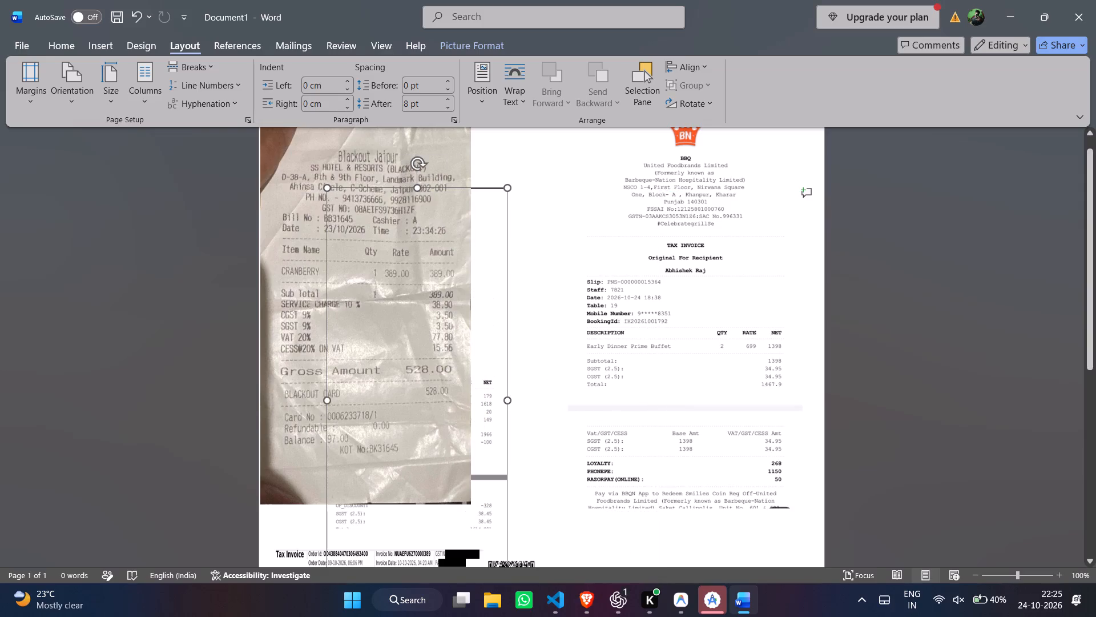
left_click_drag(425, 190, 580, 286)
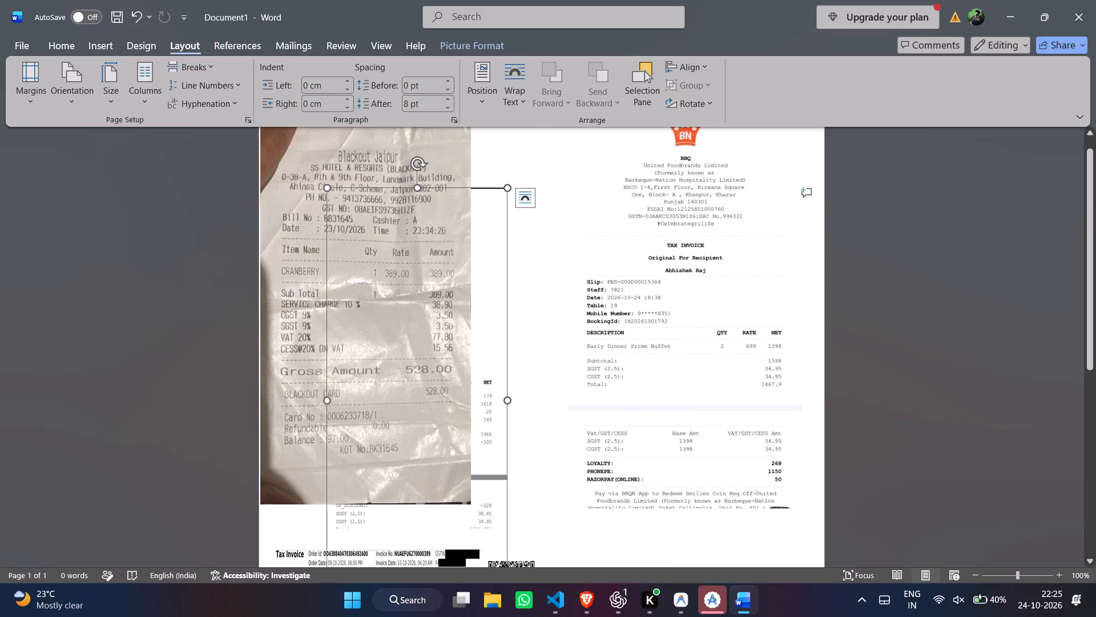
Set the text wrapping of the newly inserted BBQ invoice image to In Front of Text.
right_click(478, 282)
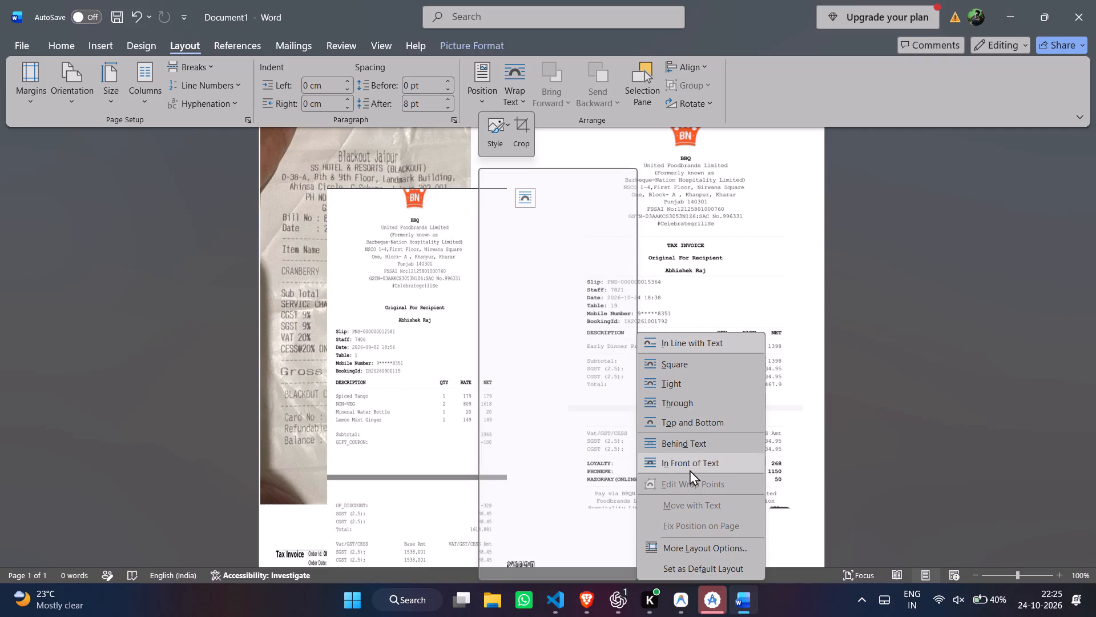
left_click(690, 470)
Move the 2026-09-02 BBQ invoice into the empty space beside the Flipkart tax invoice, beneath the other BBQ invoice.
left_click_drag(430, 368, 679, 587)
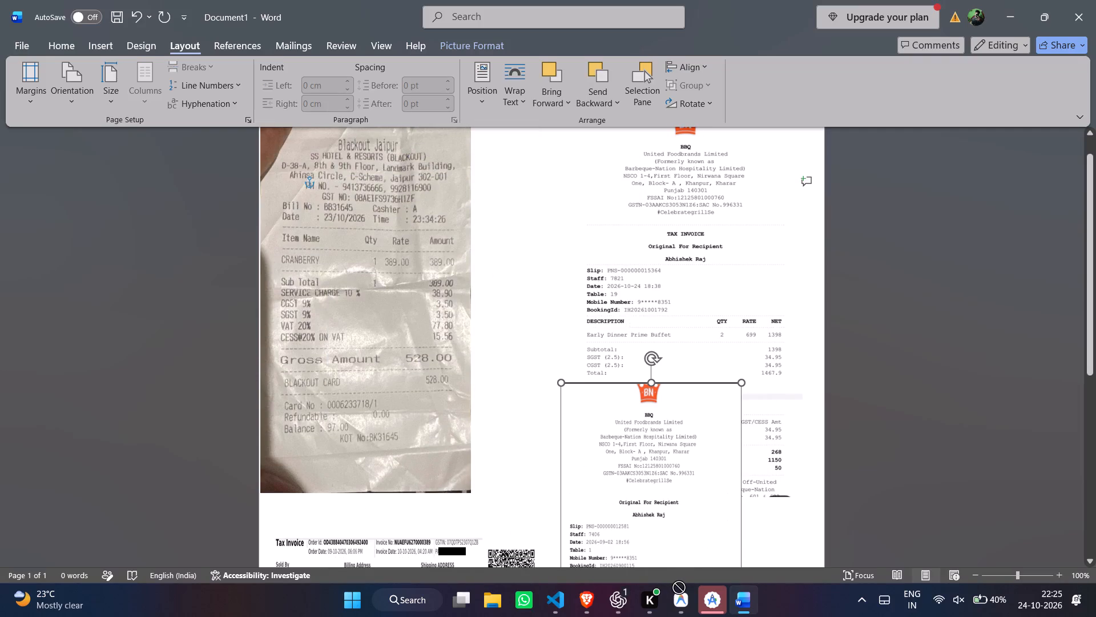
left_click_drag(679, 587, 695, 616)
scroll(666, 353, "down", 2)
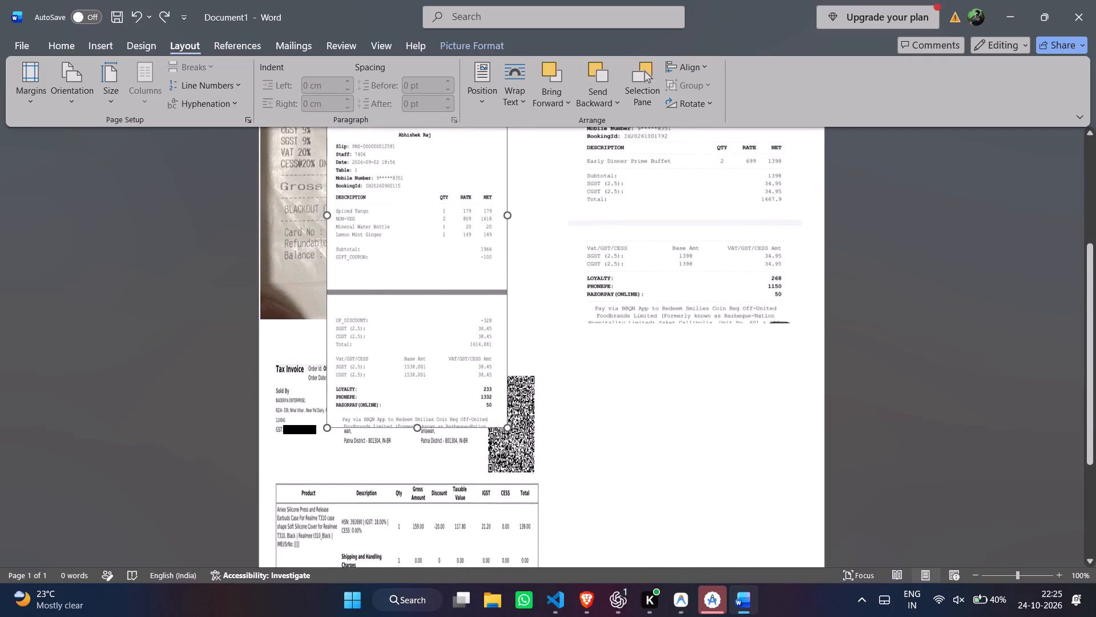
left_click_drag(418, 281, 690, 608)
scroll(674, 414, "down", 4)
left_click_drag(437, 162, 734, 490)
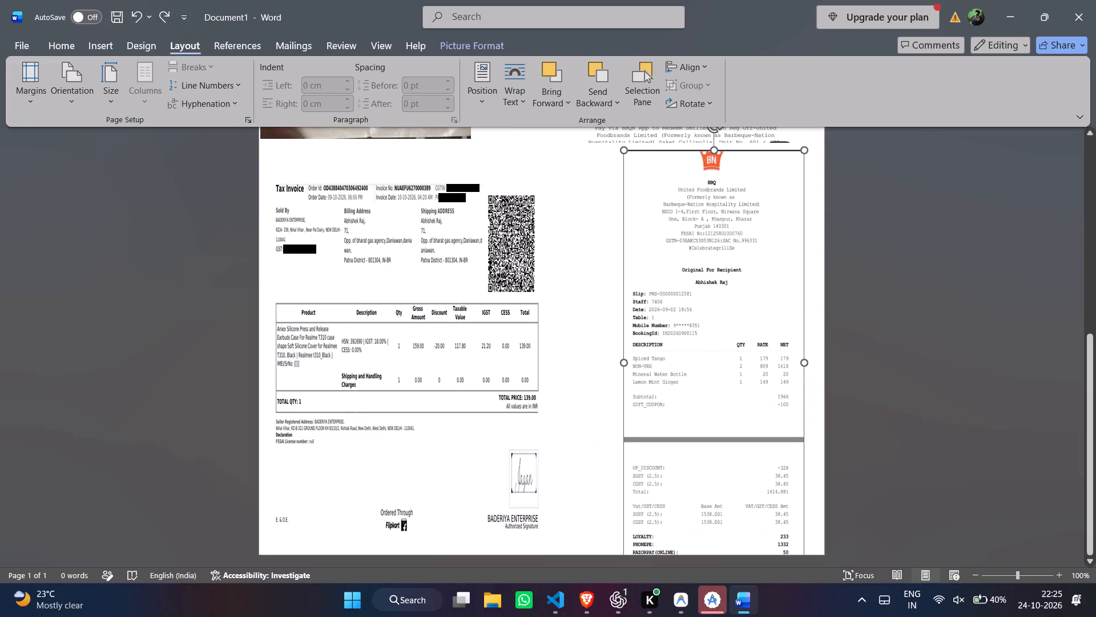
left_click_drag(734, 490, 729, 488)
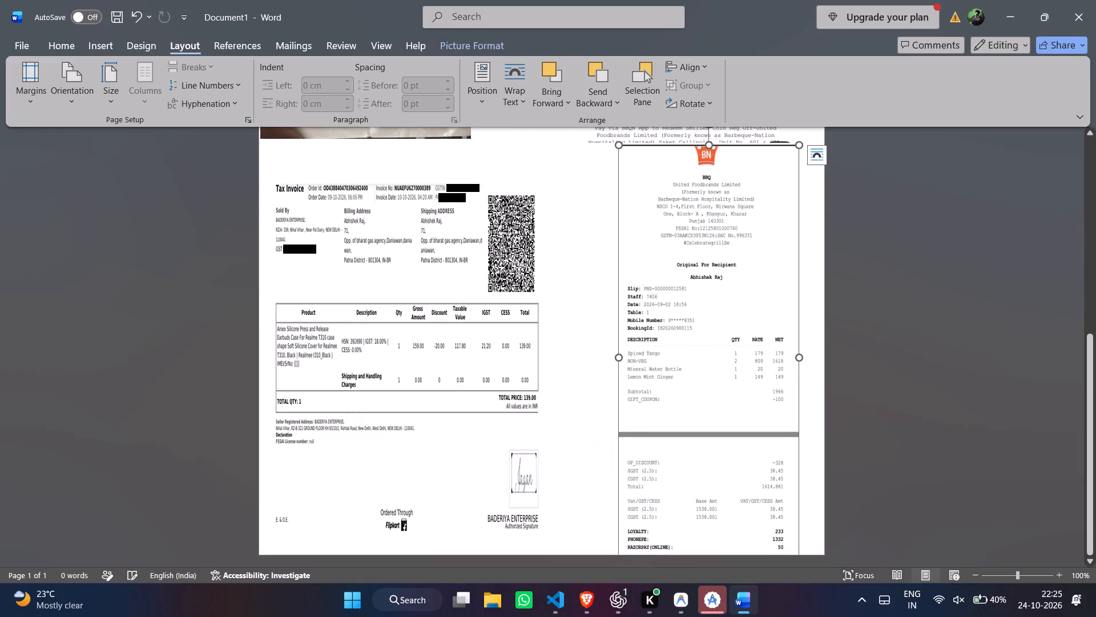
scroll(666, 401, "up", 1)
left_click_drag(708, 365, 701, 378)
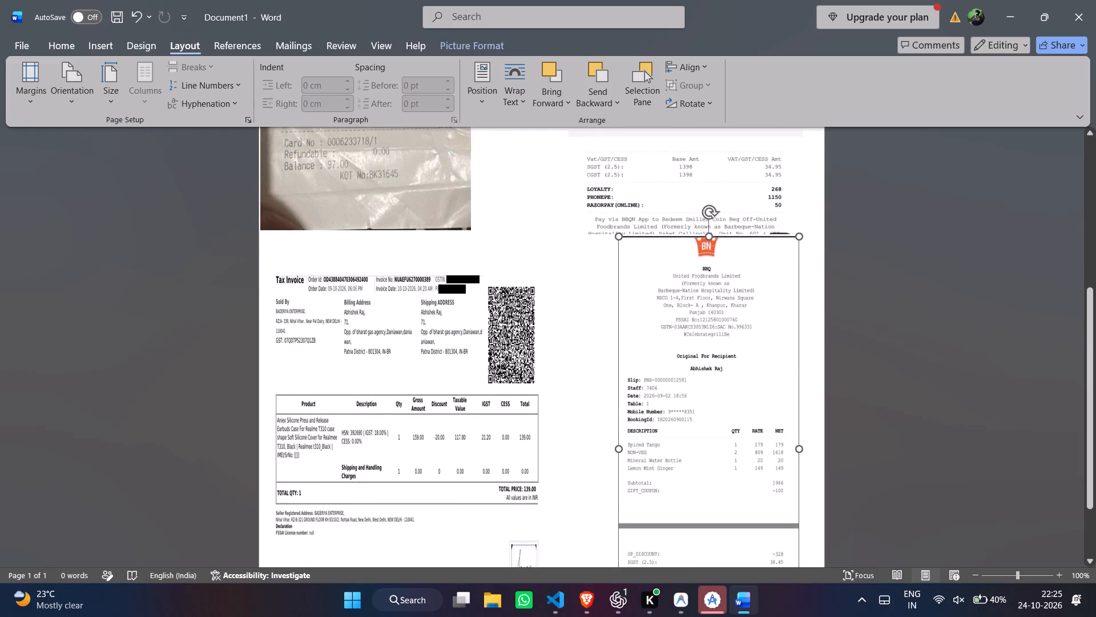
left_click_drag(701, 378, 684, 351)
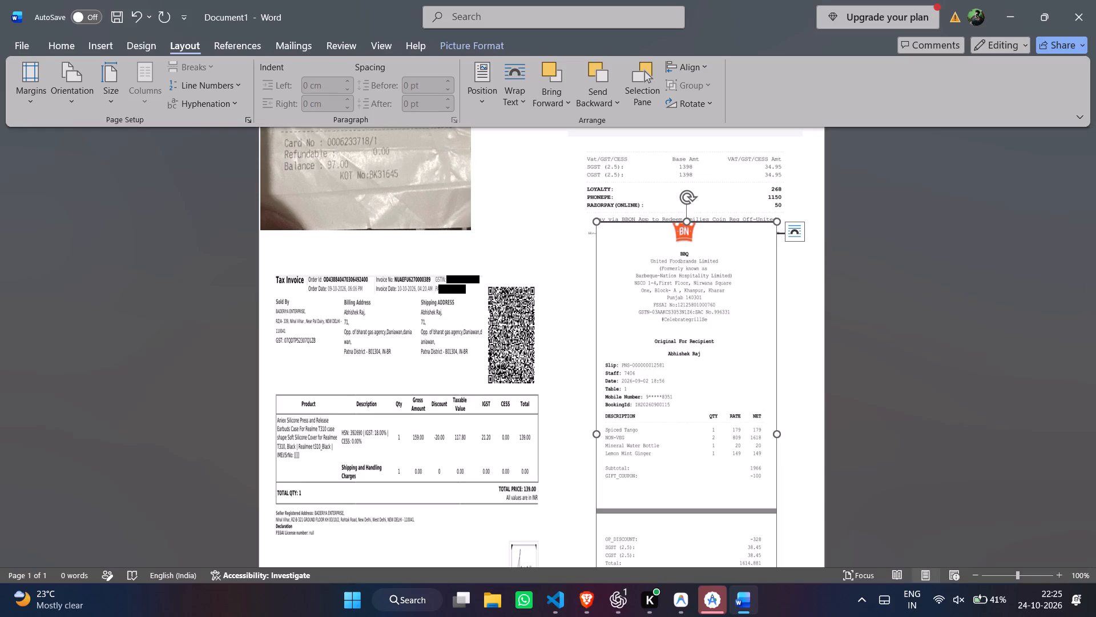
Nudge the upper BBQ invoice, dated 2026-10-24, upward so it clears the top edge of the invoice beneath it.
scroll(643, 297, "down", 5)
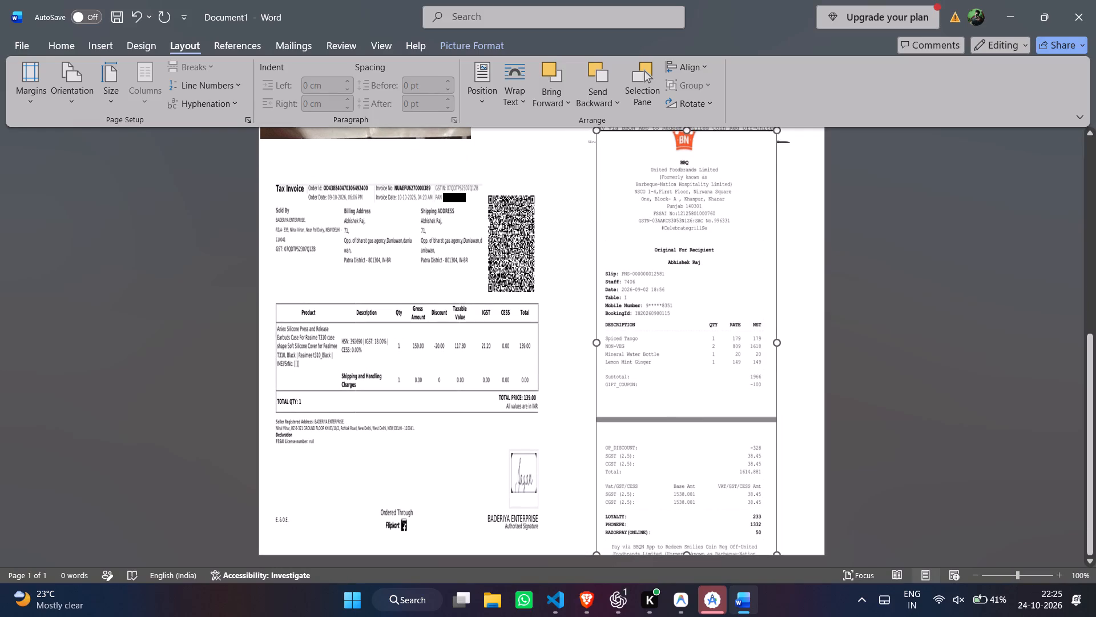
scroll(690, 482, "up", 2)
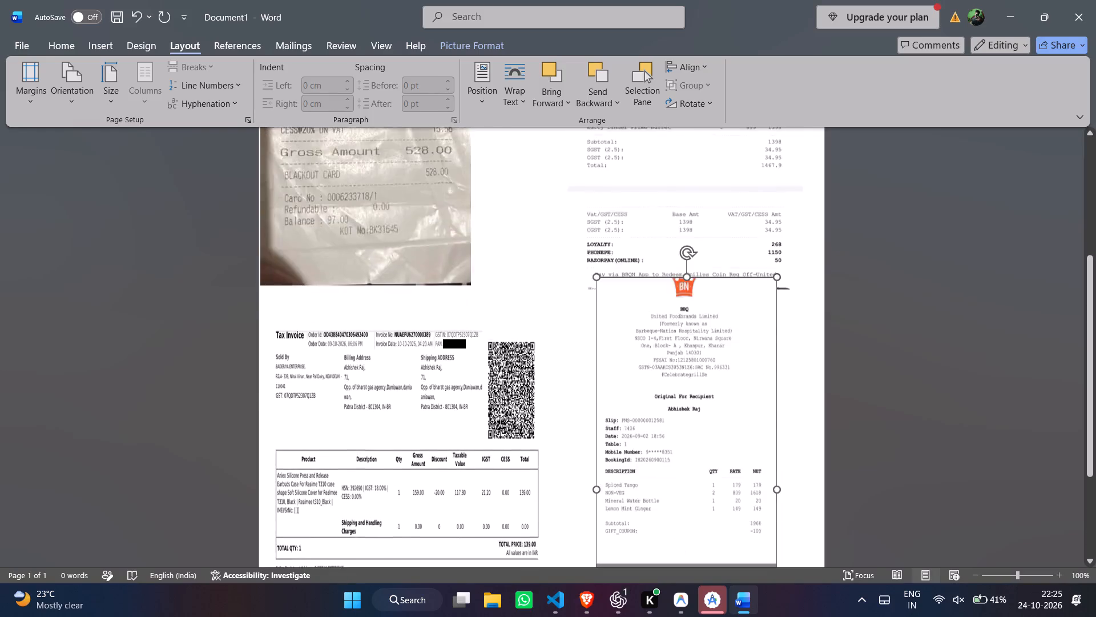
scroll(690, 482, "up", 1)
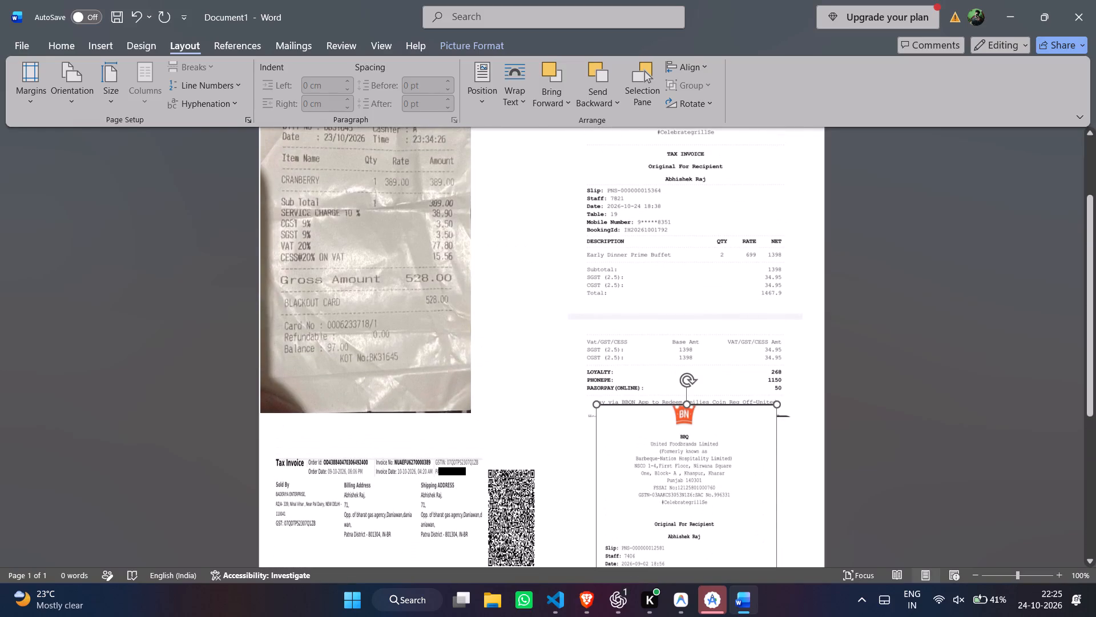
scroll(690, 482, "up", 4)
left_click_drag(695, 366, 696, 348)
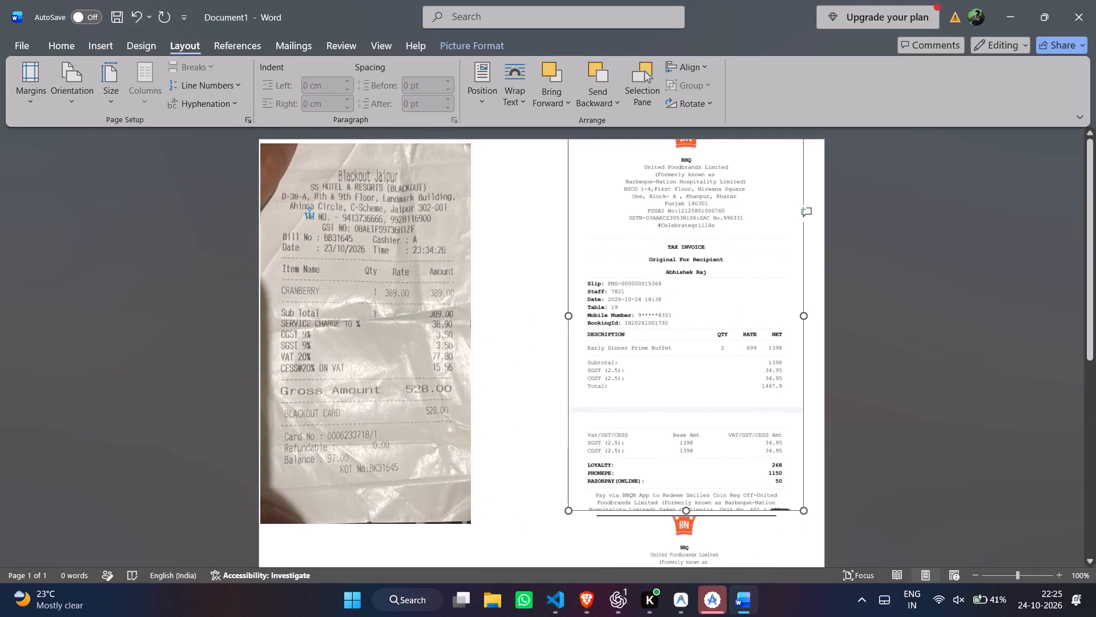
left_click_drag(696, 348, 697, 355)
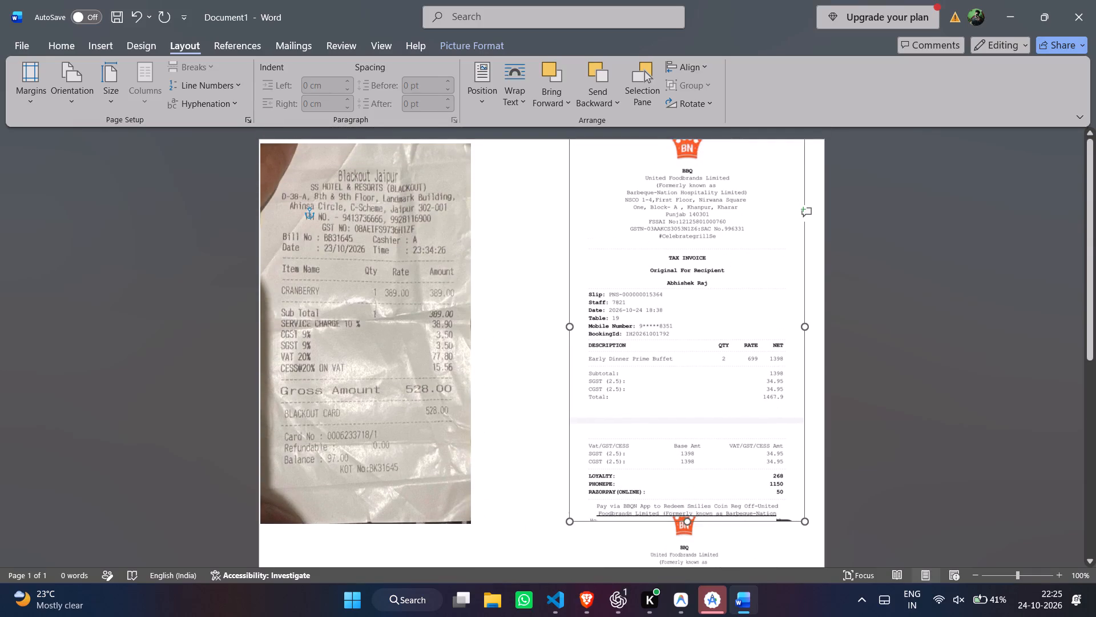
left_click_drag(697, 355, 697, 347)
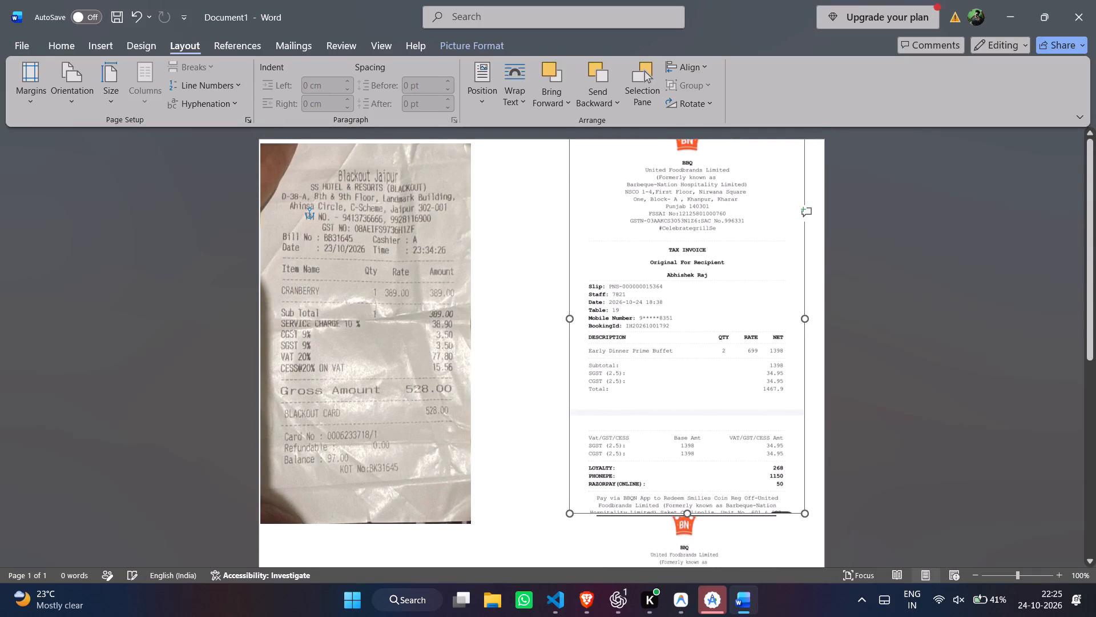
Nudge the lower BBQ invoice slightly up and right so its bottom edge fits on the page, and check the layout.
scroll(701, 382, "down", 5)
left_click_drag(692, 434, 695, 420)
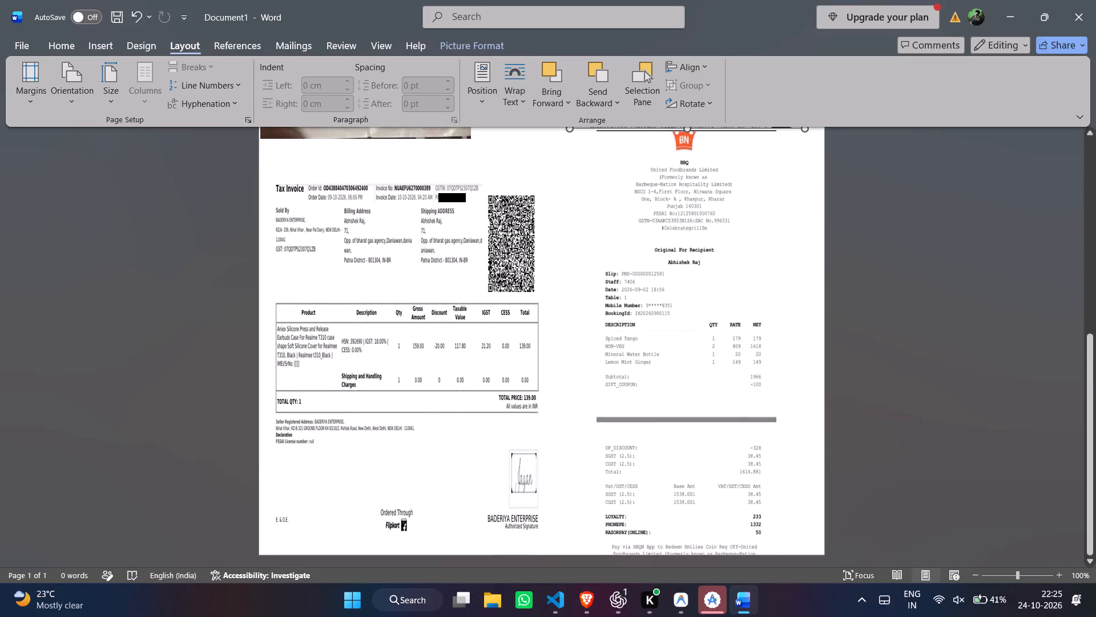
left_click_drag(695, 420, 696, 428)
scroll(648, 416, "up", 3)
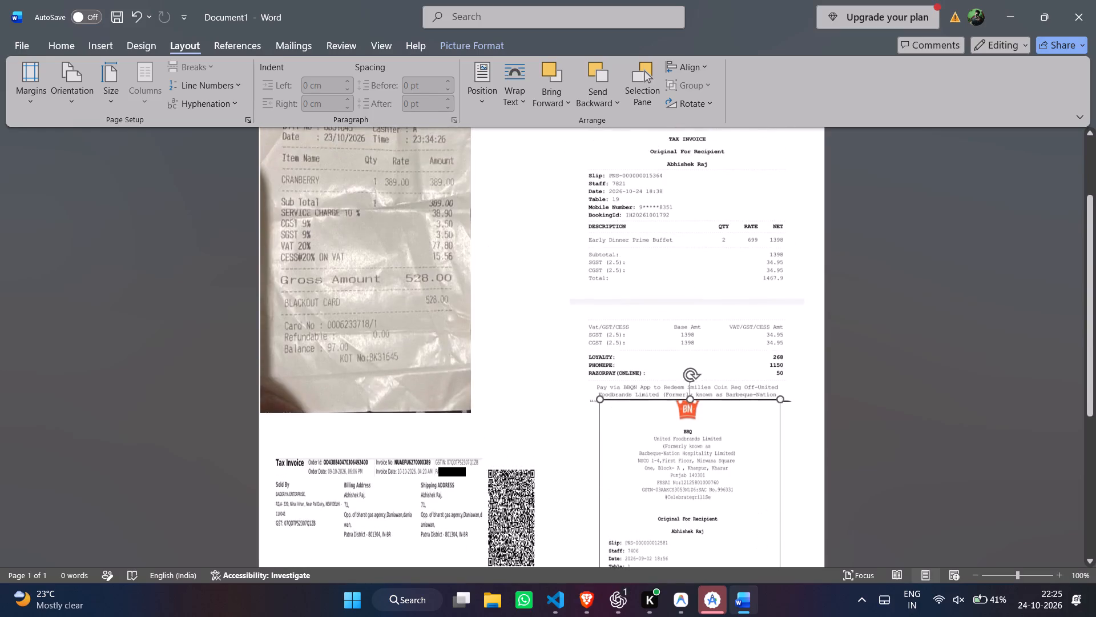
scroll(648, 415, "up", 3)
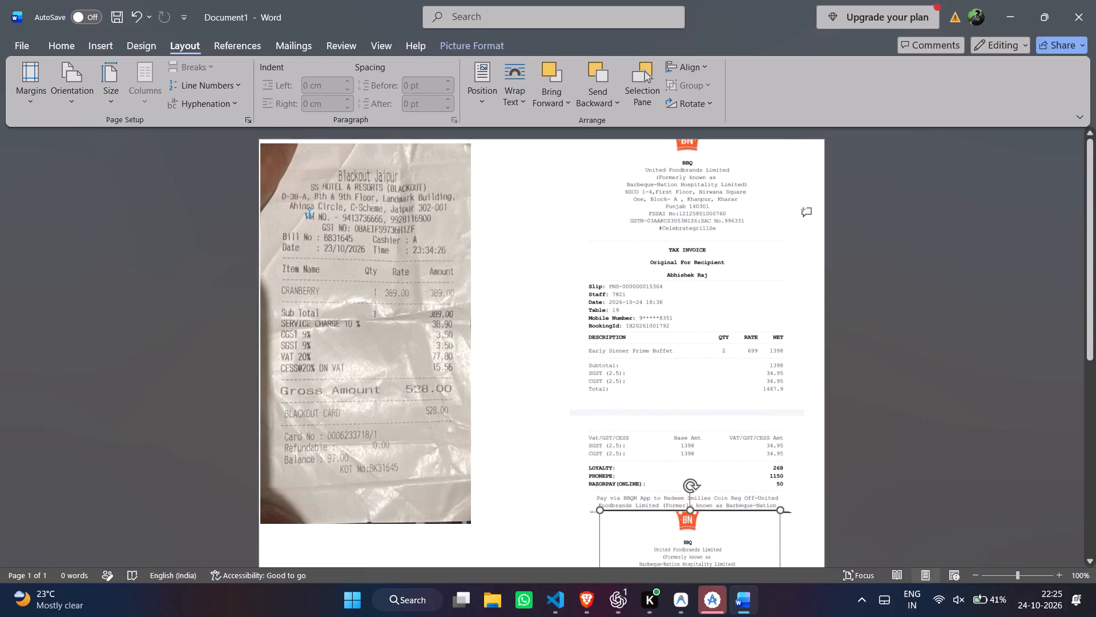
scroll(525, 346, "down", 5)
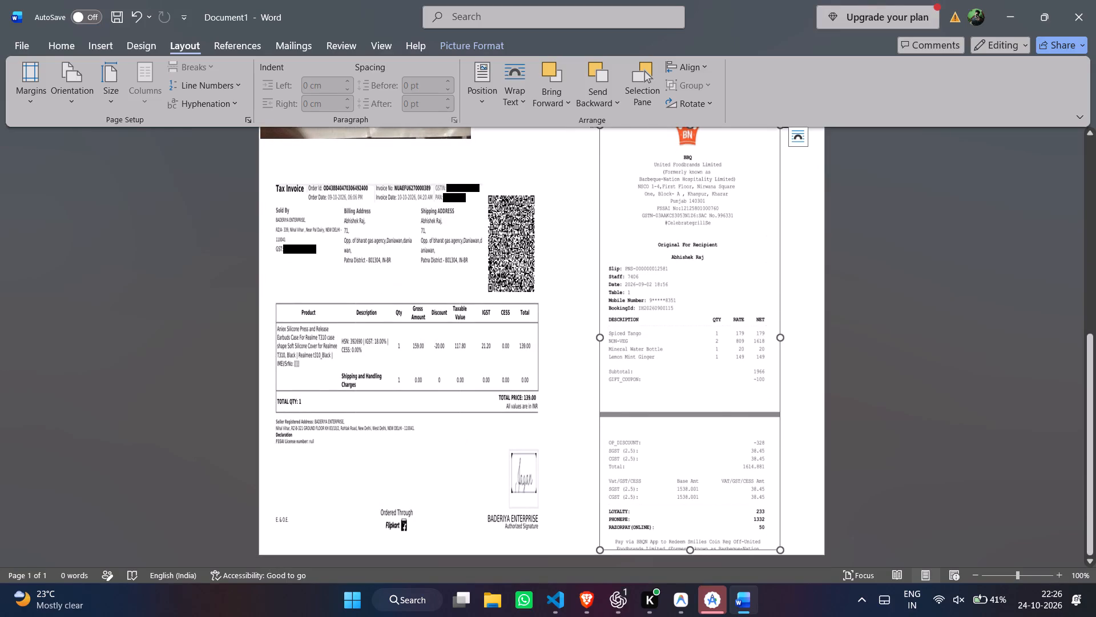
scroll(561, 350, "up", 5)
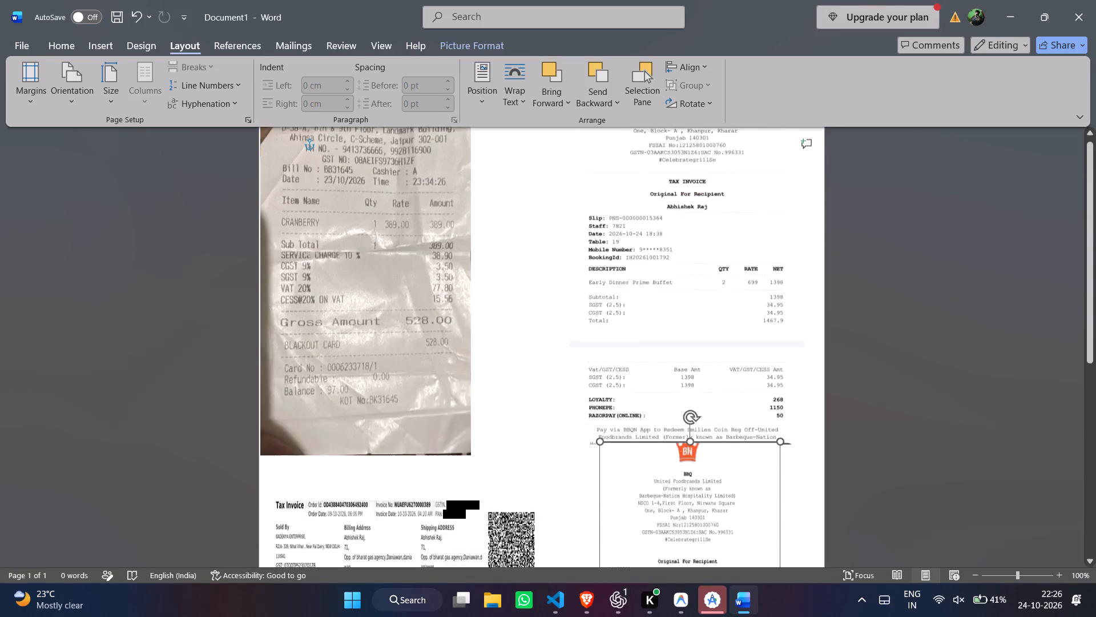
Shift the upper BBQ invoice, dated 2026-10-24, right and slightly down, so its right side passes the page's right edge.
left_click(617, 336)
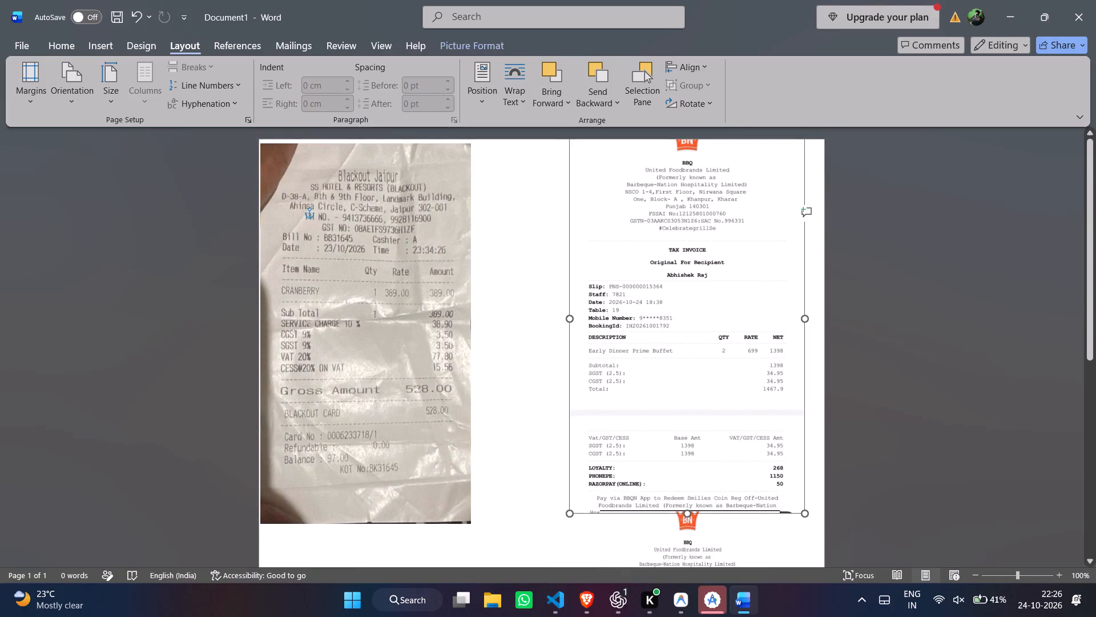
left_click_drag(575, 318, 616, 320)
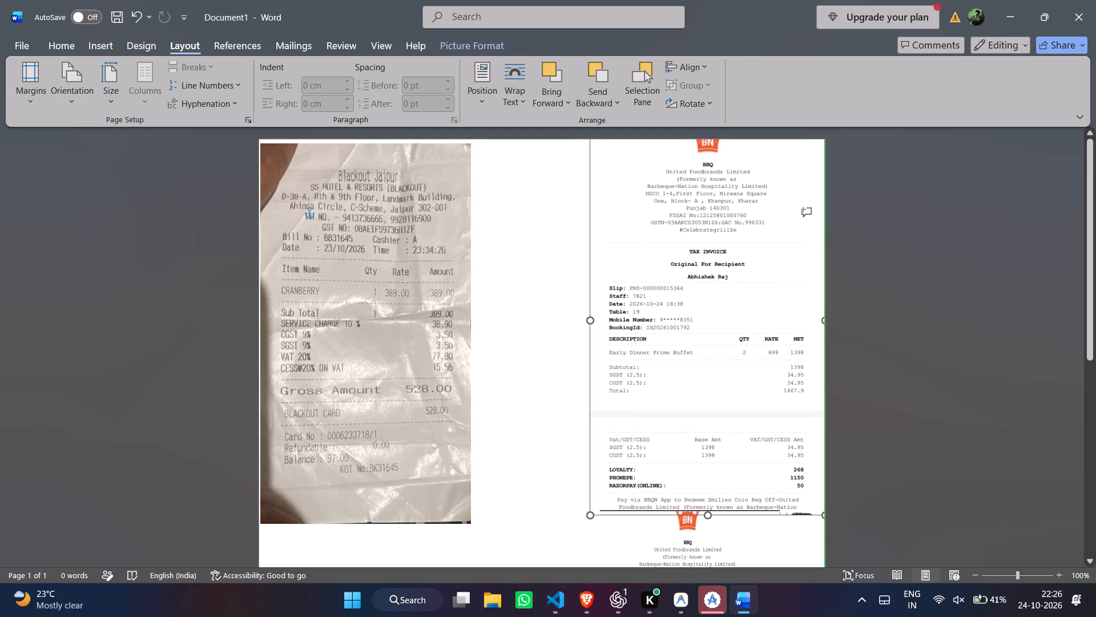
left_click_drag(616, 320, 606, 321)
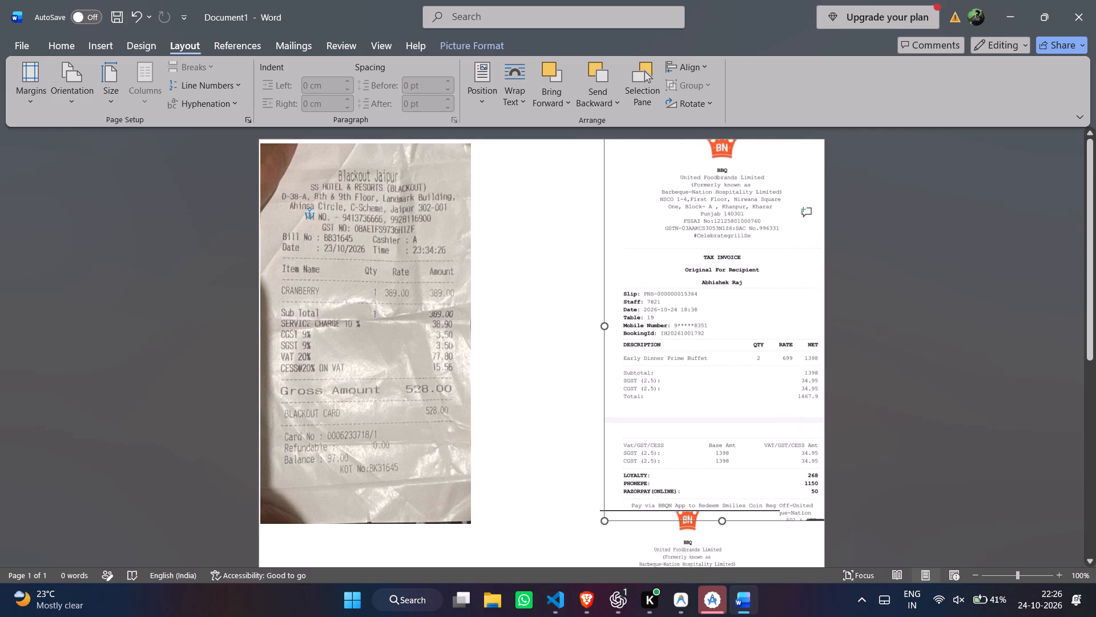
left_click_drag(606, 321, 602, 318)
left_click(556, 325)
Make the Blackout Jaipur receipt slightly narrower and stretch its bottom edge down toward the Flipkart tax invoice, and check the page layout.
left_click(444, 316)
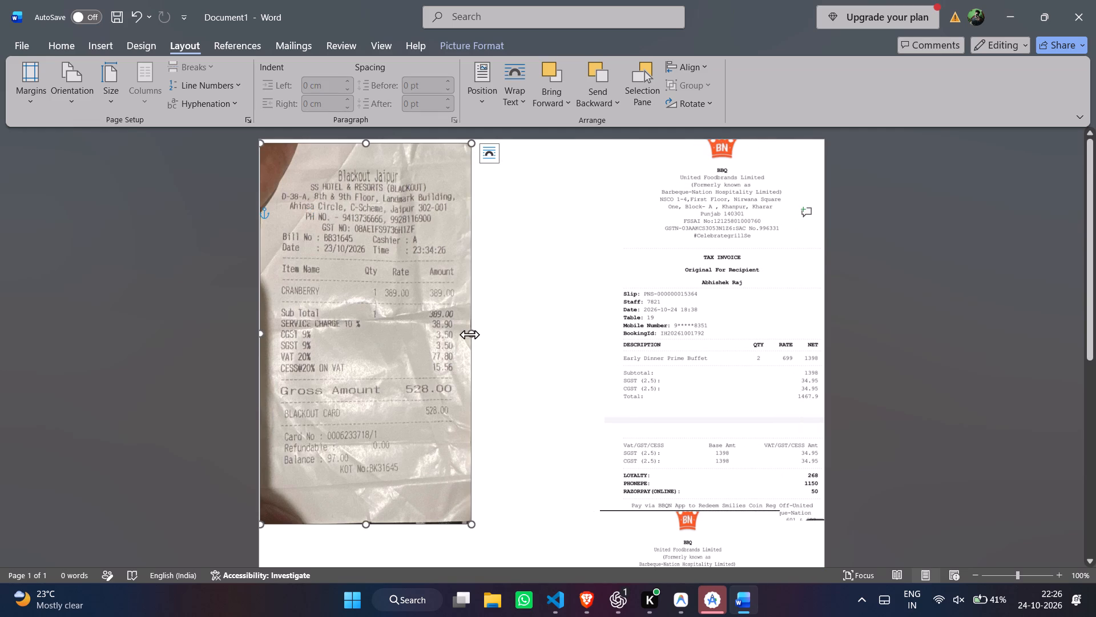
left_click_drag(470, 335, 434, 345)
scroll(434, 345, "down", 1)
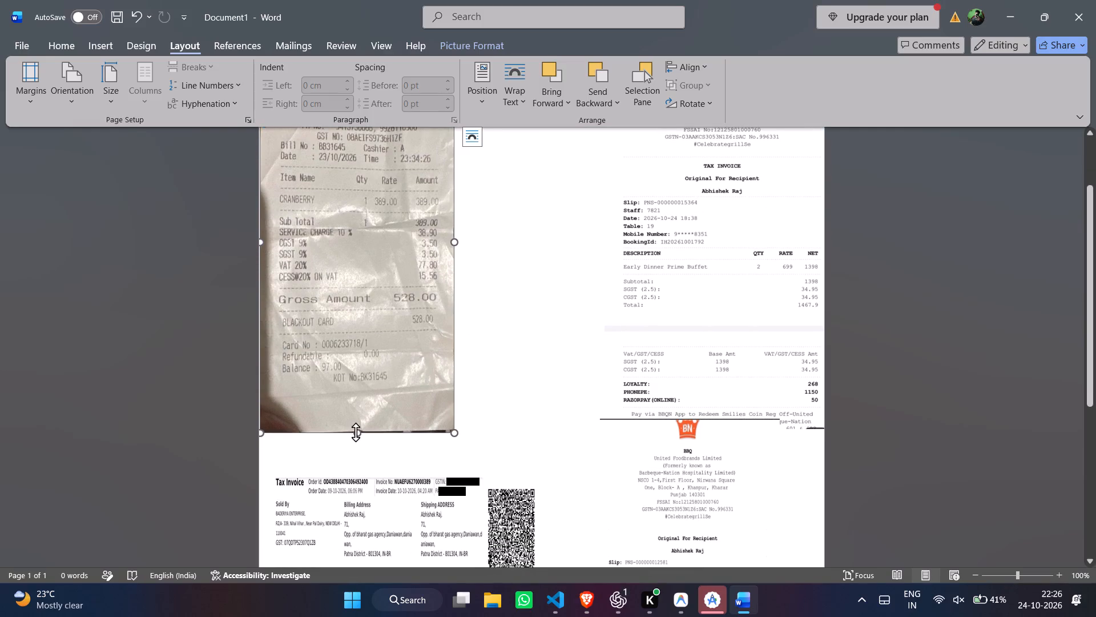
left_click_drag(358, 428, 363, 464)
scroll(483, 352, "up", 1)
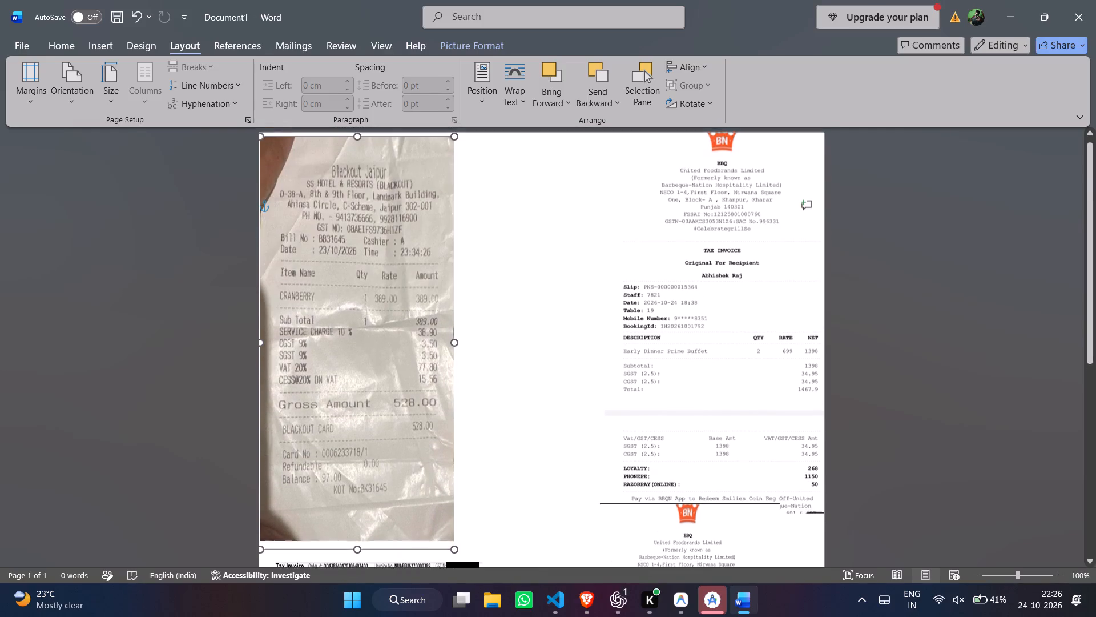
scroll(483, 352, "up", 1)
left_click(554, 347)
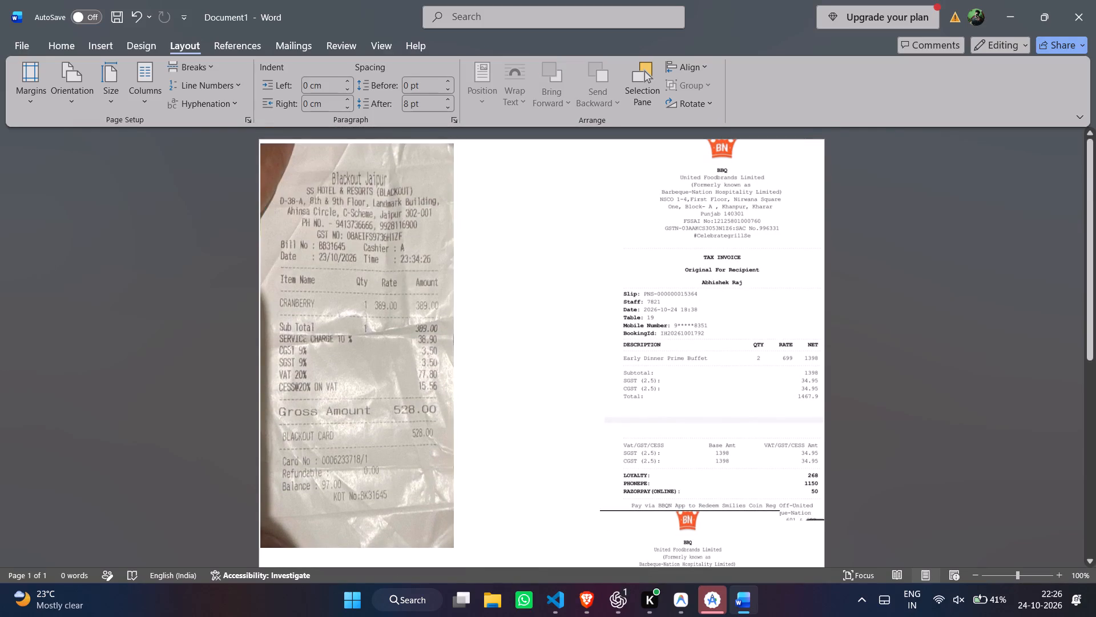
left_click(616, 330)
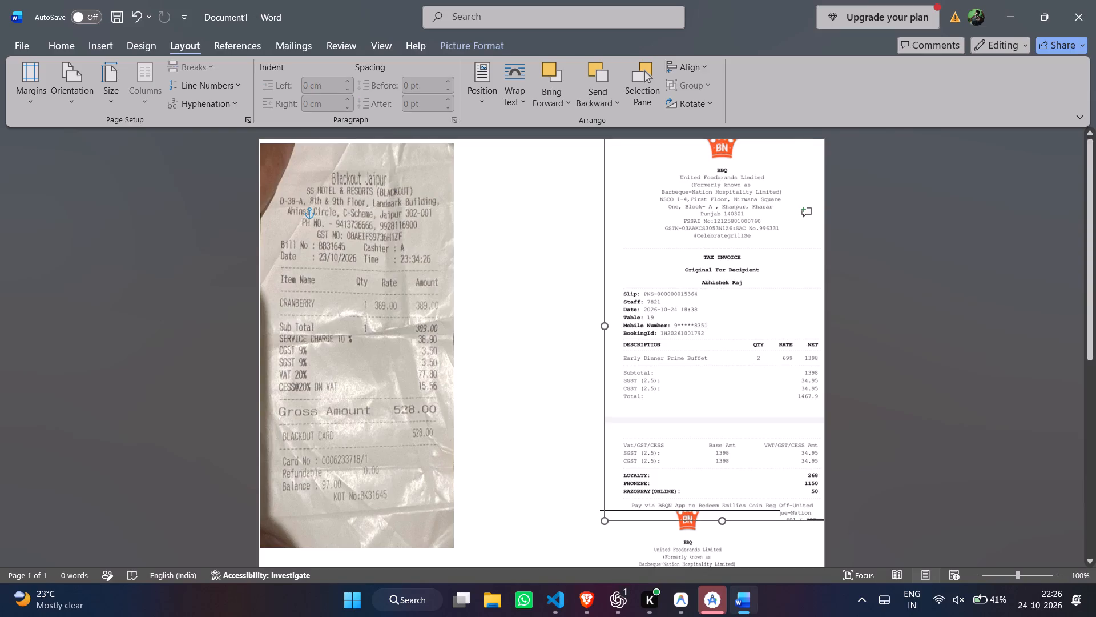
scroll(672, 348, "down", 5)
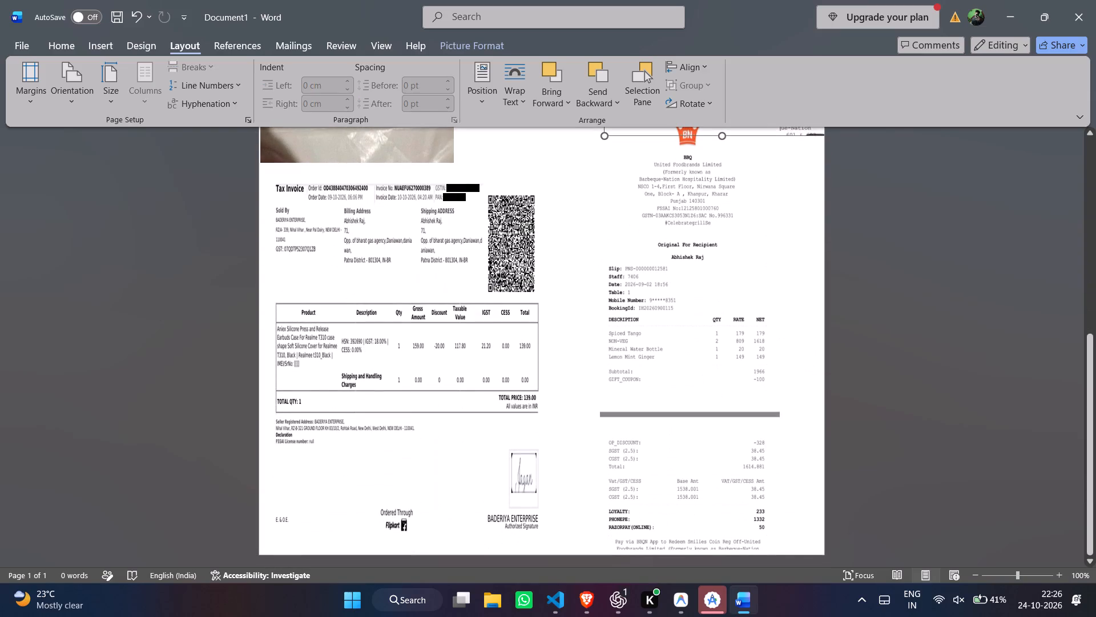
scroll(682, 354, "down", 4)
scroll(682, 354, "up", 6)
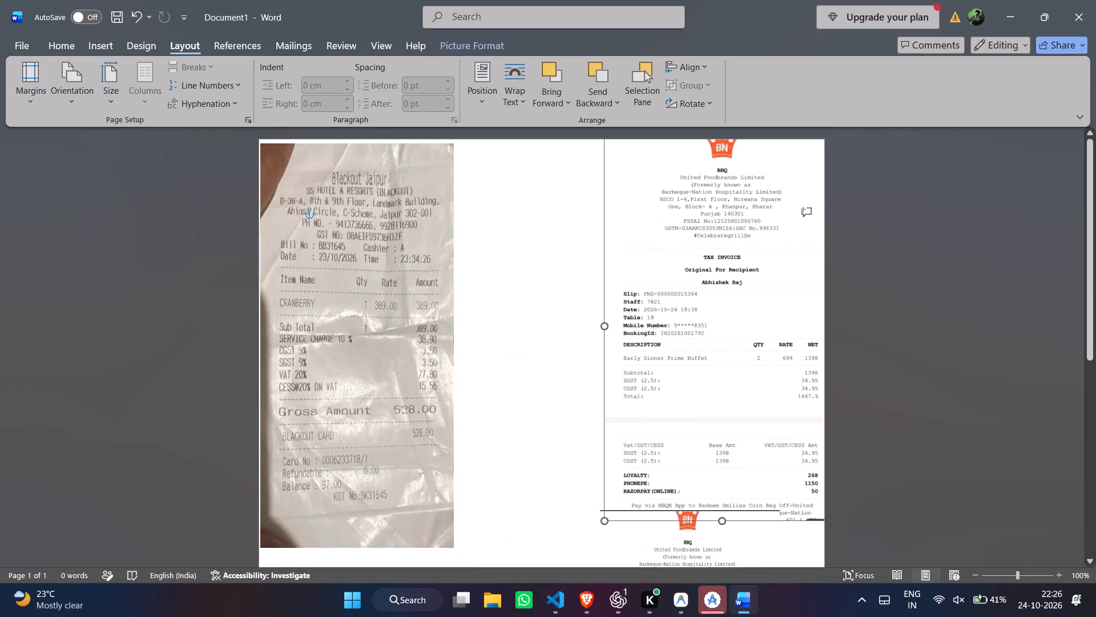
Insert the BBQ invoice image dated 2026-09-12 from the Screenshots folder on this device.
left_click(545, 332)
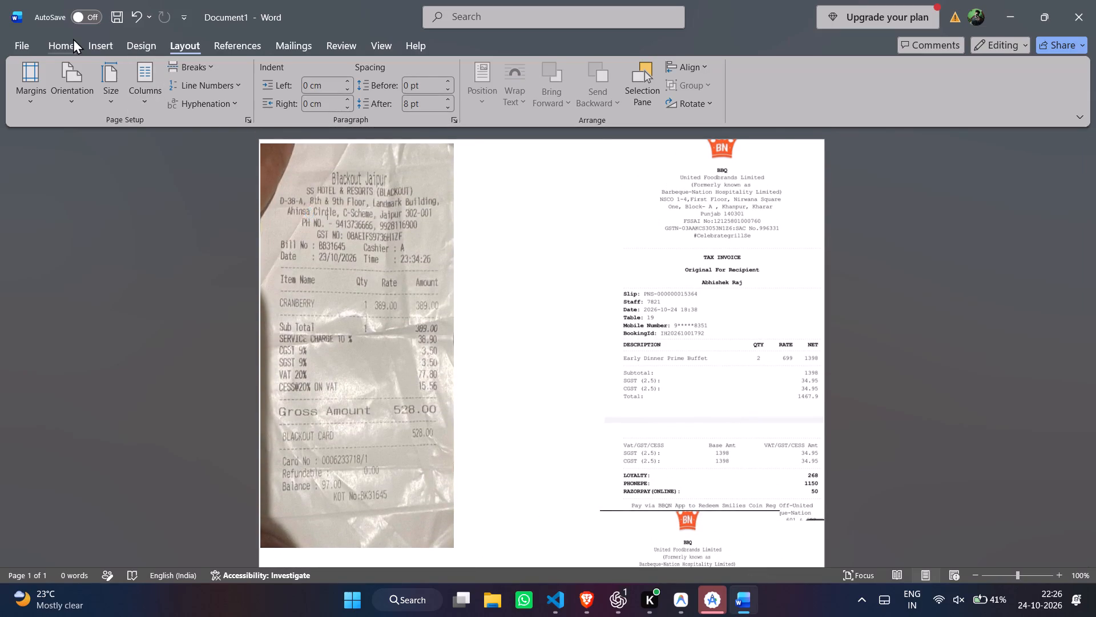
left_click(102, 43)
left_click(160, 93)
left_click(201, 149)
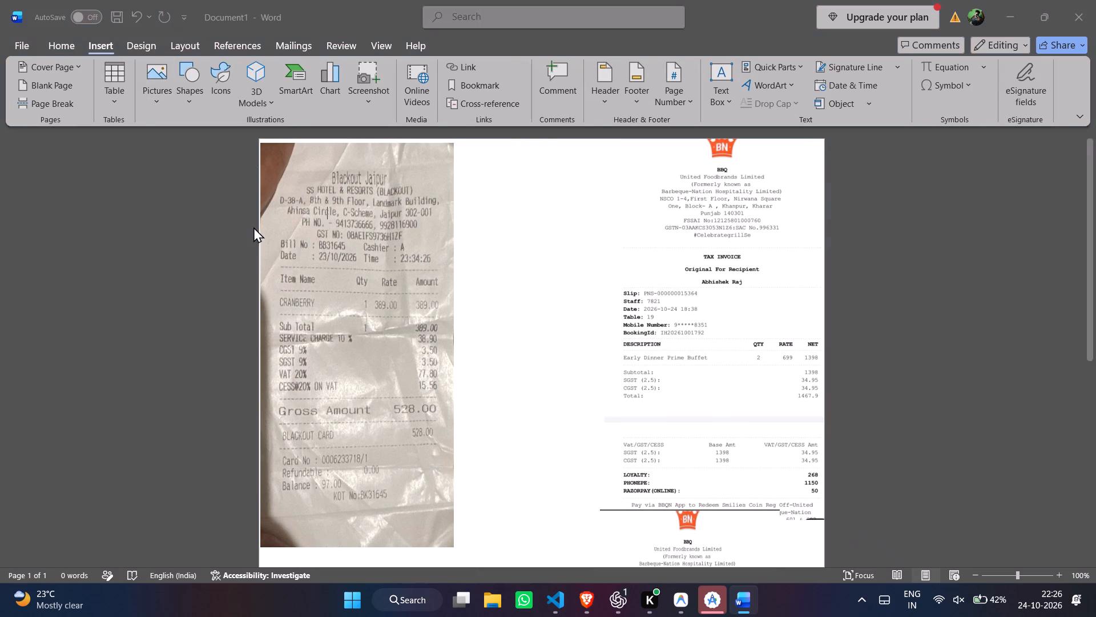
double_click(339, 145)
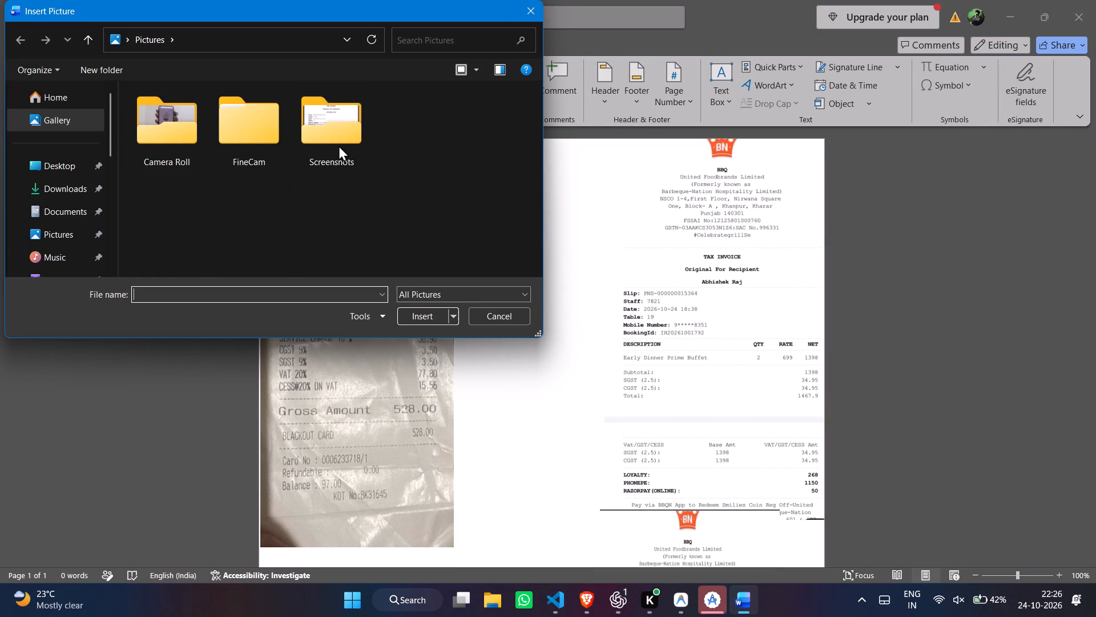
scroll(332, 191, "down", 9)
left_click(410, 139)
left_click(416, 312)
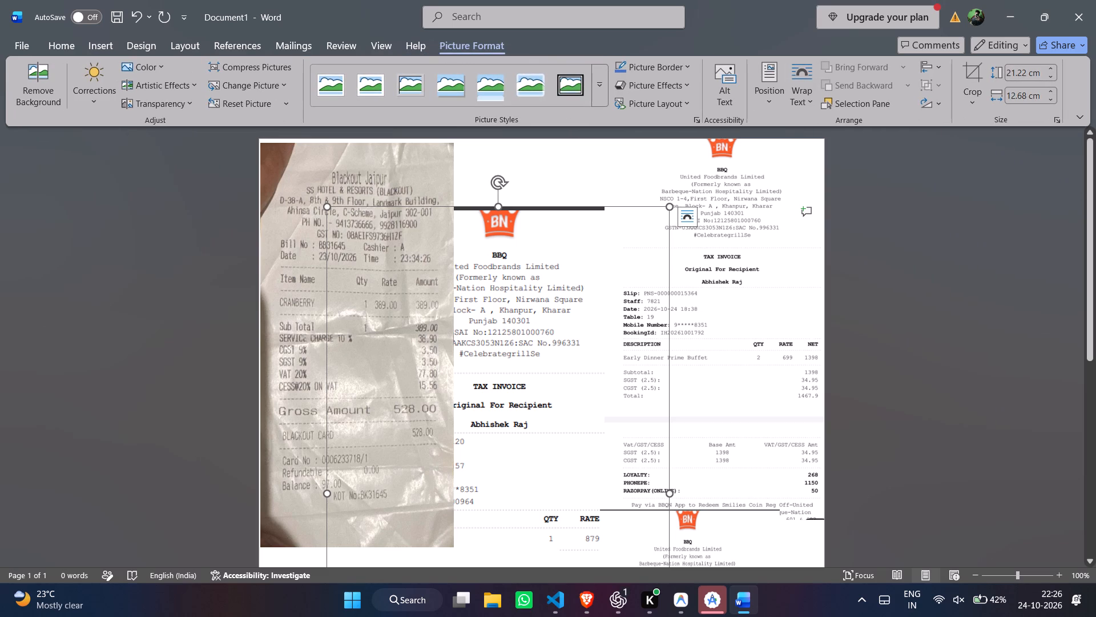
Narrow the newly inserted BBQ invoice to a width of 6.9 cm.
left_click_drag(669, 495, 493, 490)
left_click(493, 490)
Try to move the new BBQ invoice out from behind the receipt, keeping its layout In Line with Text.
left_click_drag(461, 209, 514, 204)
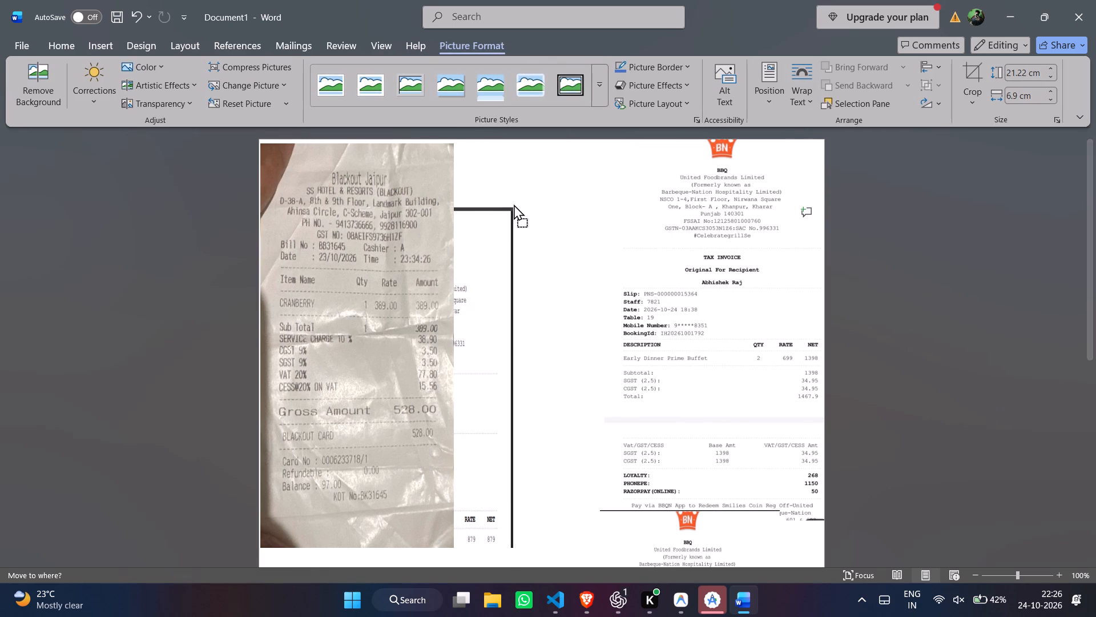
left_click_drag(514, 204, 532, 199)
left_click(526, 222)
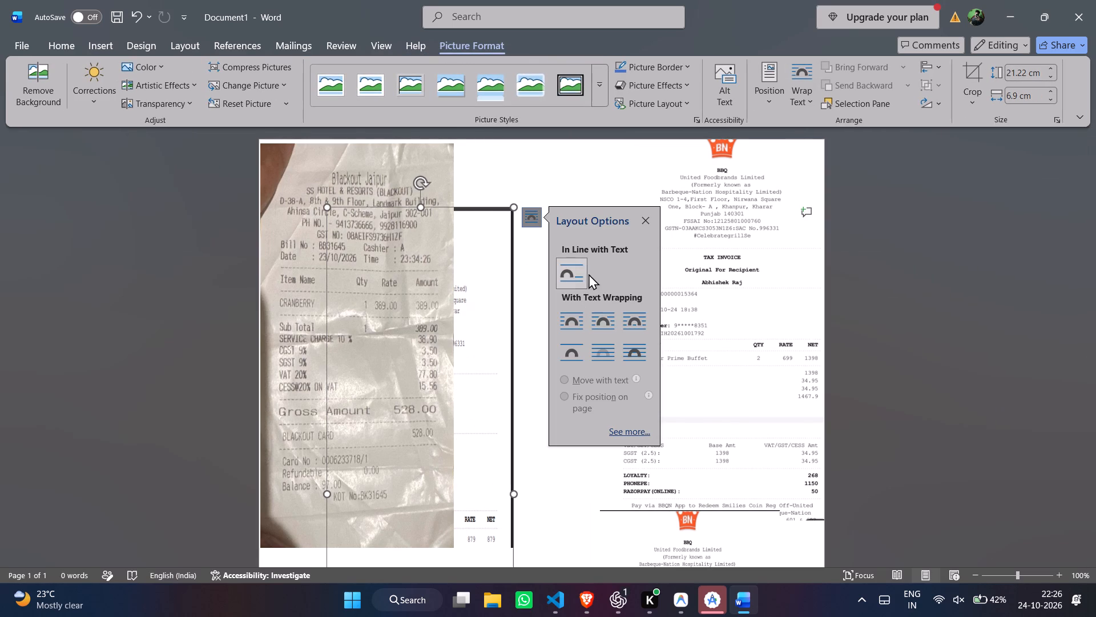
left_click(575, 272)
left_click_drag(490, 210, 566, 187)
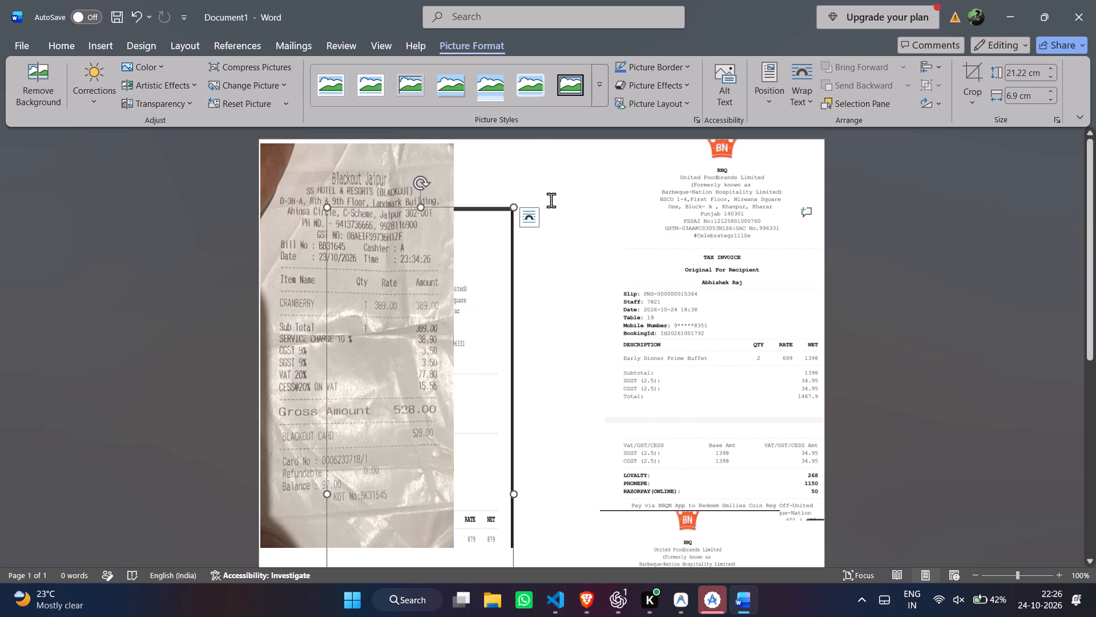
Set the new BBQ invoice's wrapping to In Front of Text and move it between the receipt and the 2026-10-24 invoice.
right_click(482, 233)
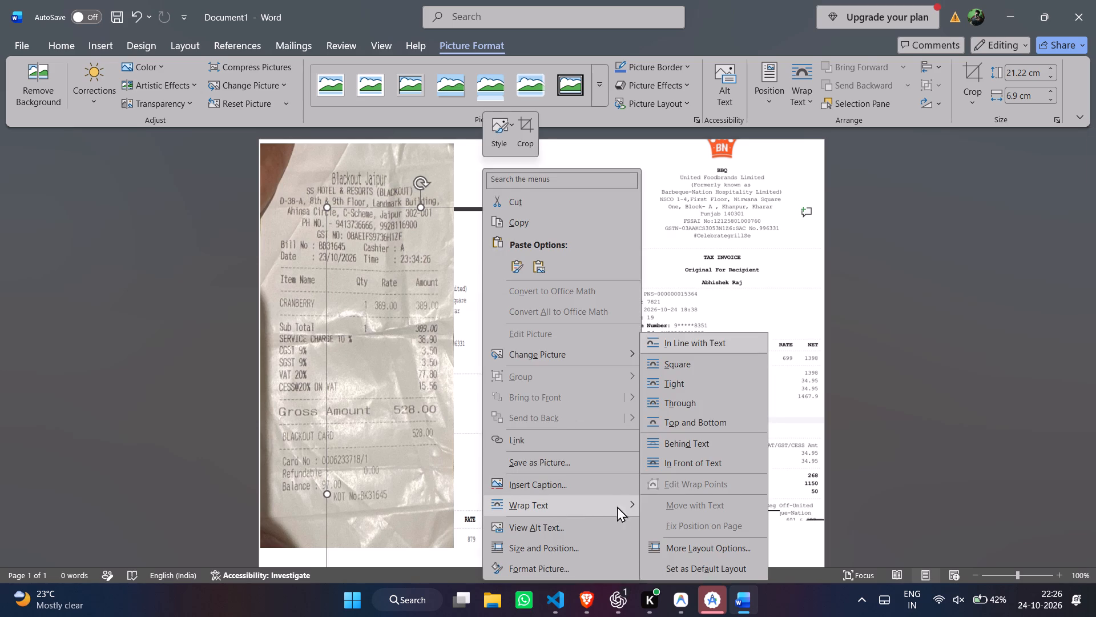
left_click(687, 462)
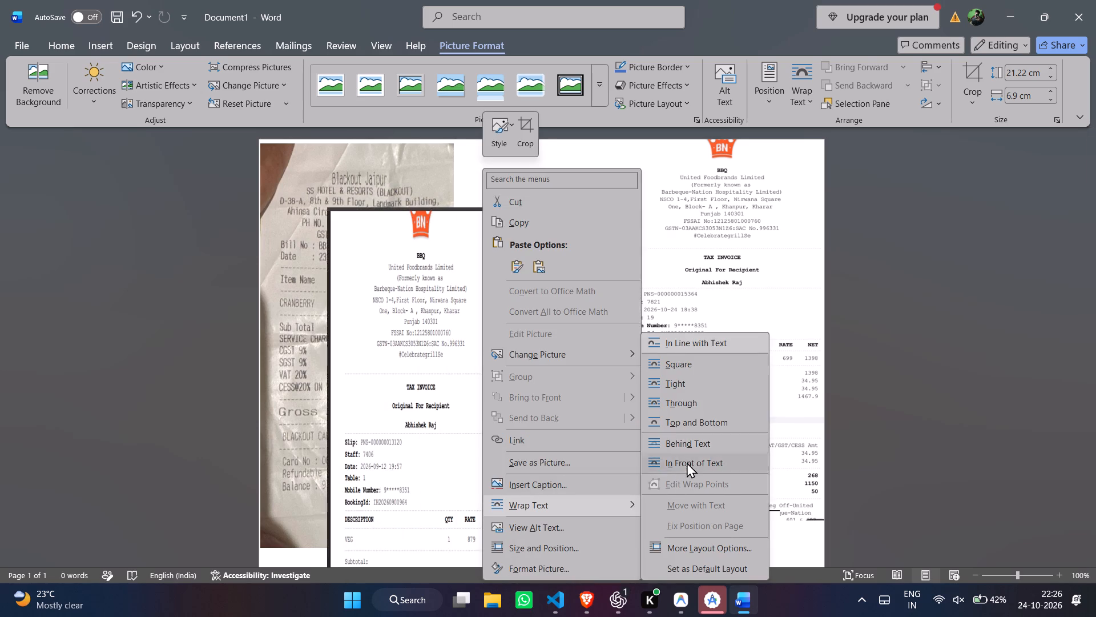
left_click_drag(434, 350, 559, 281)
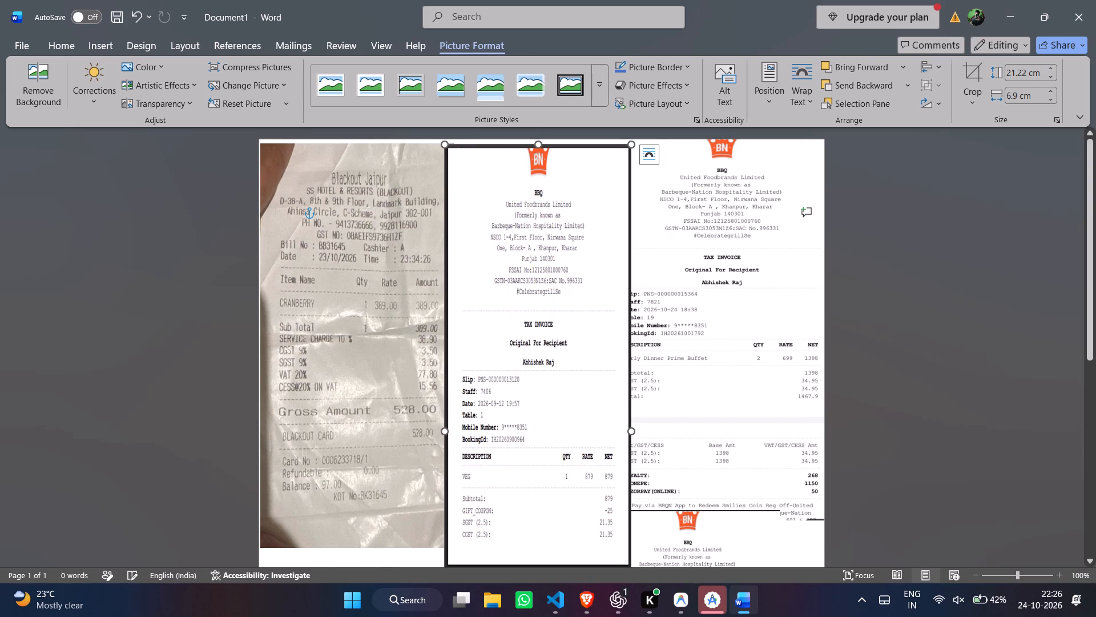
Replace the black border of the 2026-09-12 BBQ invoice with the first preset picture style, a plain white frame.
left_click(477, 351)
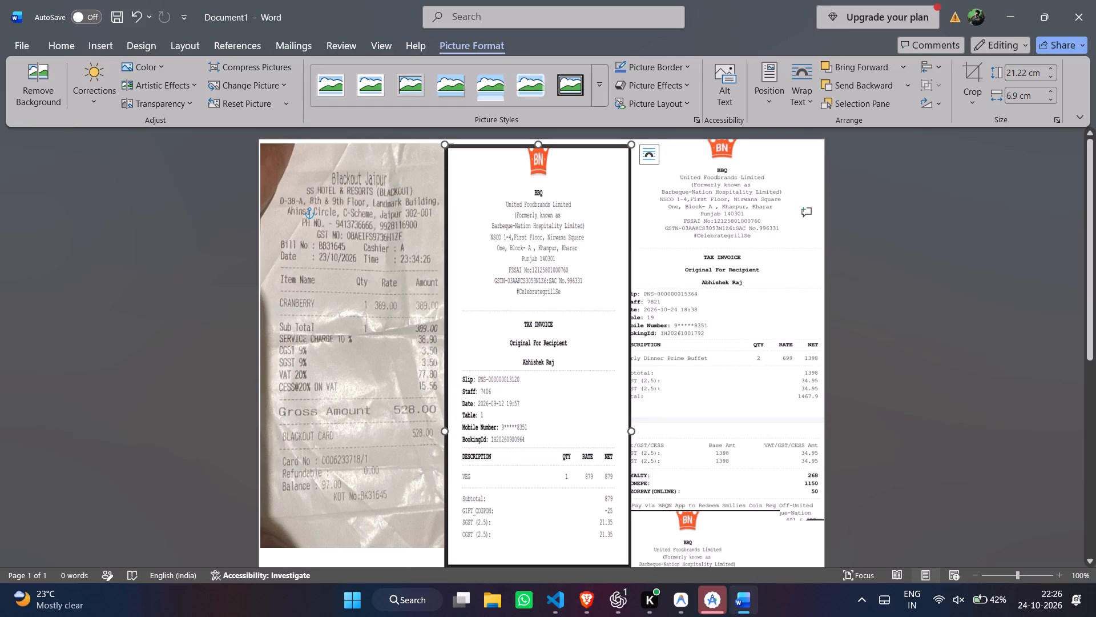
left_click(447, 349)
left_click(503, 146)
left_click(327, 86)
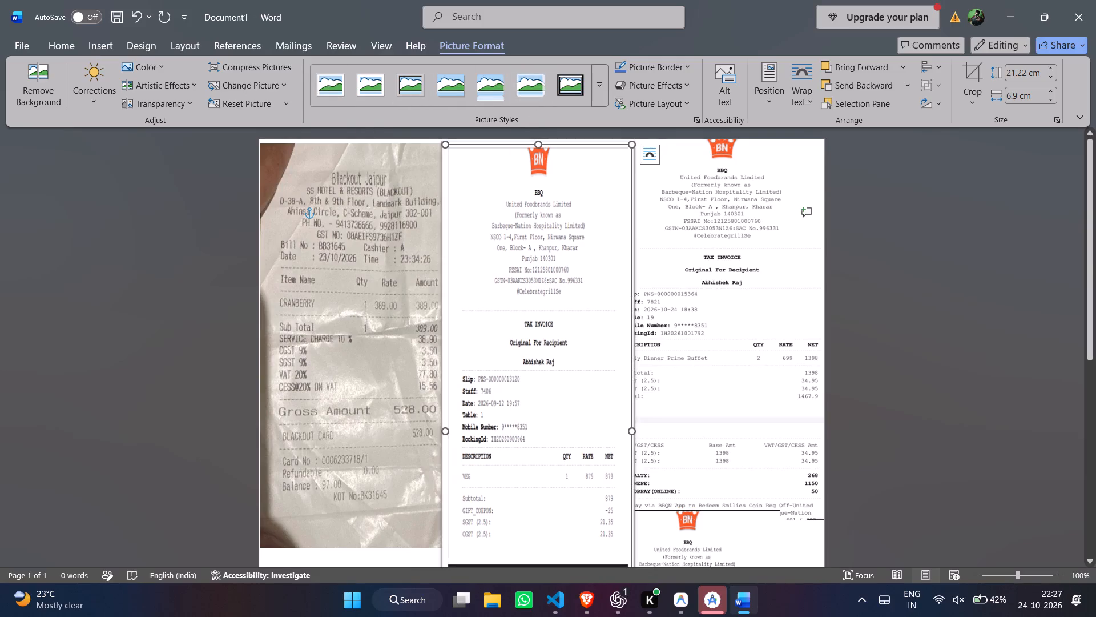
Shorten the 2026-09-12 BBQ invoice from its bottom edge to a height of 14.39 cm.
scroll(544, 402, "down", 2)
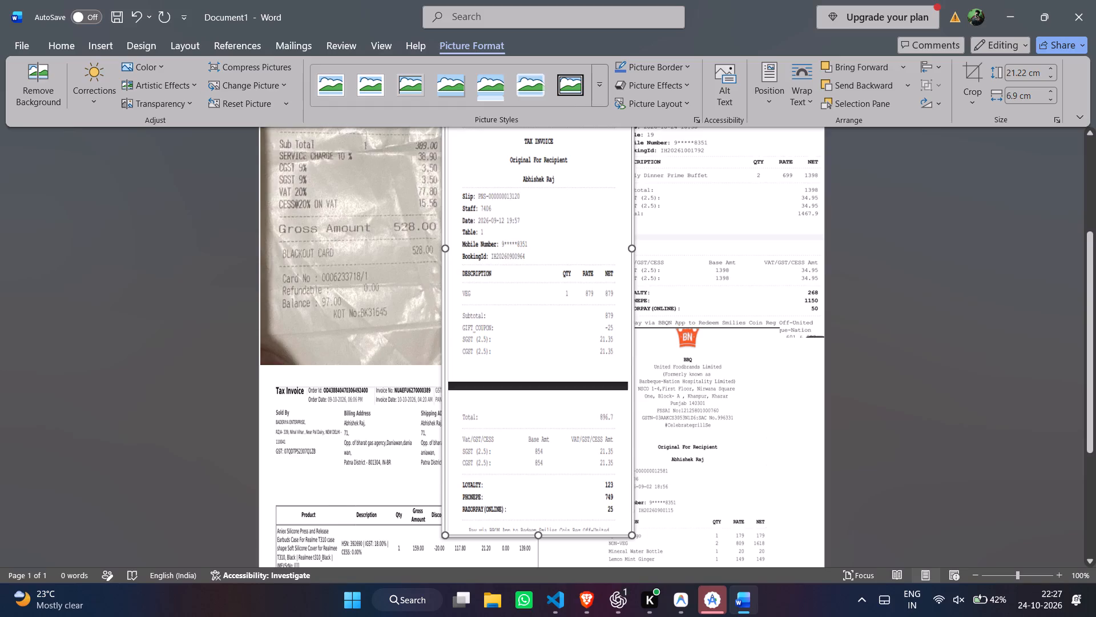
scroll(539, 415, "down", 1)
scroll(539, 415, "up", 4)
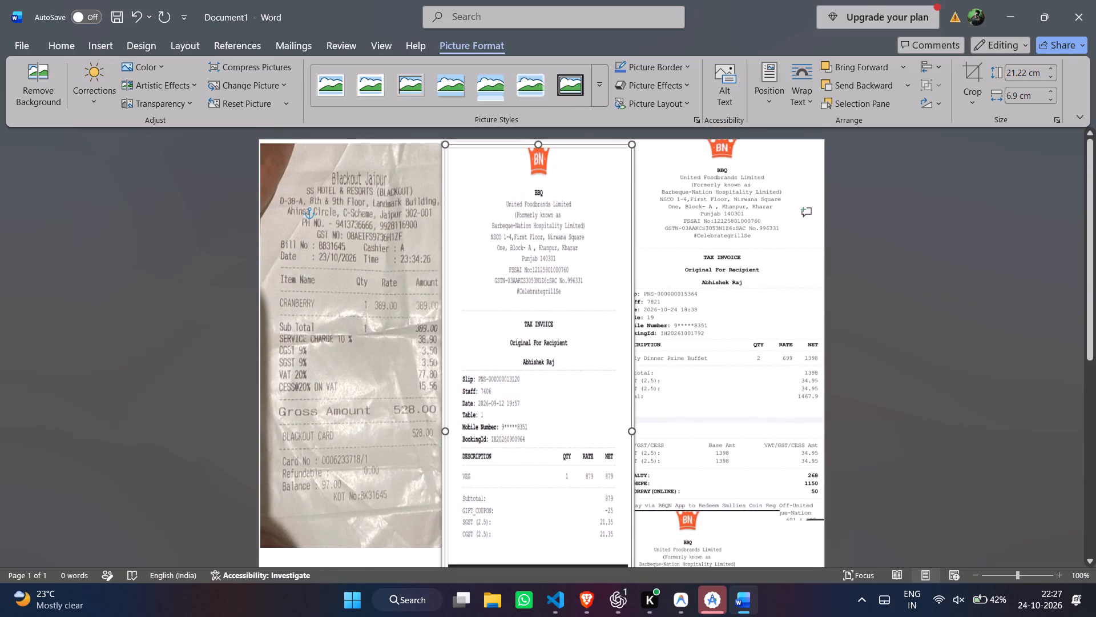
scroll(539, 415, "down", 2)
left_click_drag(535, 533, 534, 484)
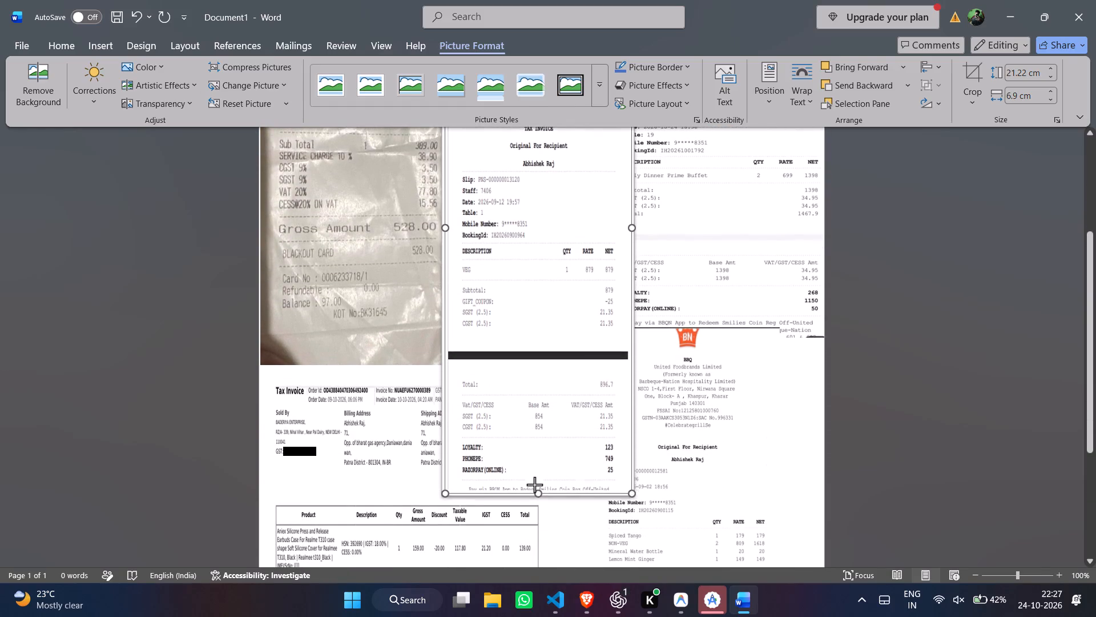
left_click_drag(534, 484, 538, 346)
Move the 2026-09-12 BBQ invoice up against the page's top edge, in the gap beside the Blackout Jaipur receipt.
scroll(542, 367, "up", 2)
left_click_drag(540, 285, 549, 262)
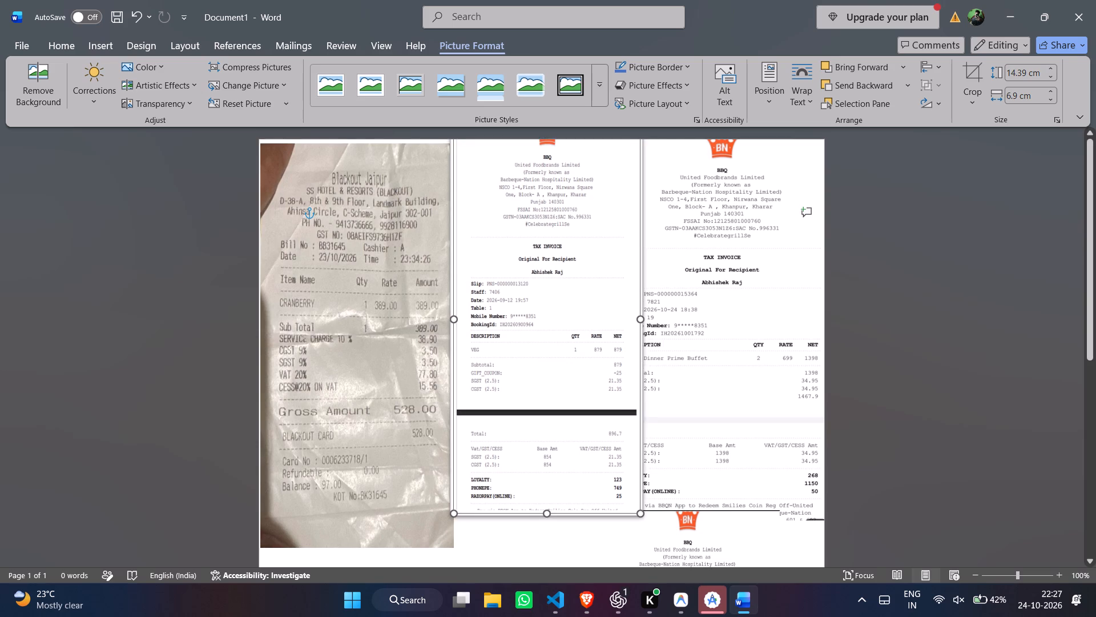
left_click_drag(549, 262, 544, 261)
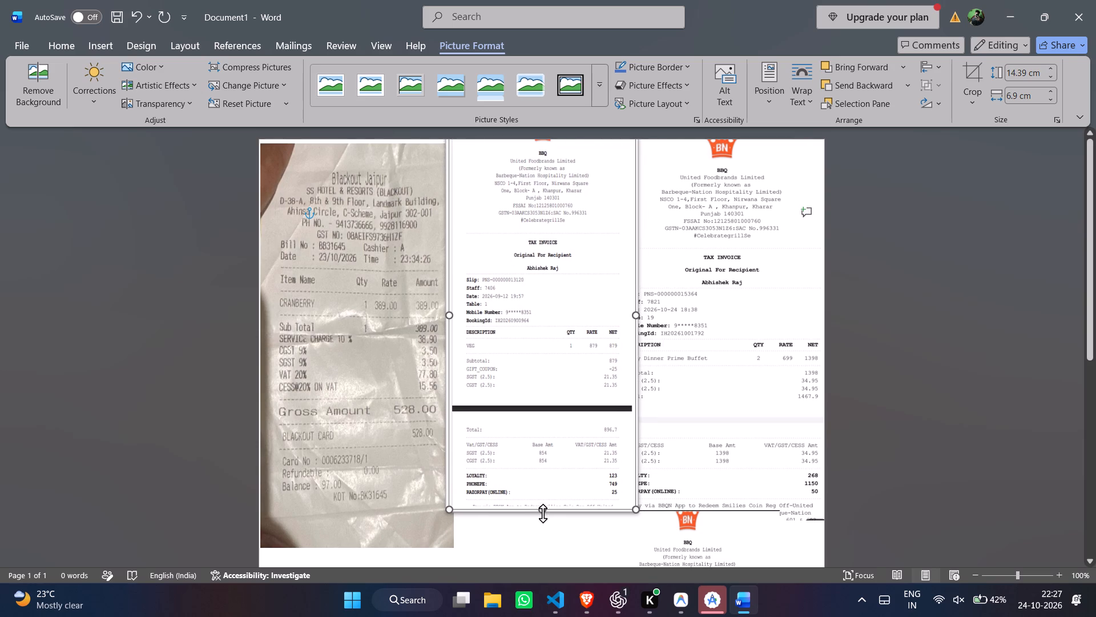
Resize the 2026-09-12 BBQ invoice to 6.47 cm wide and 15.52 cm high, keeping it clear of the Flipkart tax invoice.
left_click_drag(637, 316, 618, 326)
left_click_drag(537, 510, 537, 549)
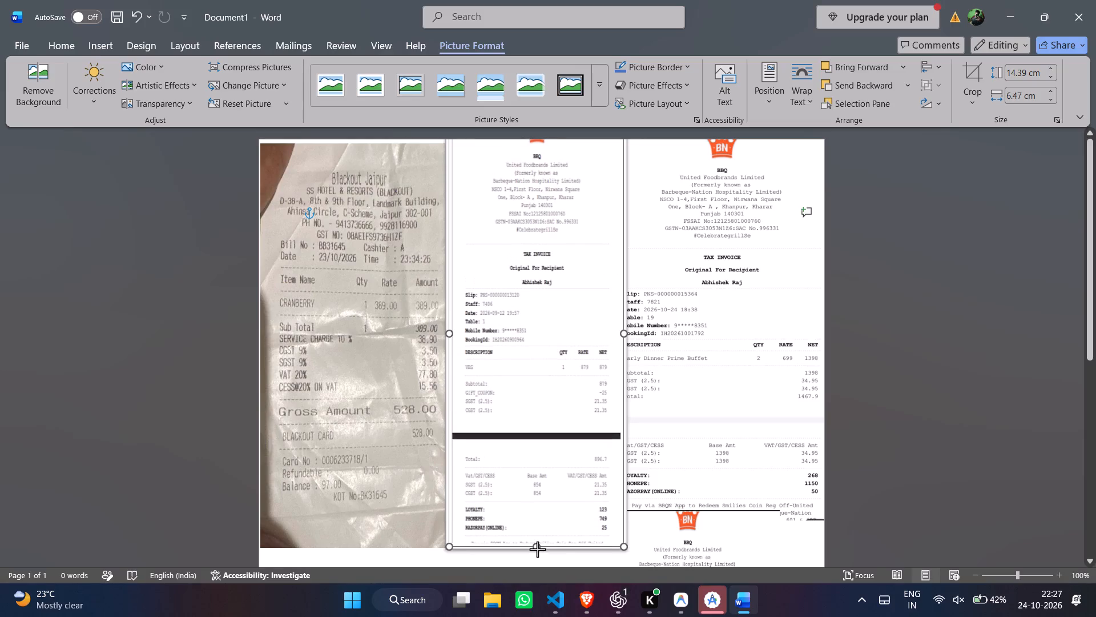
left_click_drag(537, 549, 537, 554)
scroll(535, 379, "down", 5)
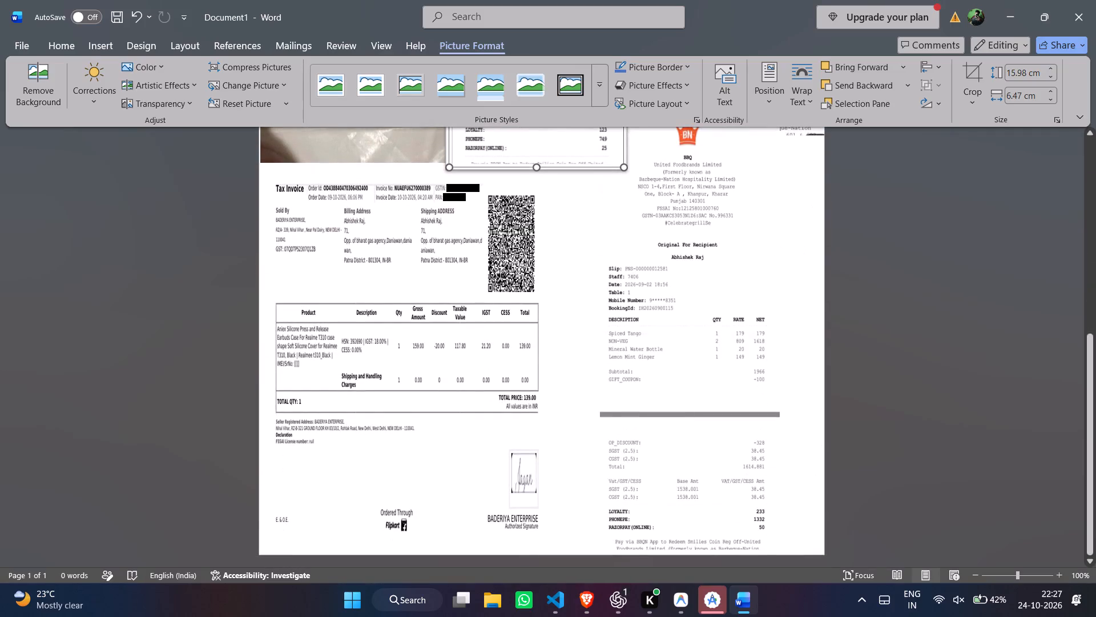
scroll(535, 376, "up", 1)
left_click_drag(537, 255, 537, 253)
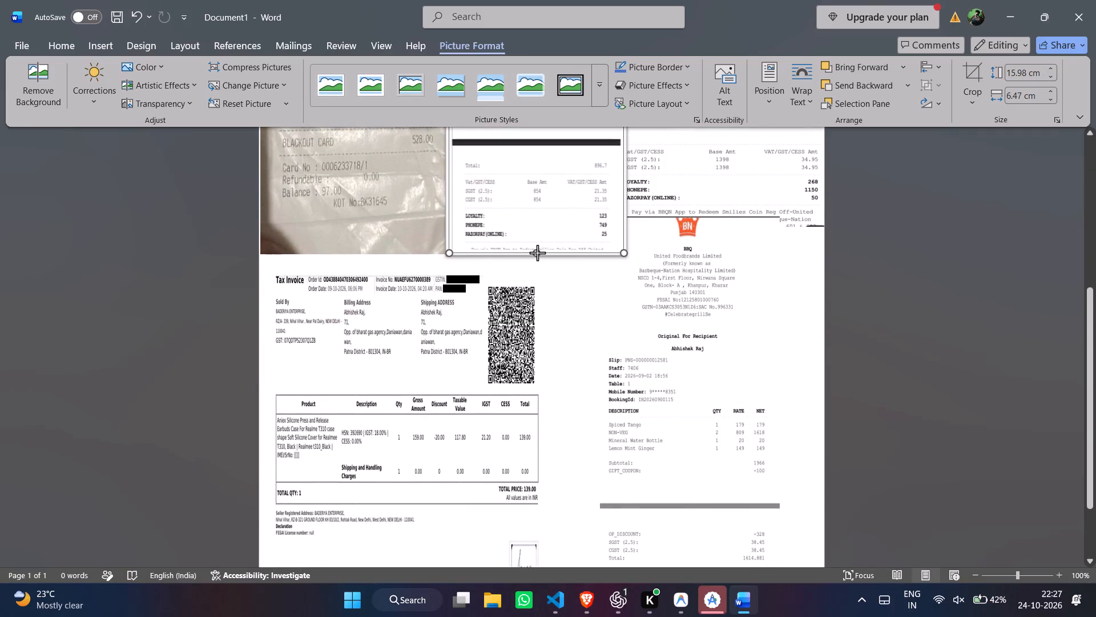
left_click_drag(537, 253, 537, 238)
Shift the Flipkart tax invoice slightly down the page, away from the images above it.
scroll(564, 312, "down", 1)
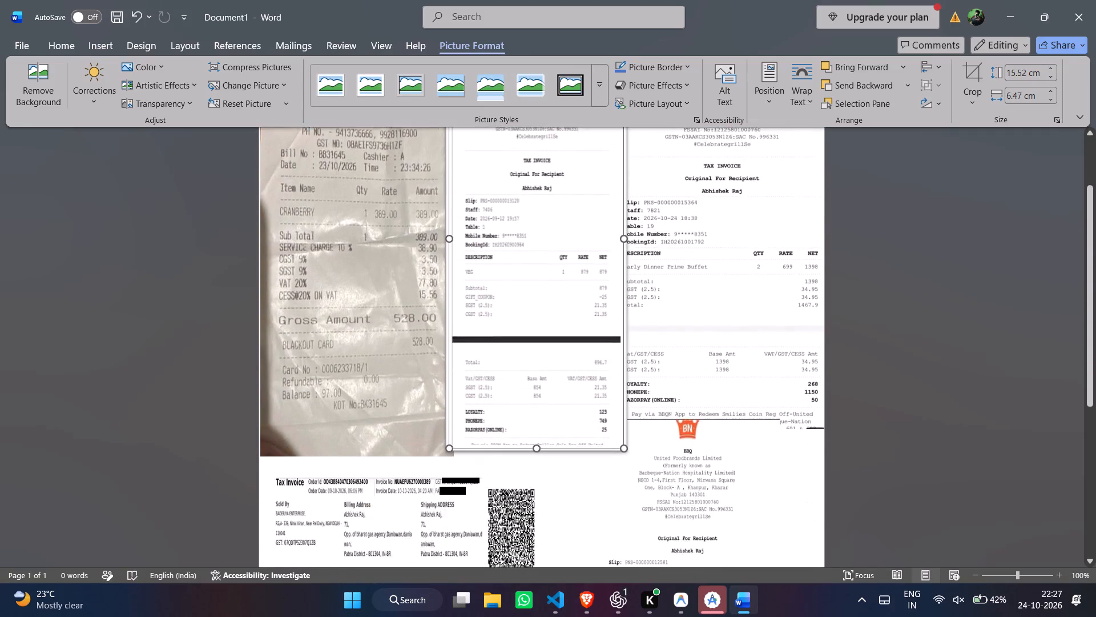
scroll(564, 312, "down", 2)
scroll(513, 368, "down", 9)
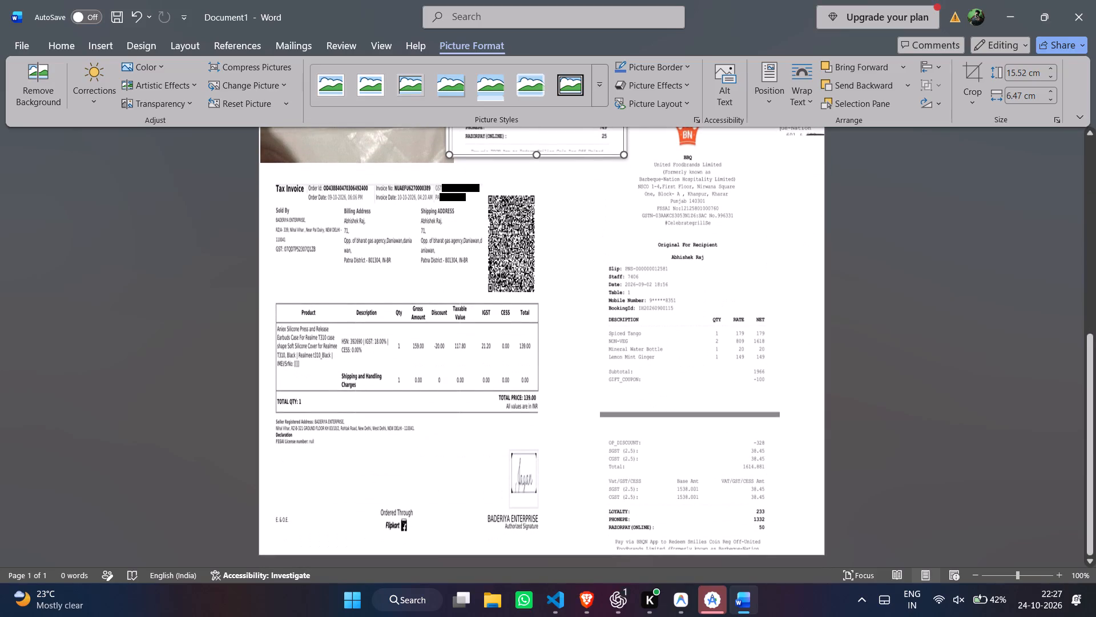
left_click_drag(445, 335, 435, 336)
Move the 2026-09-02 BBQ invoice straight down so it clears the bottom lines of the 2026-10-24 invoice above it.
left_click(634, 322)
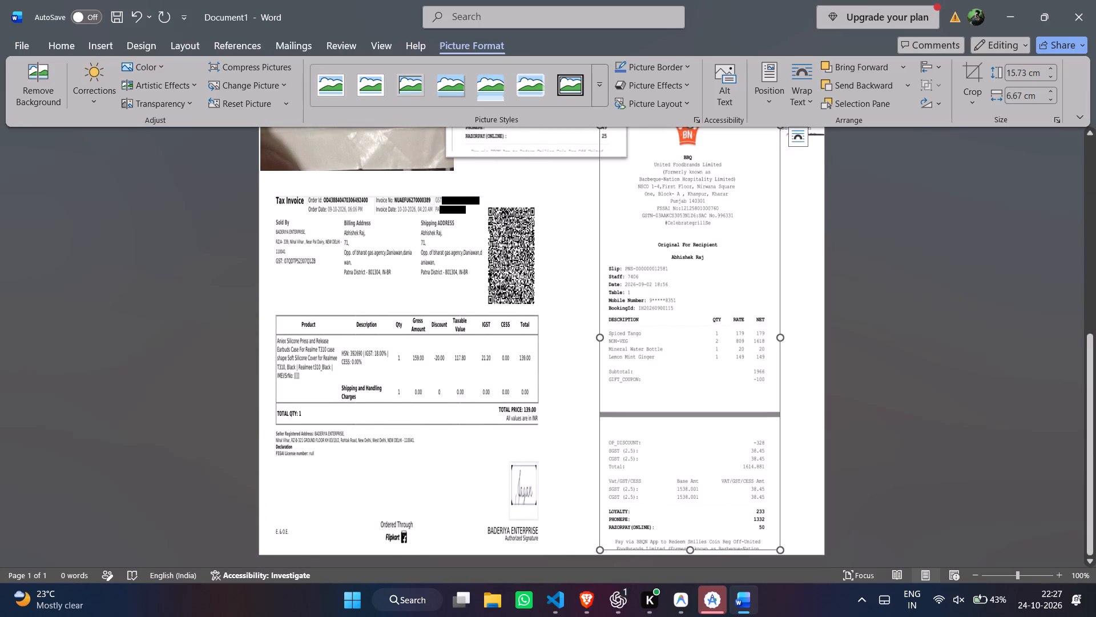
scroll(634, 322, "up", 1)
scroll(658, 337, "down", 1)
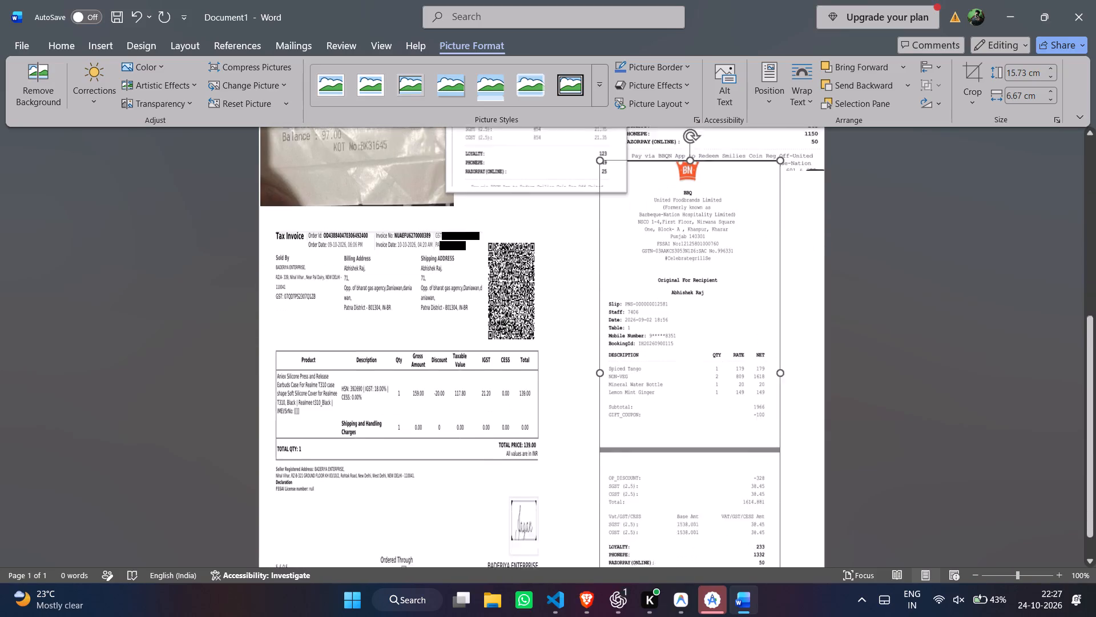
left_click_drag(675, 327, 675, 372)
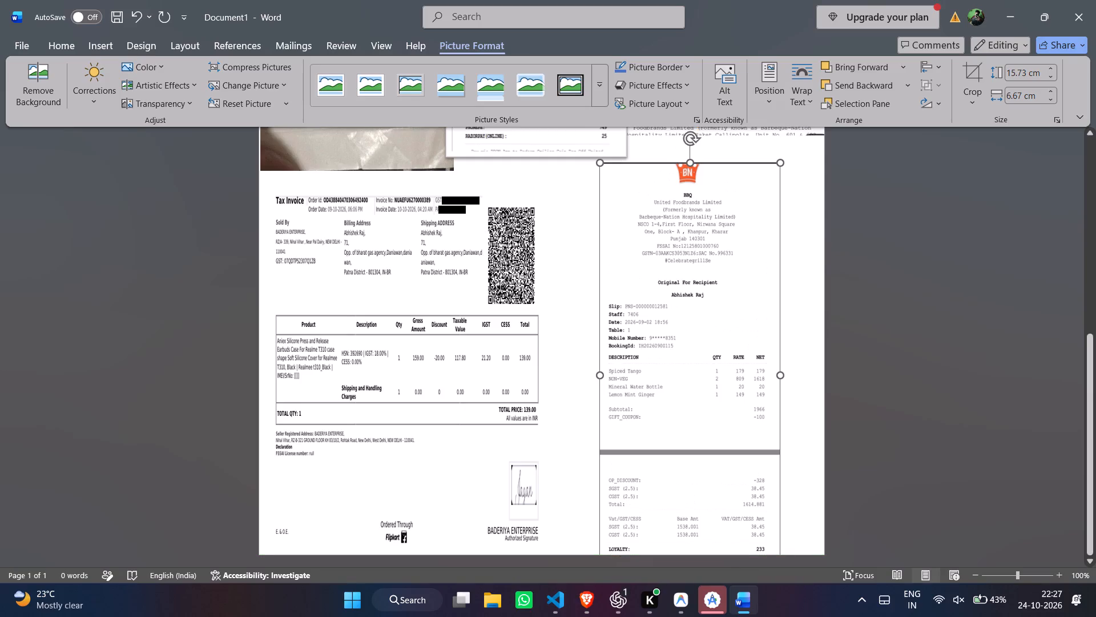
left_click_drag(675, 372, 675, 373)
Stretch the 2026-09-02 BBQ invoice upward to a height of 16.57 cm, so its top edge sits just below the 2026-10-24 invoice.
scroll(667, 342, "up", 1)
left_click_drag(687, 252, 686, 284)
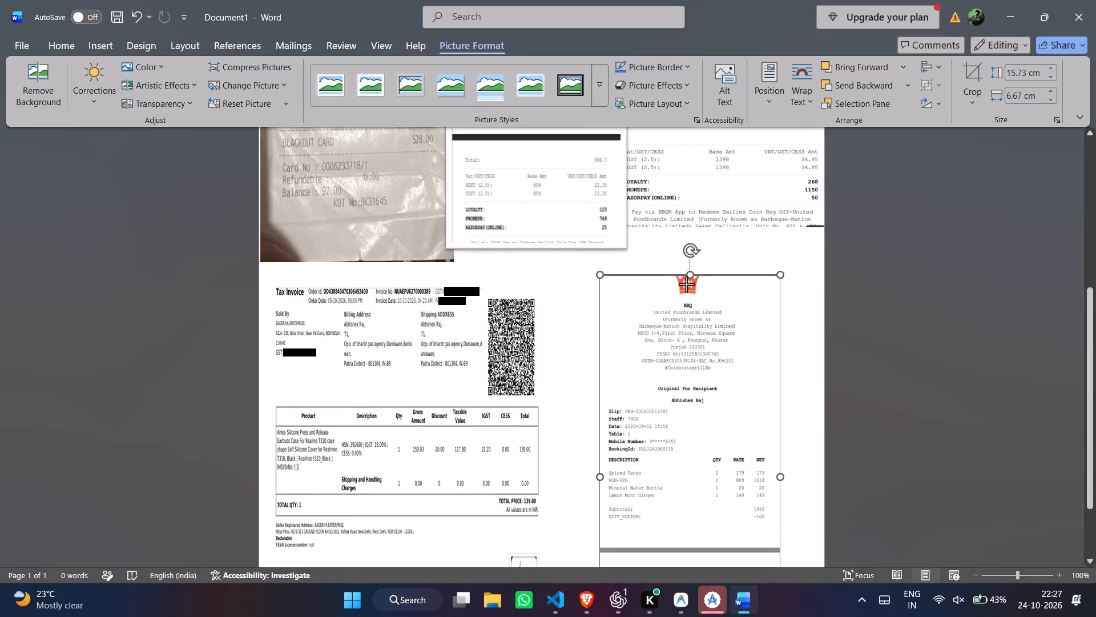
left_click_drag(686, 284, 714, 231)
left_click(468, 217)
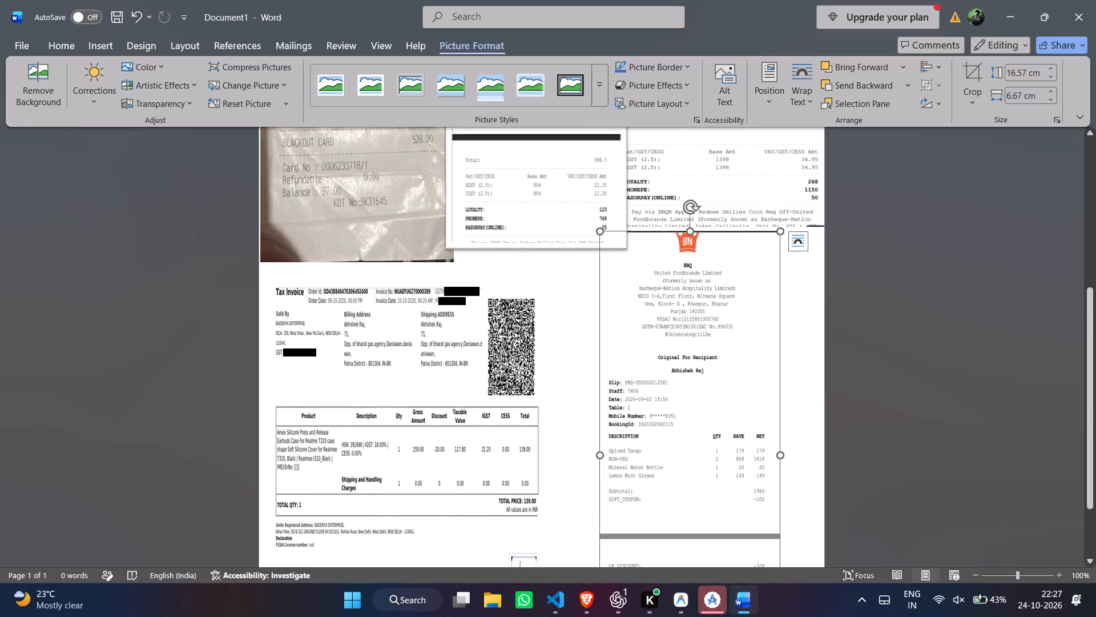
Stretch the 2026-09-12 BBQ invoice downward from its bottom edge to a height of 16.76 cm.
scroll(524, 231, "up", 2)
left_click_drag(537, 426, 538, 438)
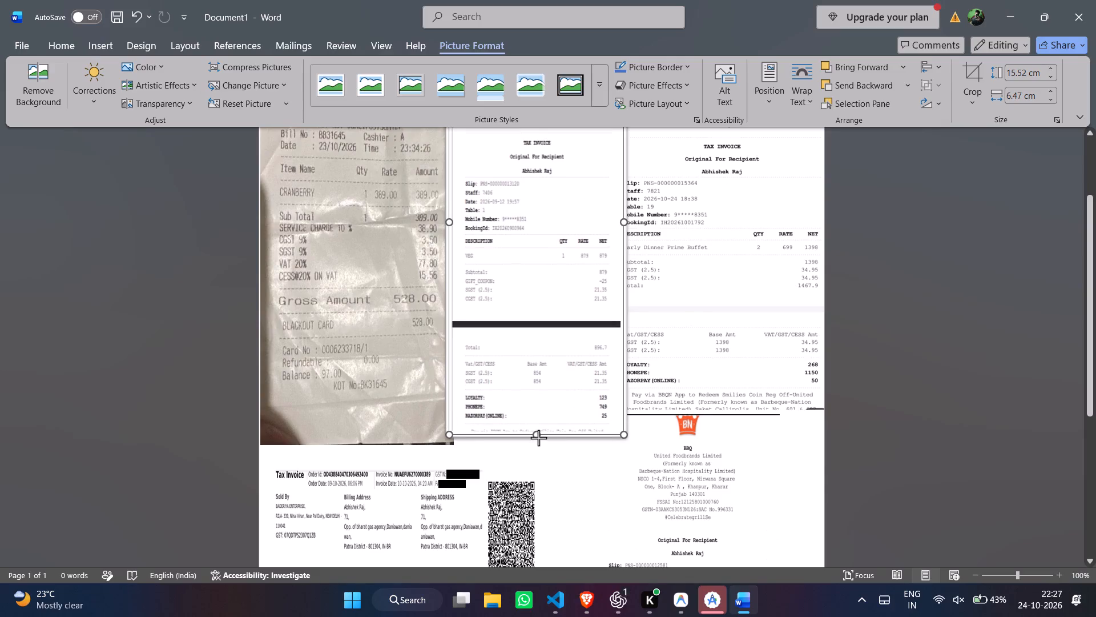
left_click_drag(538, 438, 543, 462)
Narrow the 2026-10-24 BBQ invoice by moving its left edge inward until its text clears the 2026-09-12 invoice.
scroll(547, 363, "up", 3)
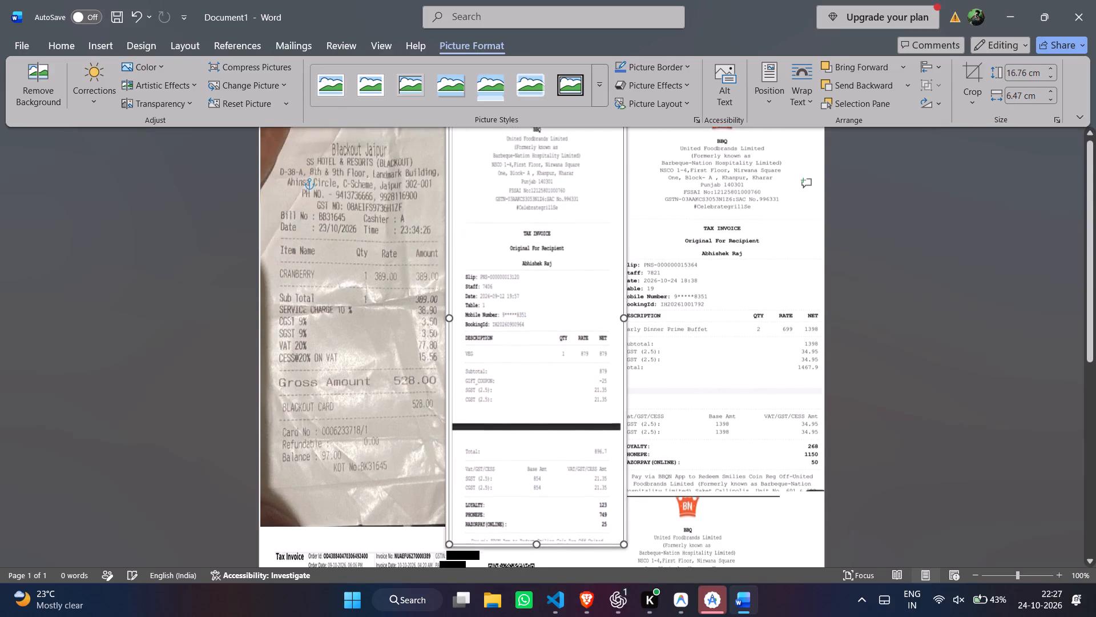
scroll(547, 363, "up", 1)
left_click(671, 329)
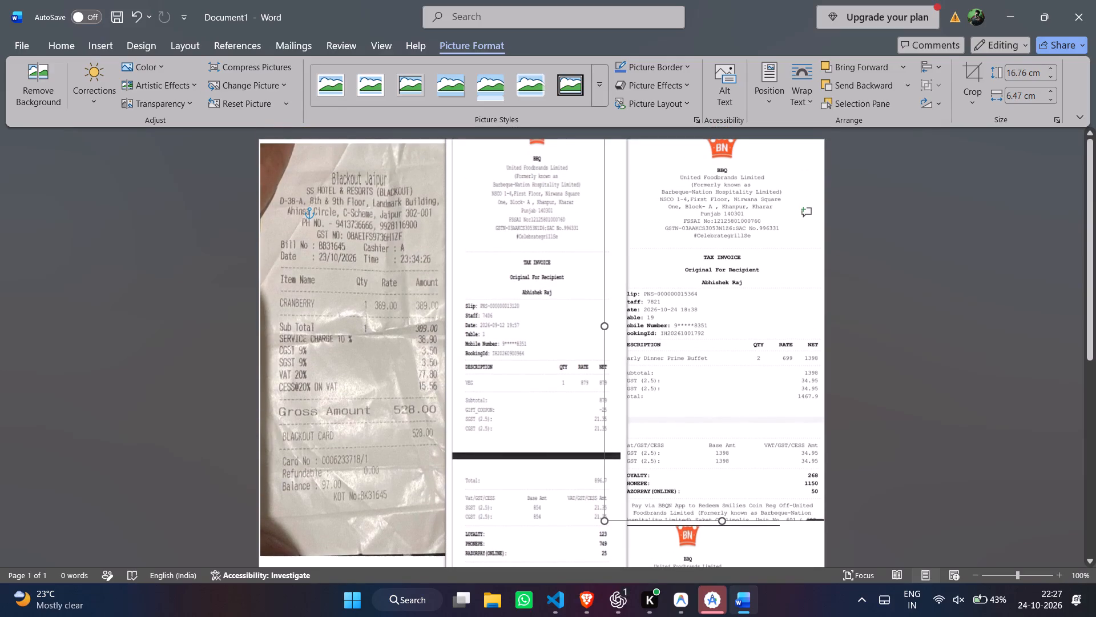
left_click_drag(606, 327, 614, 327)
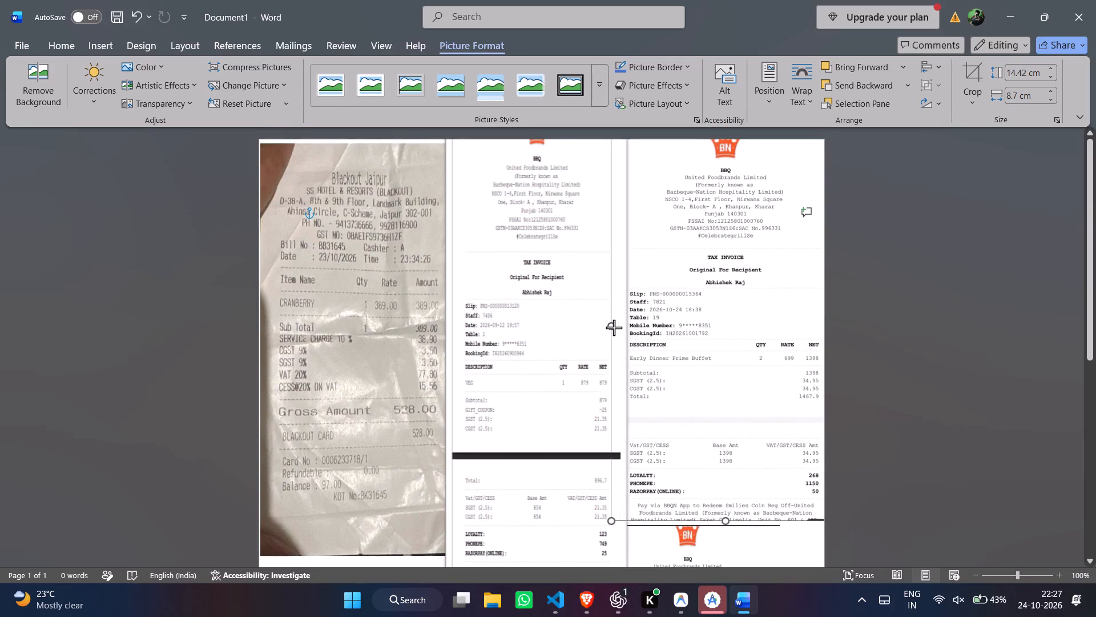
left_click_drag(614, 327, 610, 336)
Narrow the 2026-09-12 BBQ invoice from its left edge to 6.16 cm wide, uncovering the Blackout Jaipur receipt's edge.
left_click(524, 327)
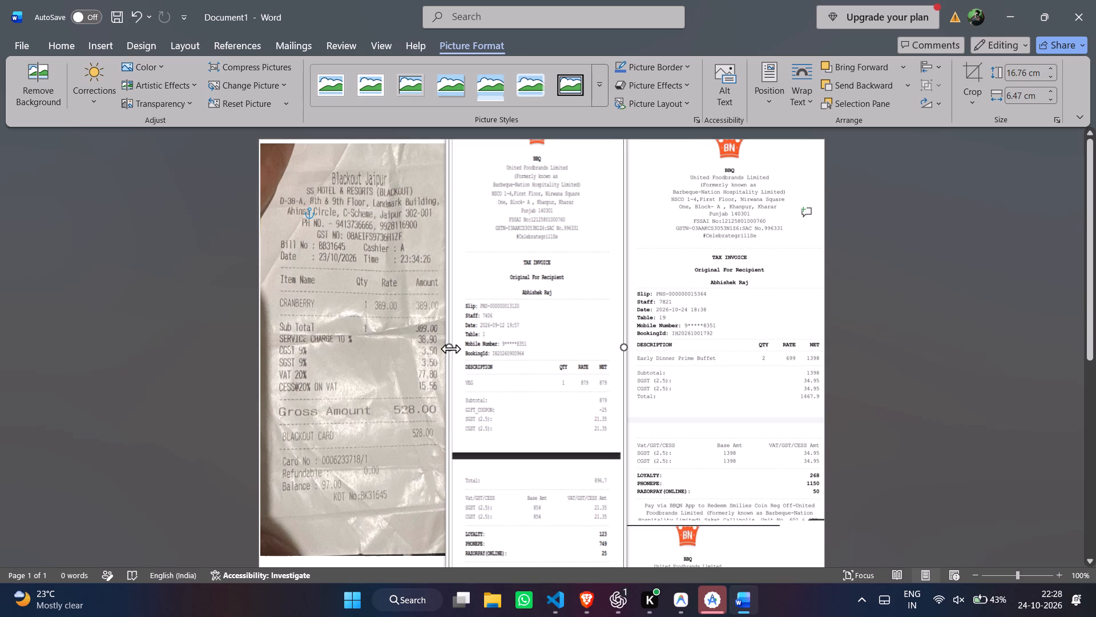
left_click_drag(446, 352, 445, 355)
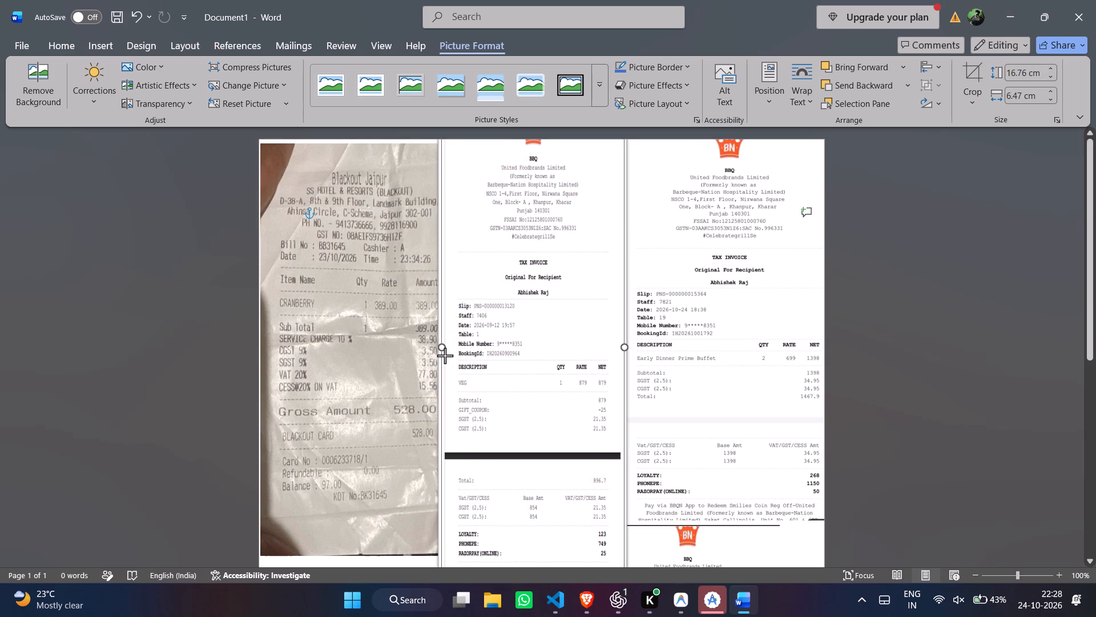
left_click_drag(445, 355, 457, 356)
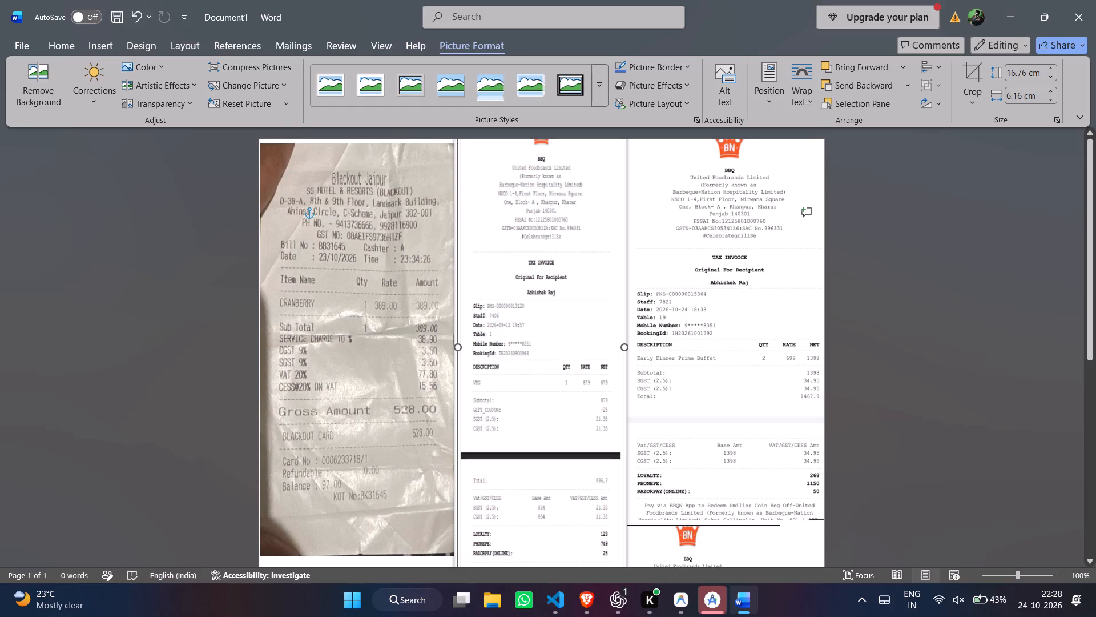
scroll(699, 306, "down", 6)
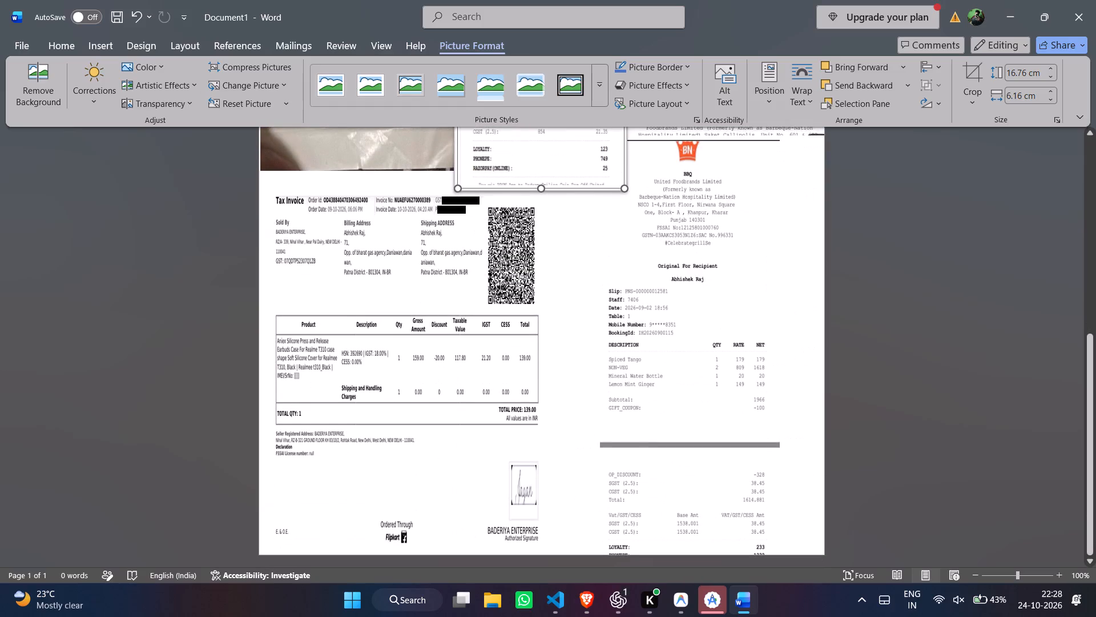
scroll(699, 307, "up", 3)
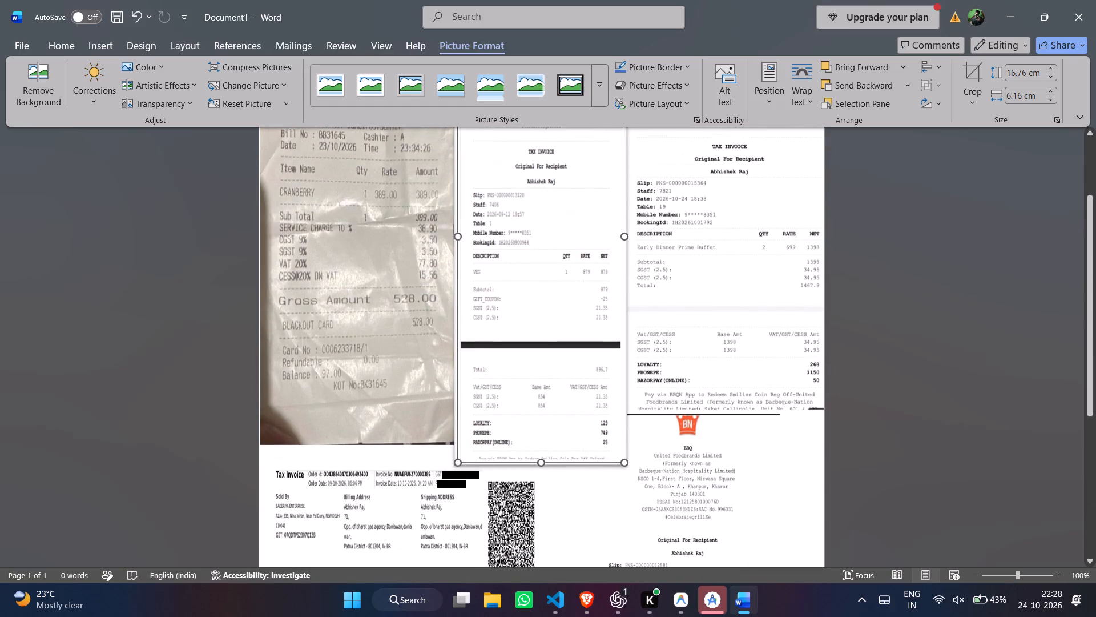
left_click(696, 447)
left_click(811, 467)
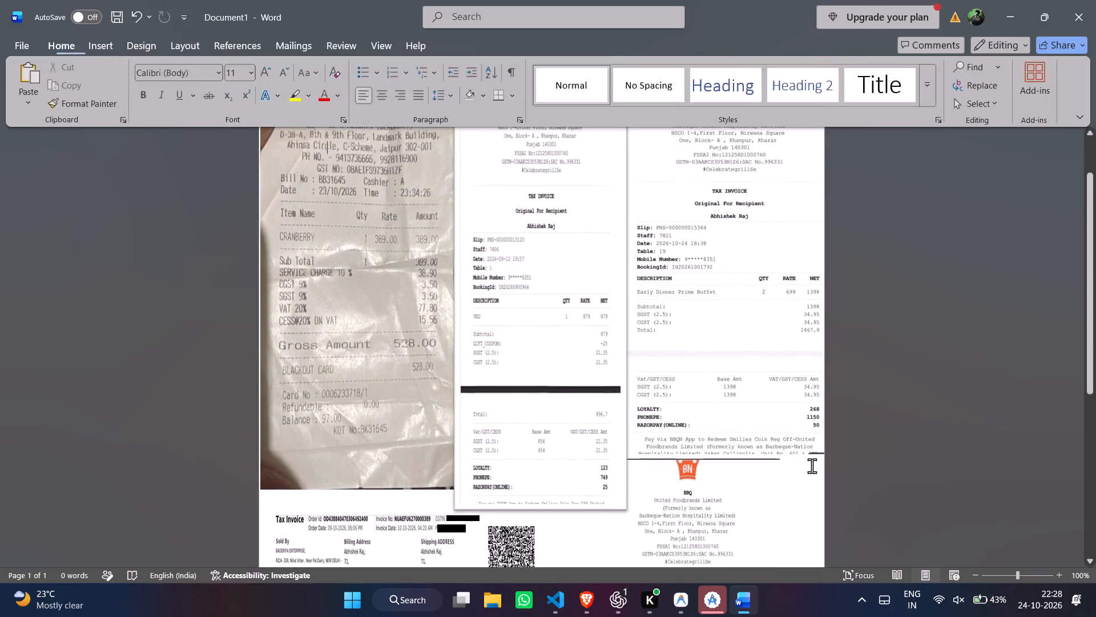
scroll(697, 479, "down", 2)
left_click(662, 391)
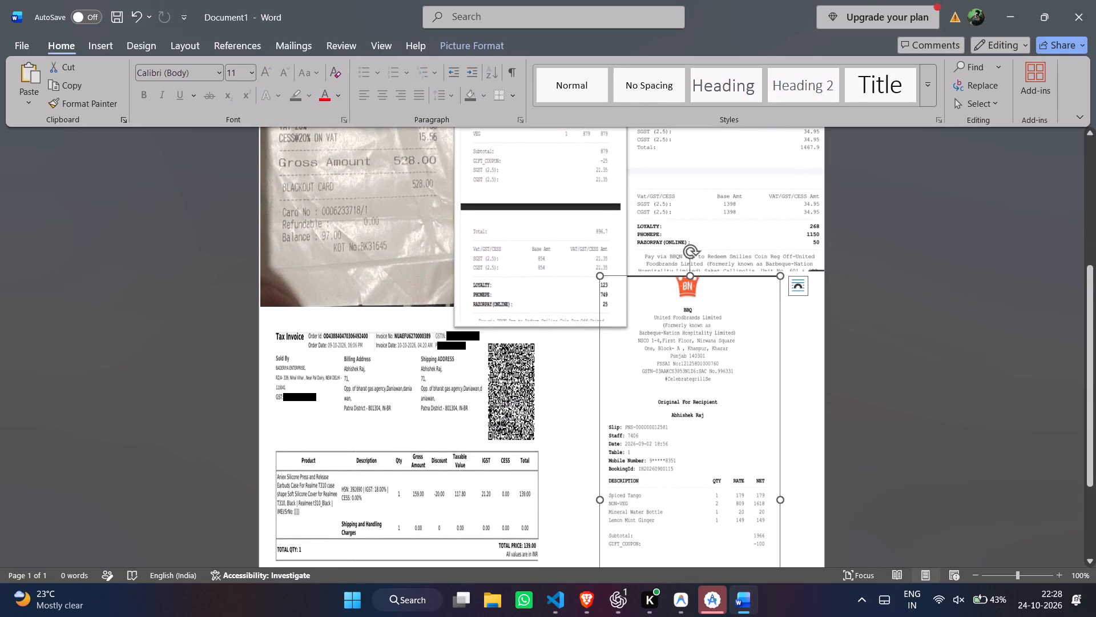
Shorten the 2026-09-12 BBQ invoice from its bottom edge to a height of 15.33 cm, clear of the Flipkart tax invoice.
left_click(623, 316)
scroll(549, 323, "up", 2)
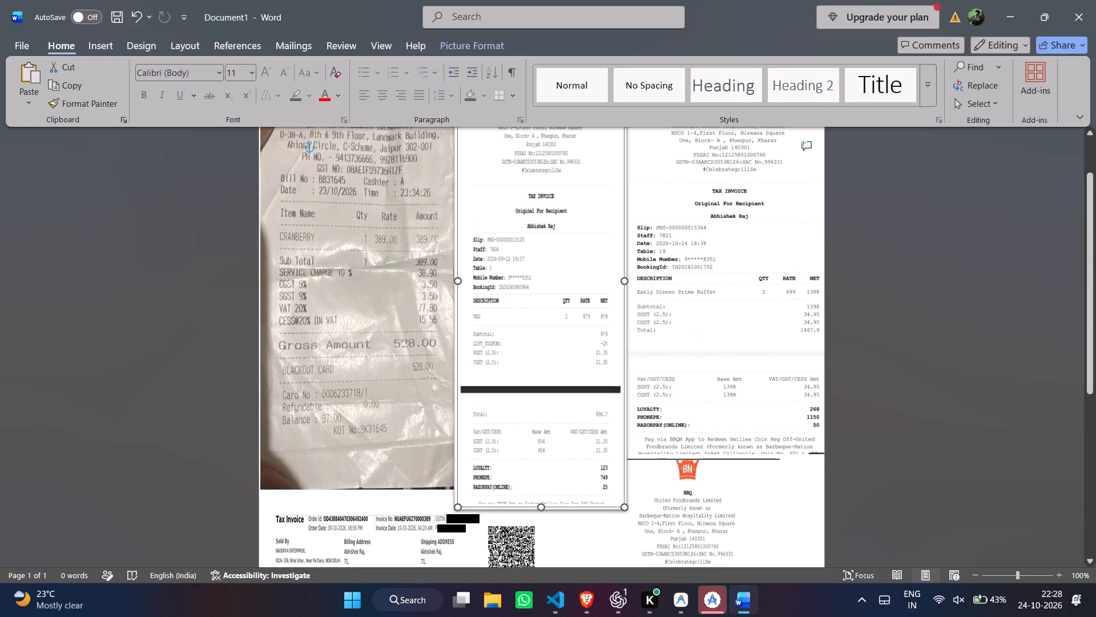
left_click_drag(540, 508, 542, 476)
scroll(562, 450, "up", 3)
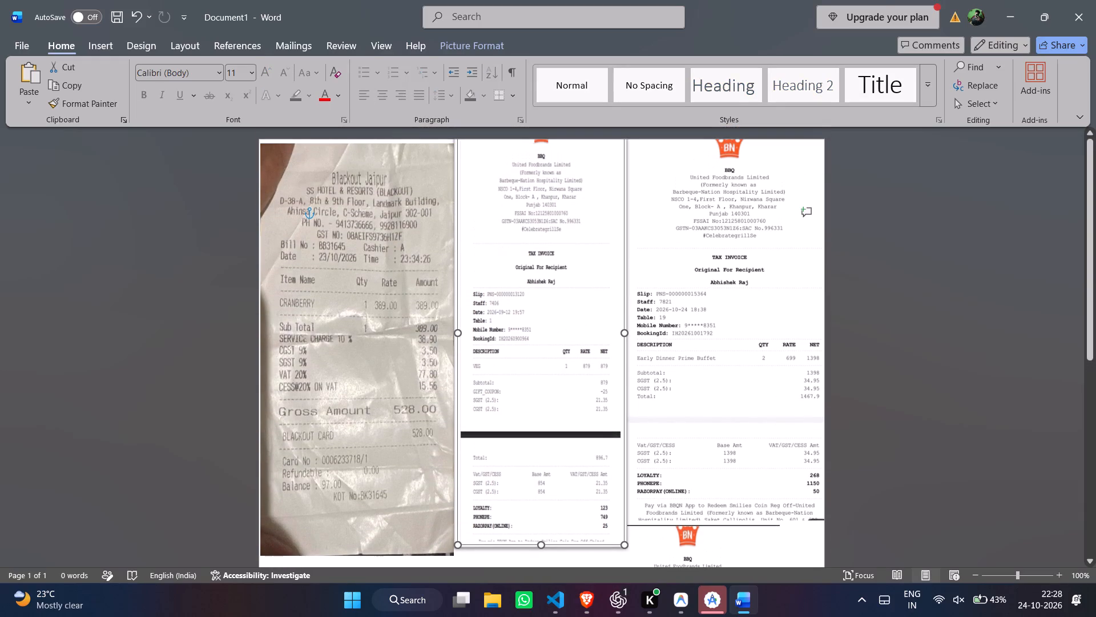
scroll(573, 411, "down", 4)
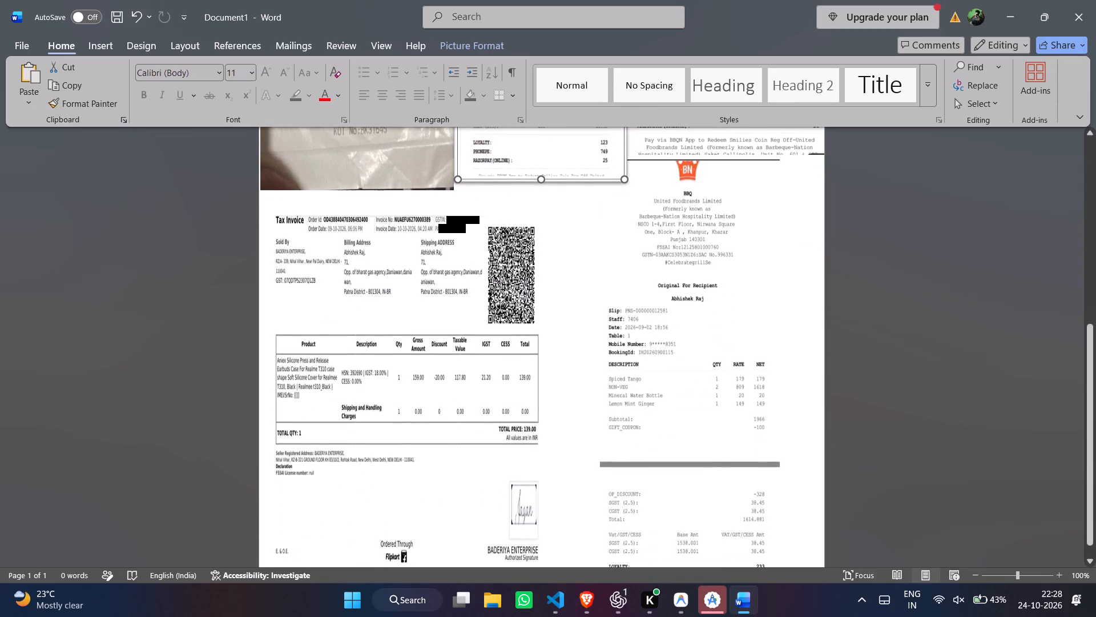
left_click(624, 179)
left_click_drag(542, 177, 541, 166)
left_click(563, 335)
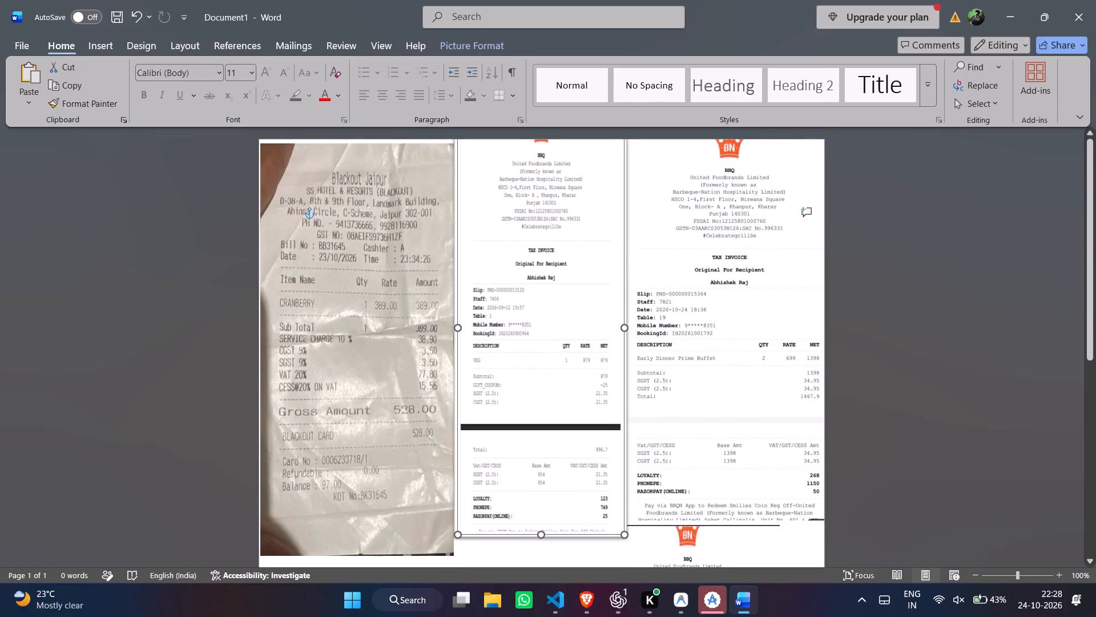
left_click(478, 44)
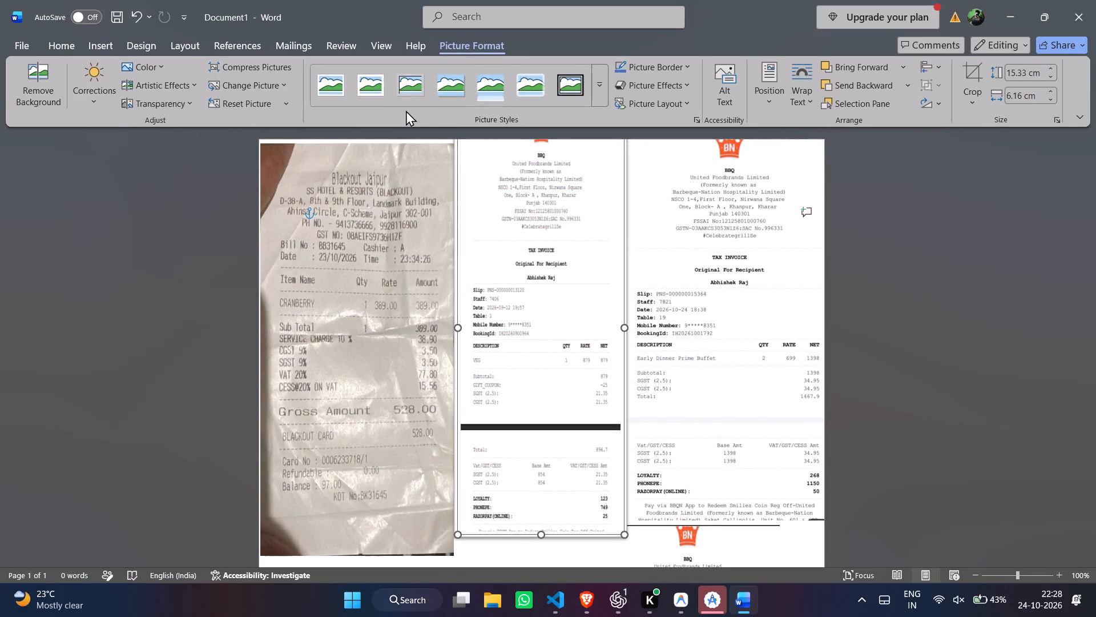
Apply the simple white frame picture style to the 2026-09-12 BBQ invoice.
left_click(332, 87)
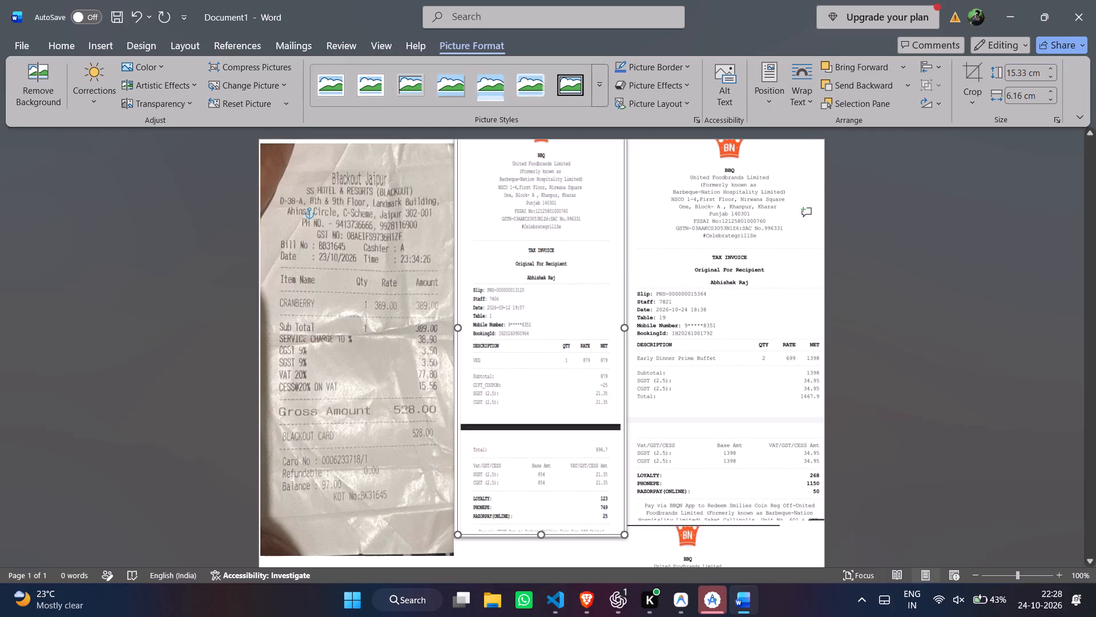
Review the full page of receipts and invoices and open the document's print settings and preview.
scroll(547, 277, "down", 1)
scroll(481, 396, "down", 5)
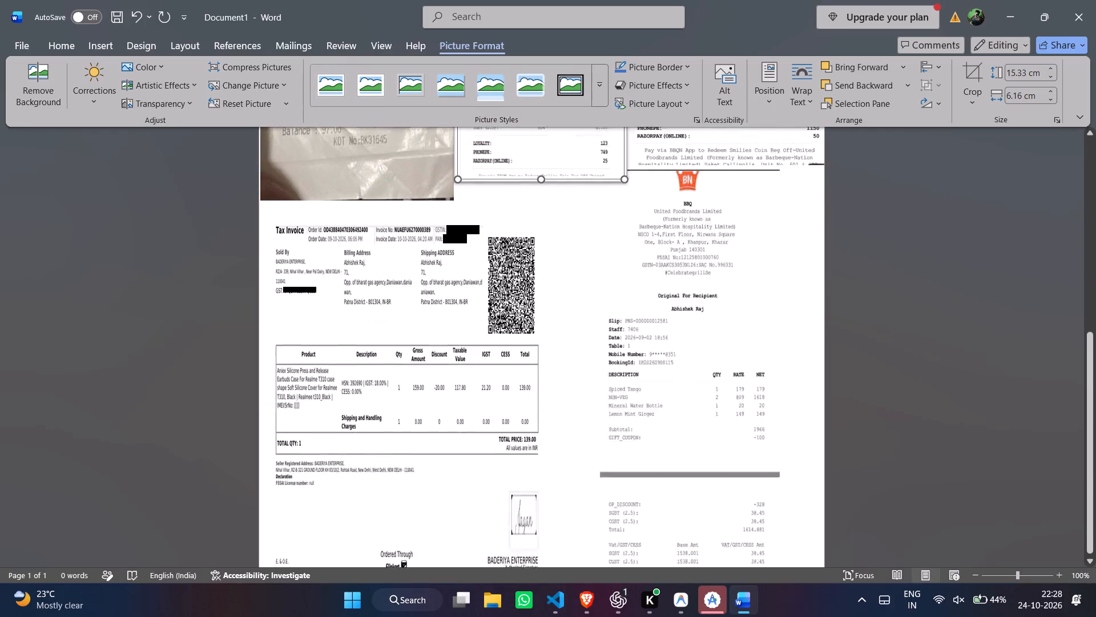
scroll(625, 412, "down", 4)
scroll(625, 412, "up", 5)
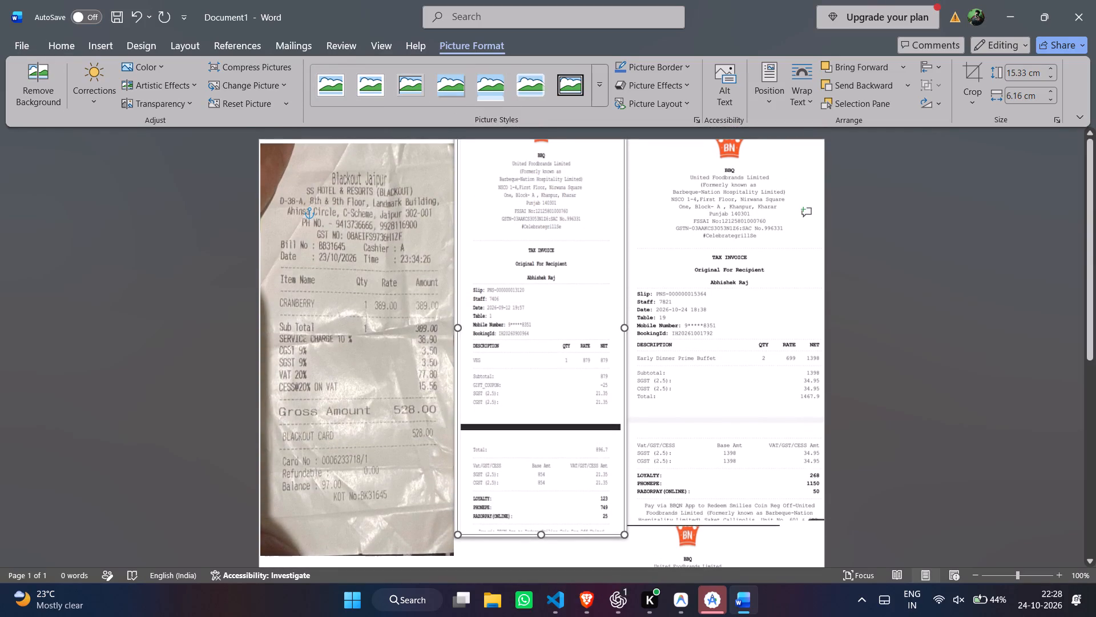
key("ctrl+p")
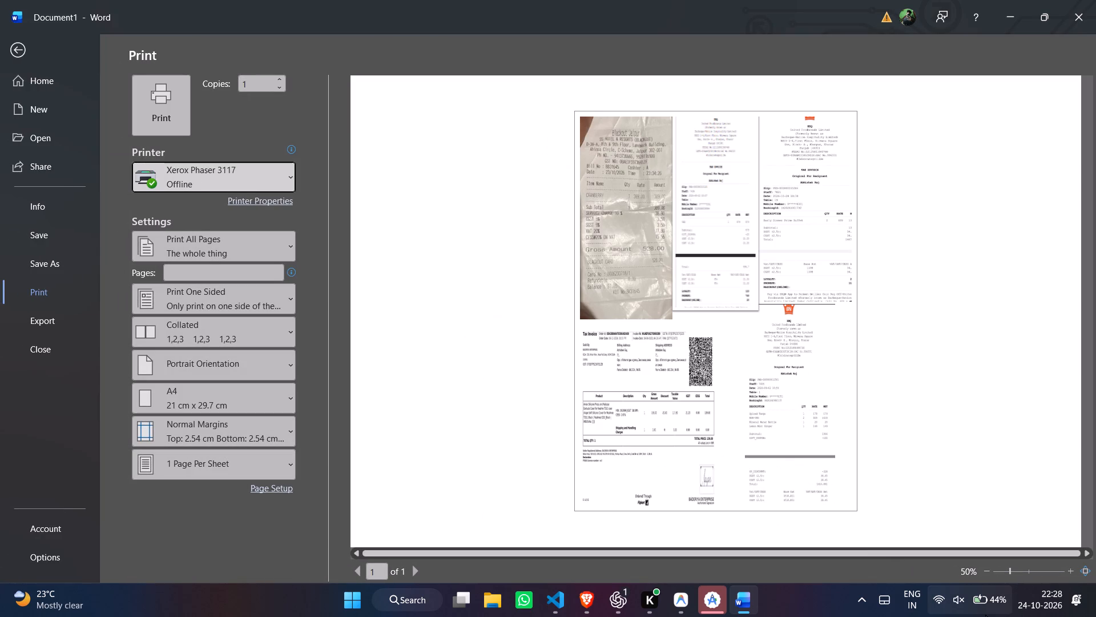
Disconnect the computer from the Proxima Centauri Wi-Fi network.
left_click(985, 614)
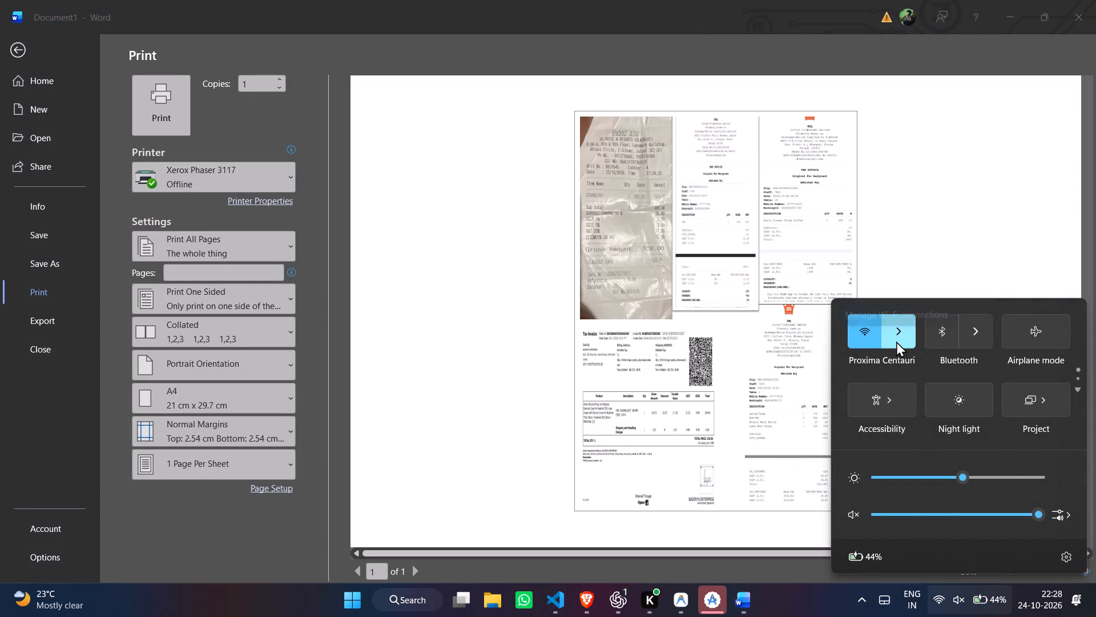
left_click(896, 341)
left_click(1014, 382)
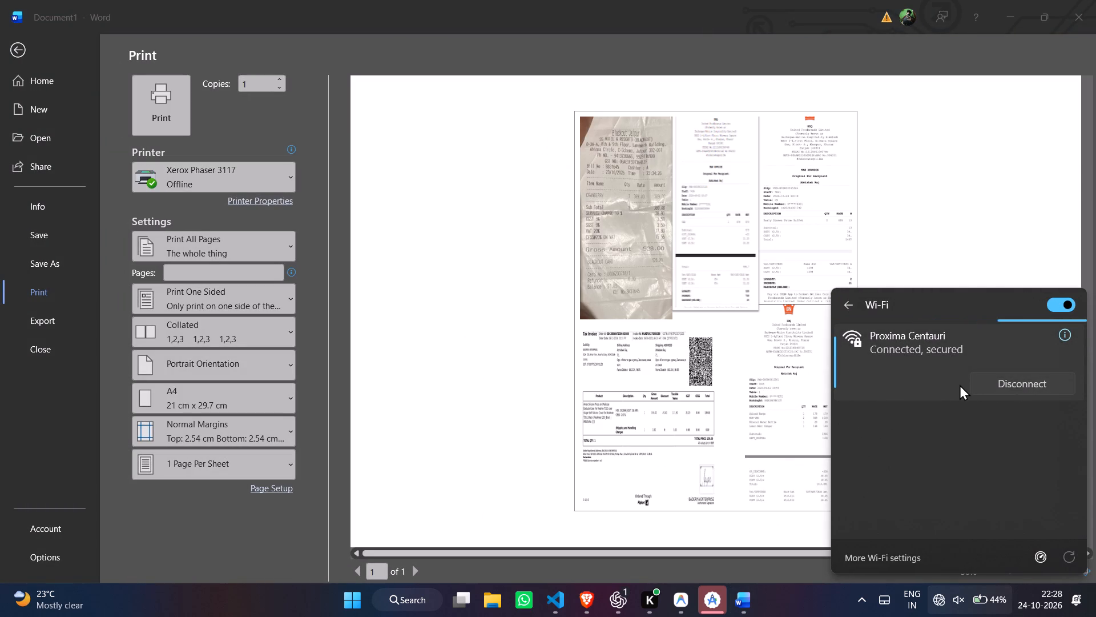
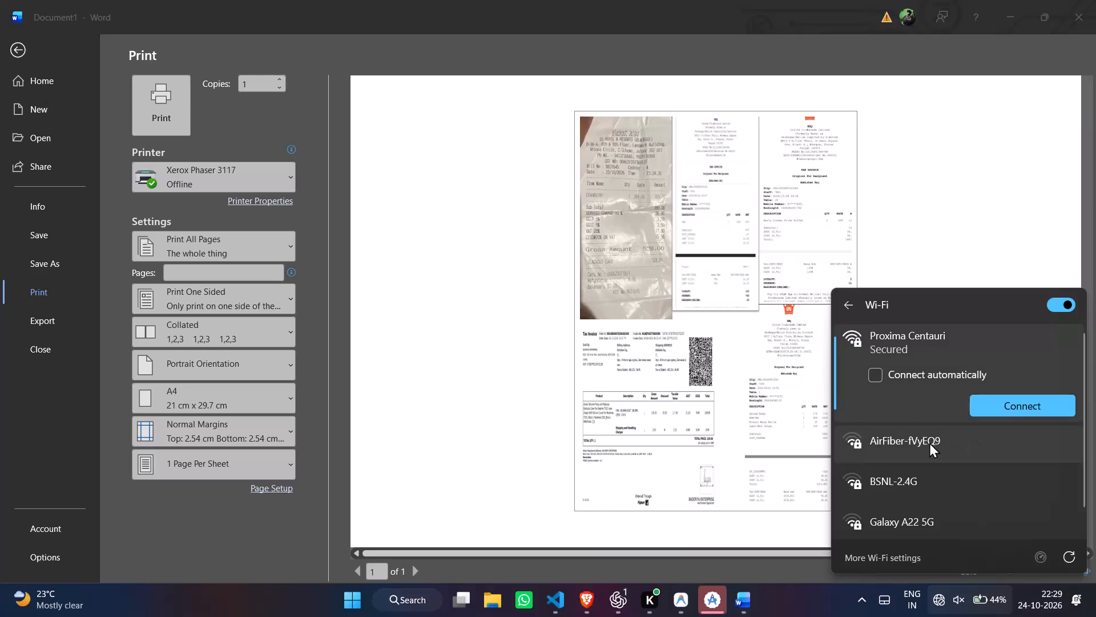
Reopen the Windows list of available Wi-Fi networks to look for one to connect to.
left_click(988, 605)
left_click(988, 605)
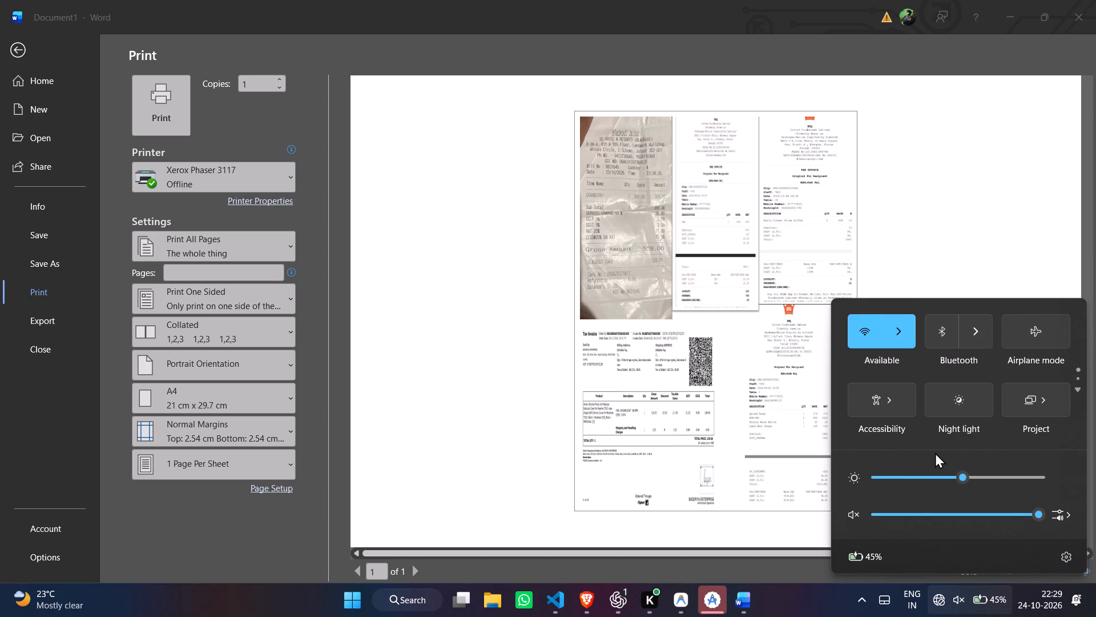
scroll(935, 452, "down", 4)
left_click(898, 336)
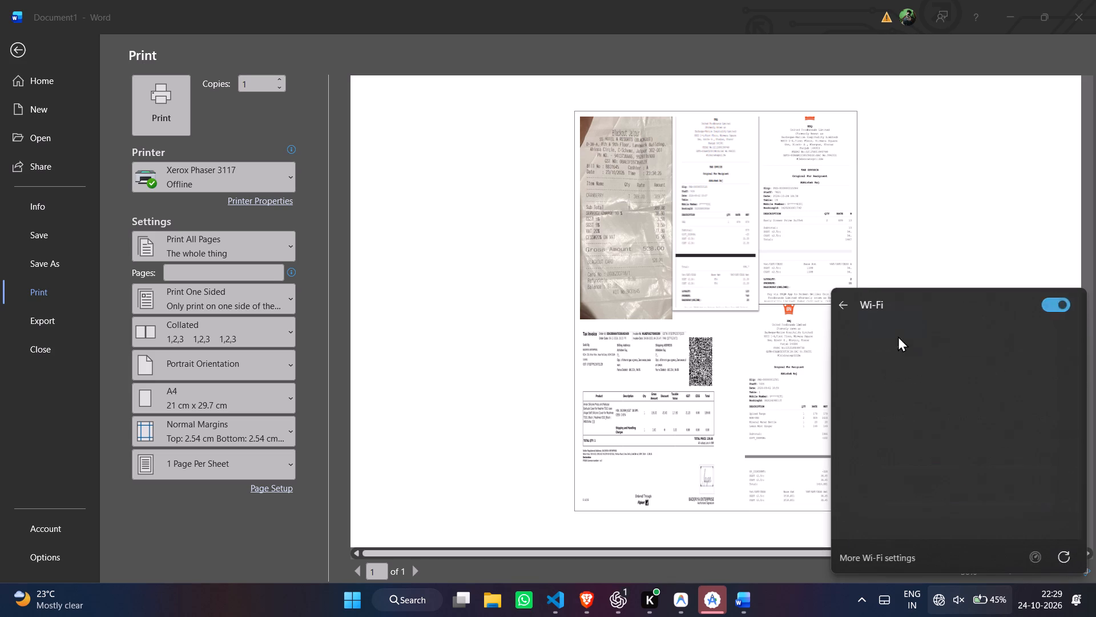
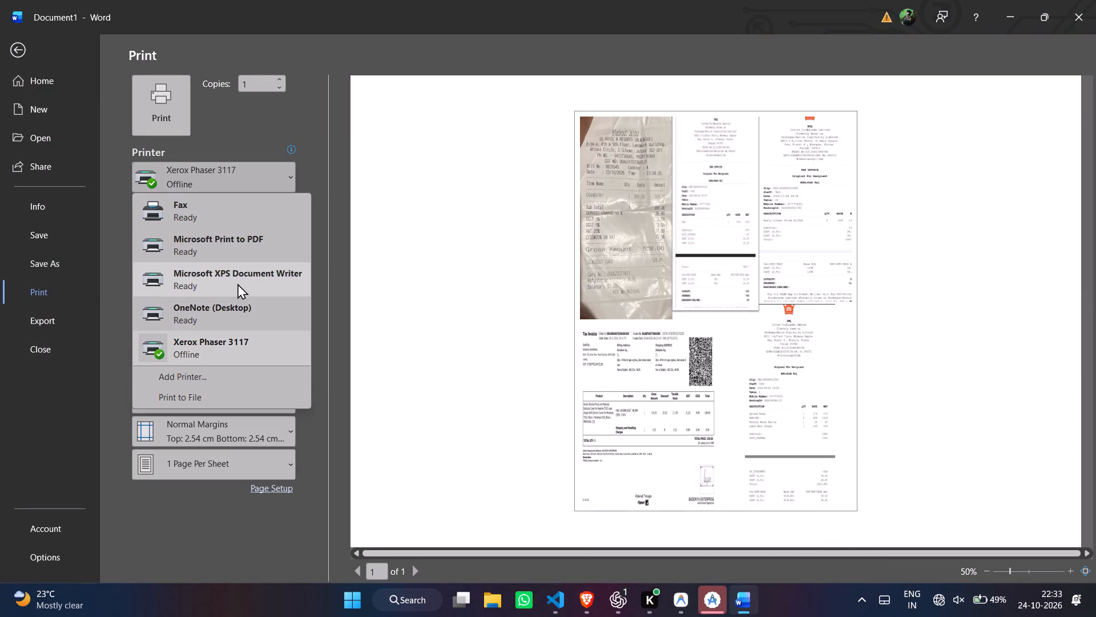
Print one copy of the receipts page on the Xerox Phaser 3117.
left_click(211, 496)
left_click(166, 98)
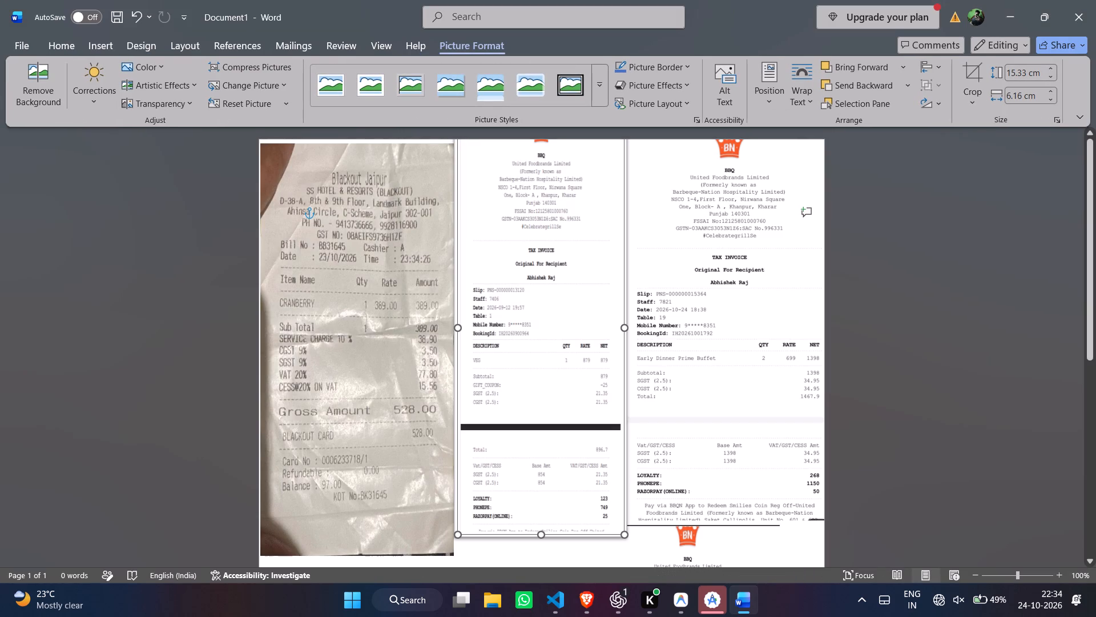
Return to the document's print settings and open the choice of available printers.
left_click(10, 42)
left_click(49, 291)
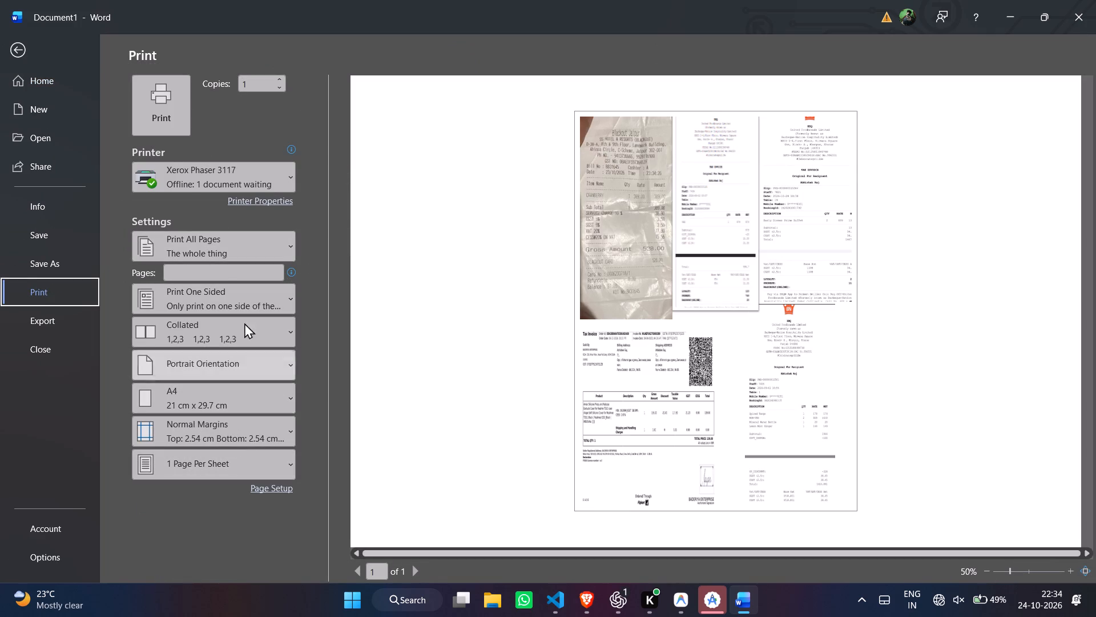
left_click(269, 174)
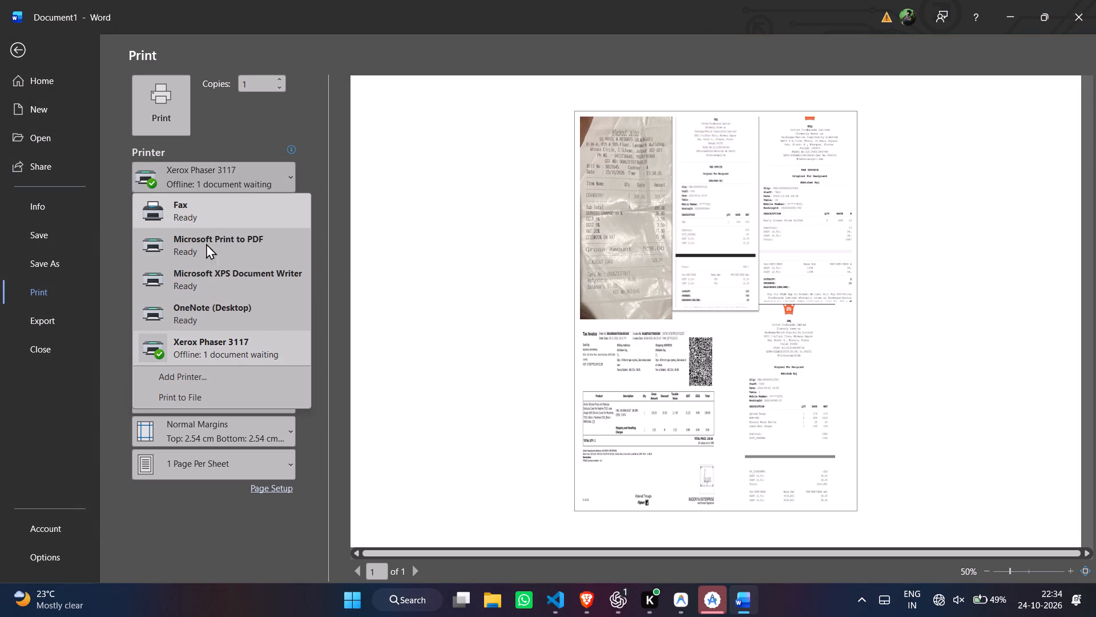
Start adding a printer in Windows Settings and examine the options of the EPSON4958C8 (L3150 Series) printer.
left_click(194, 382)
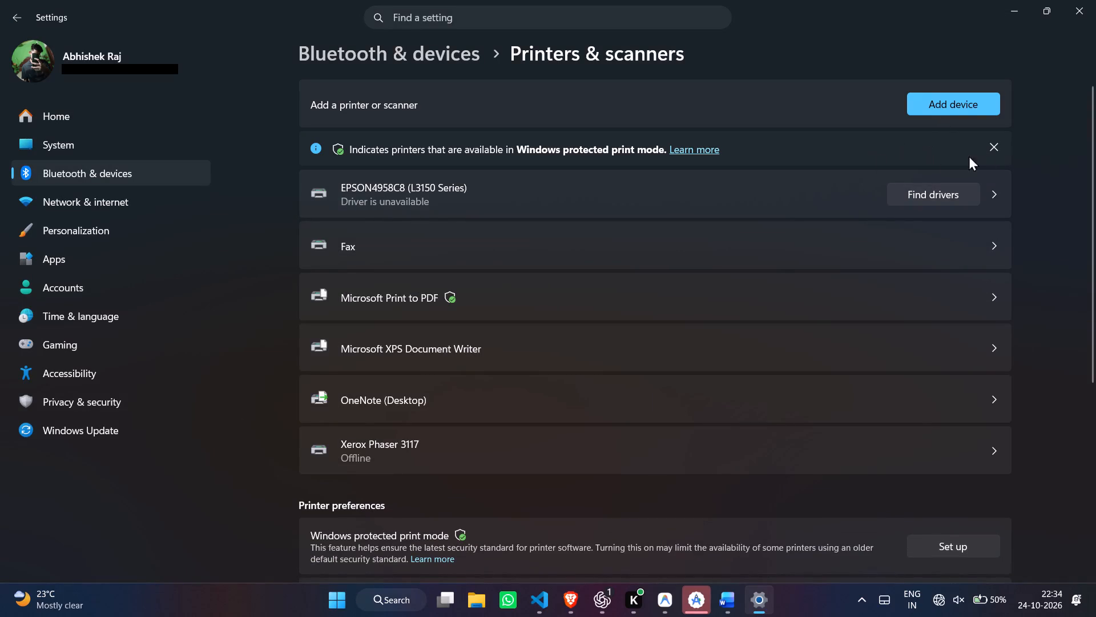
left_click(997, 150)
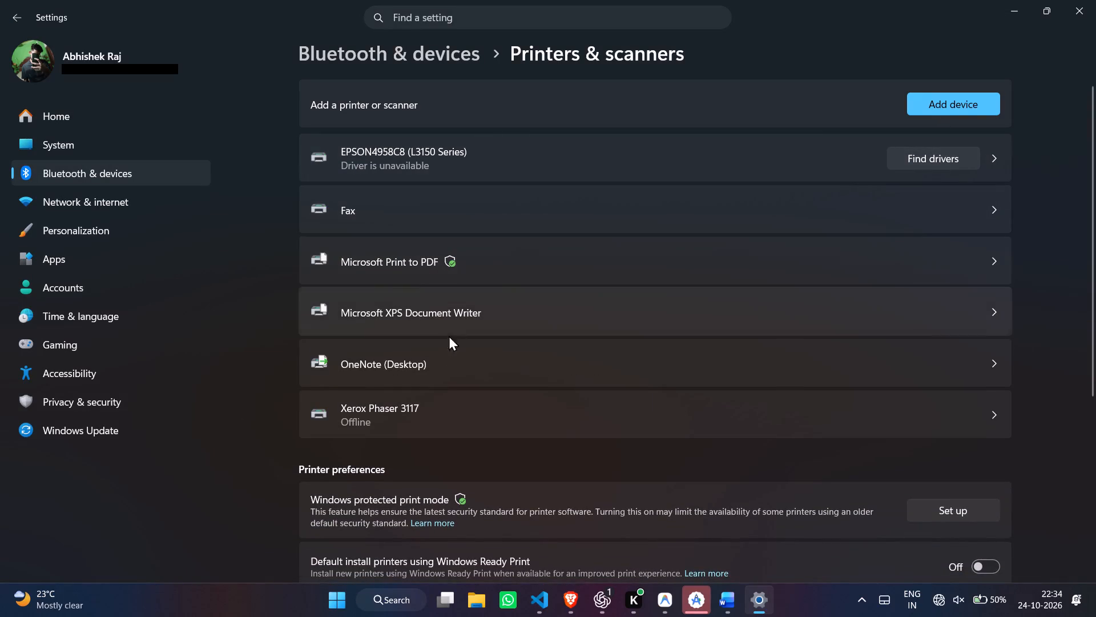
scroll(517, 336, "down", 4)
scroll(448, 342, "up", 6)
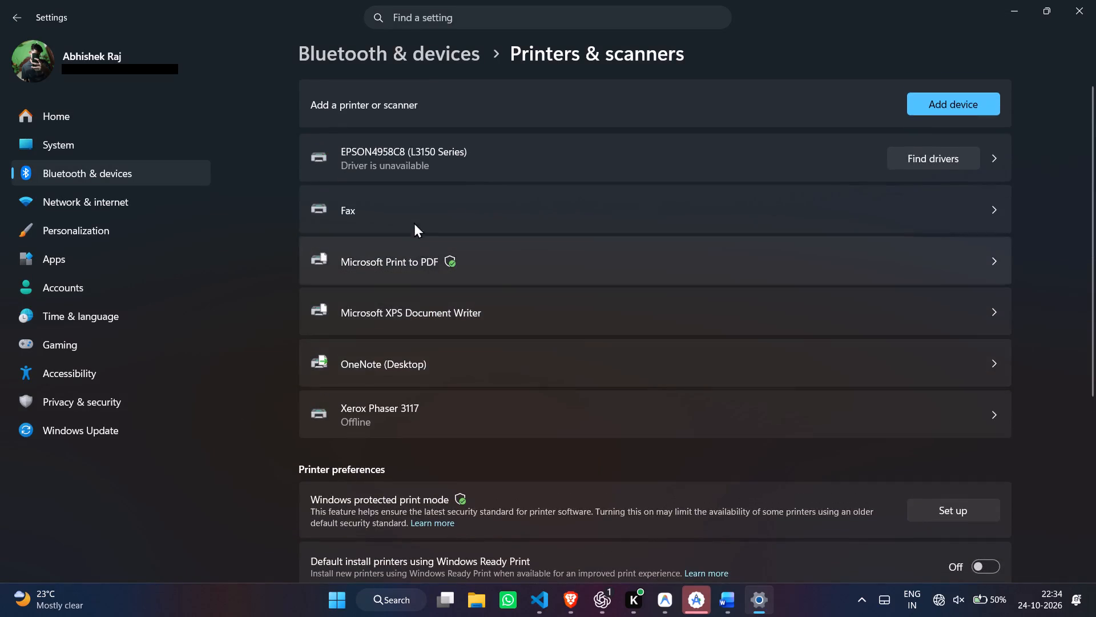
left_click(408, 163)
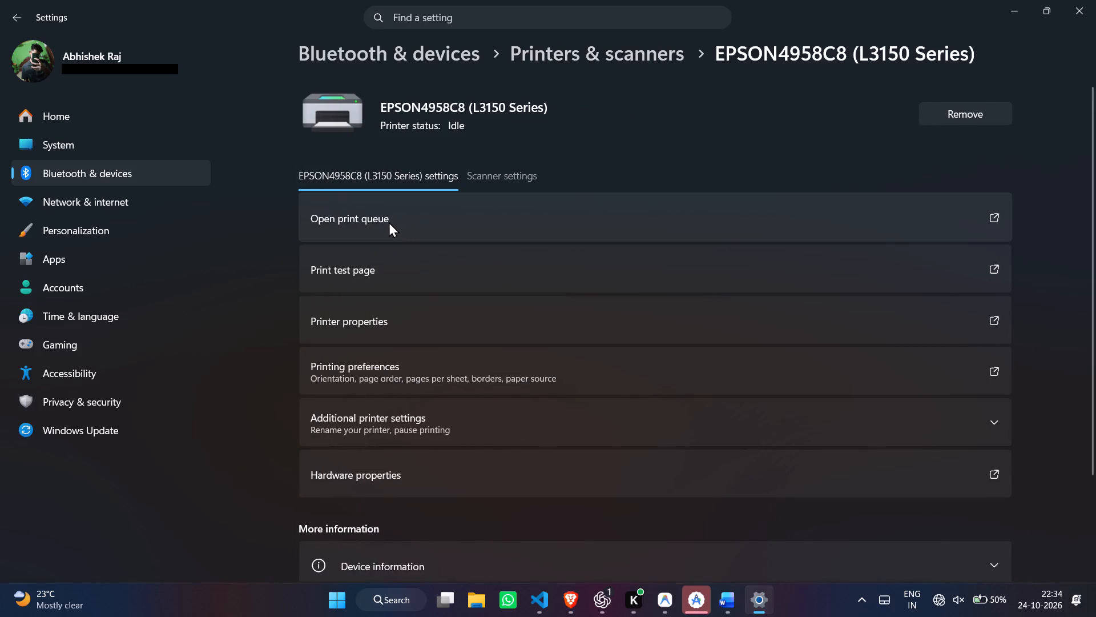
scroll(682, 275, "down", 2)
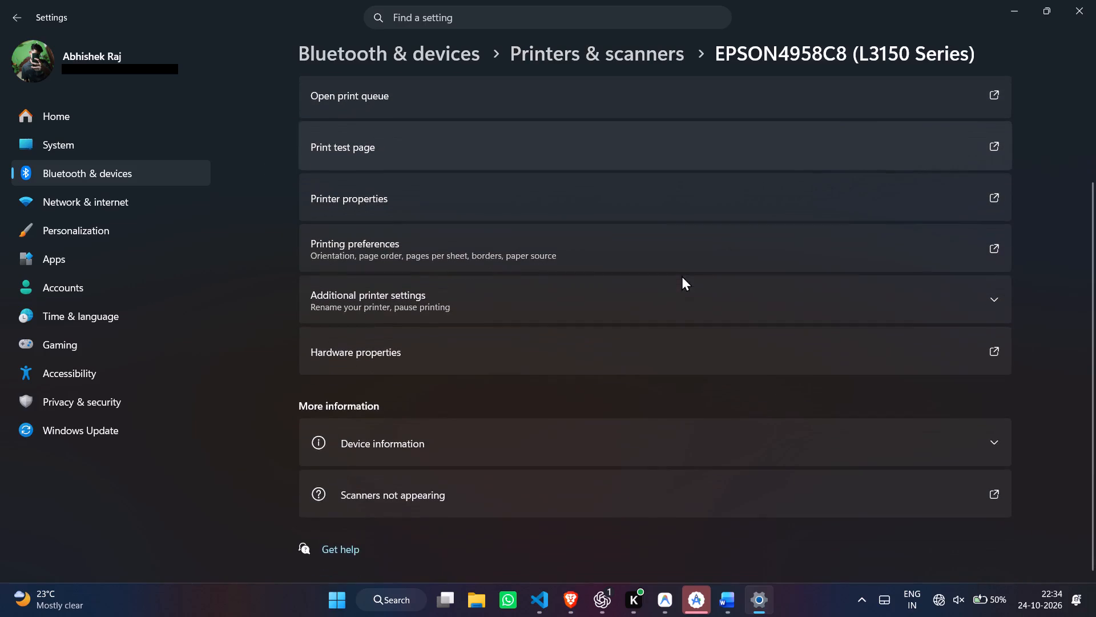
scroll(682, 278, "down", 3)
scroll(460, 250, "down", 3)
scroll(460, 255, "up", 5)
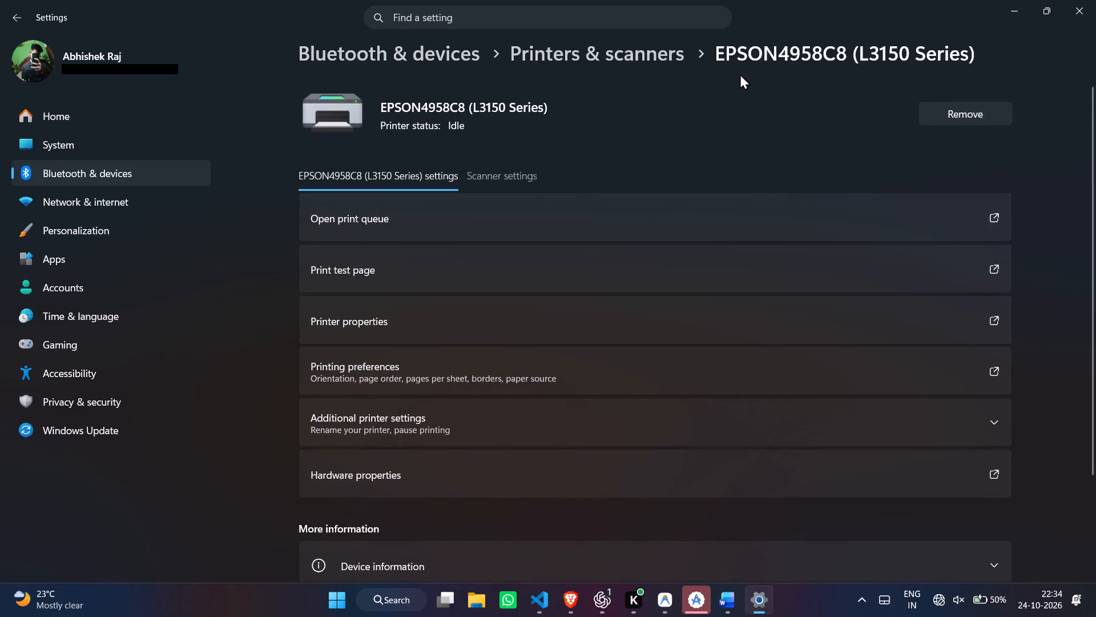
left_click(650, 49)
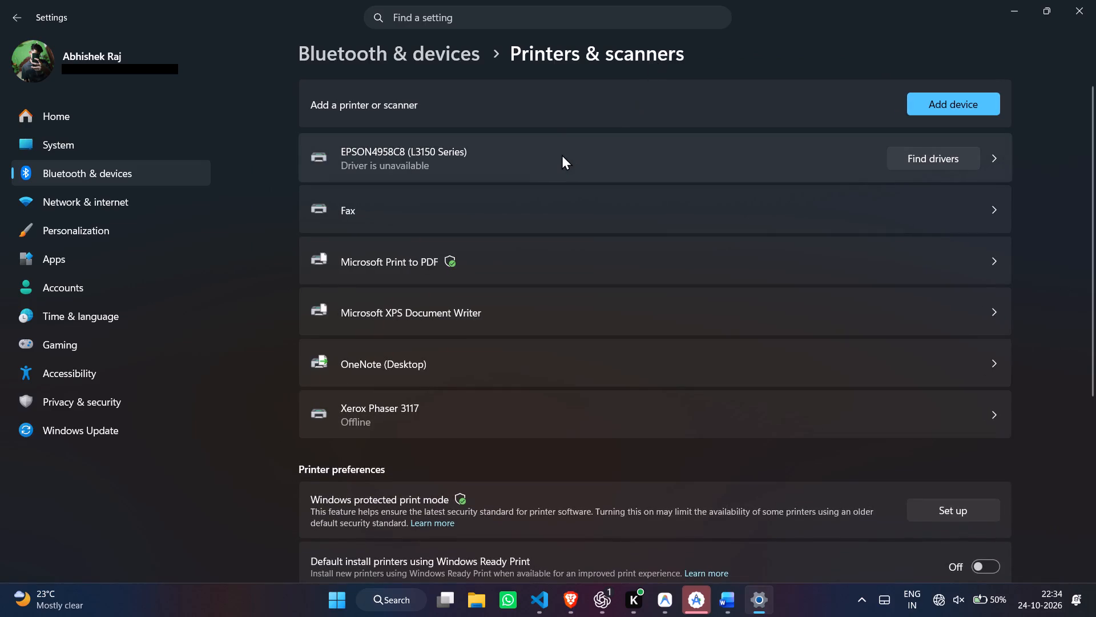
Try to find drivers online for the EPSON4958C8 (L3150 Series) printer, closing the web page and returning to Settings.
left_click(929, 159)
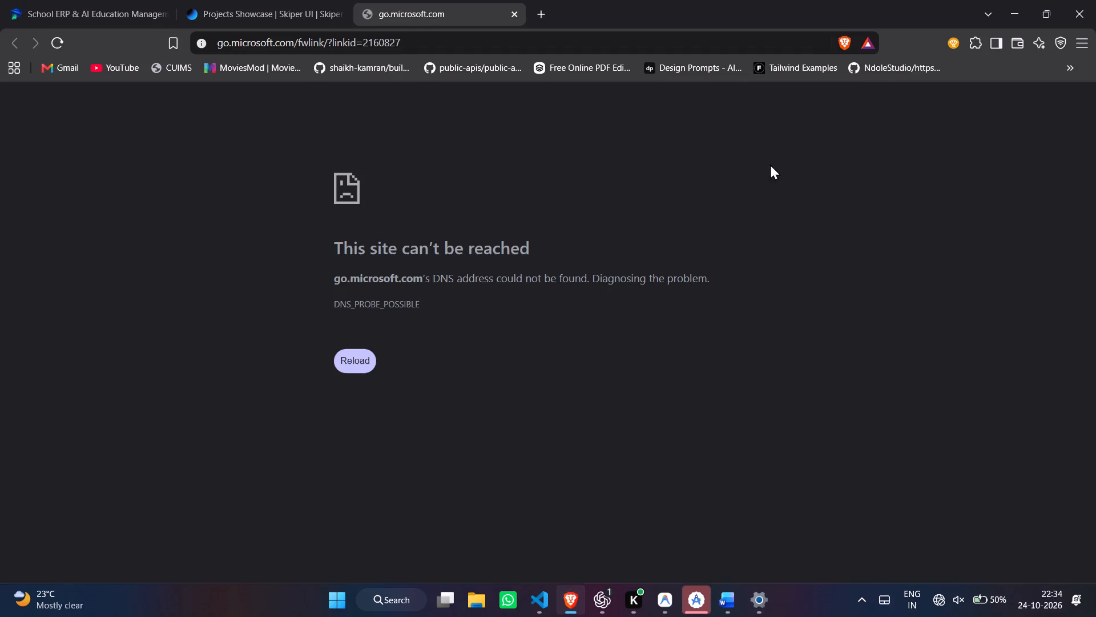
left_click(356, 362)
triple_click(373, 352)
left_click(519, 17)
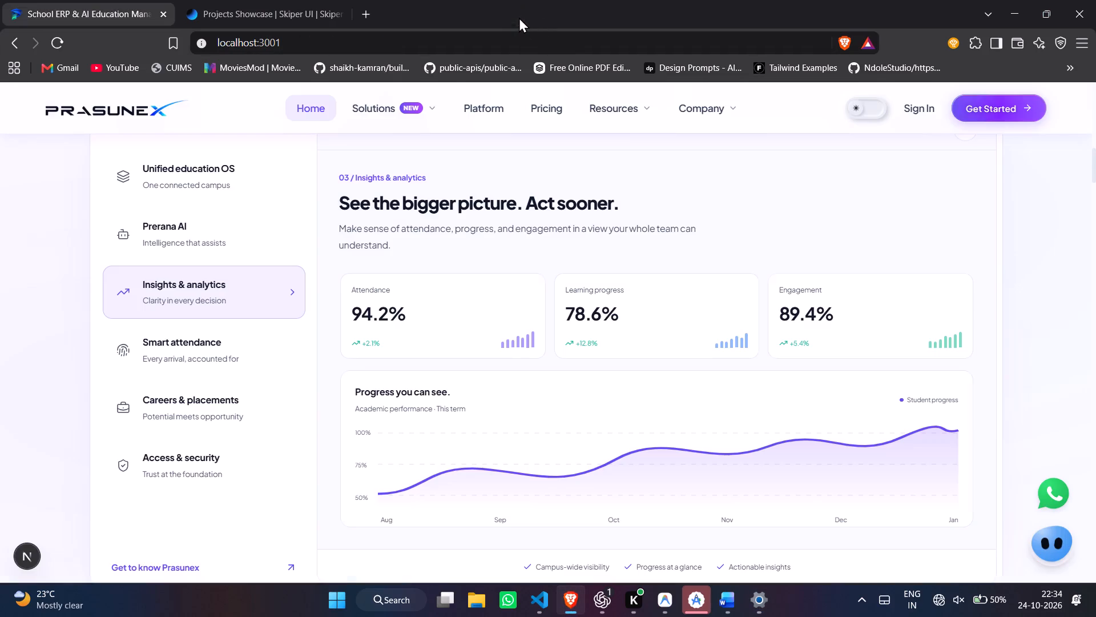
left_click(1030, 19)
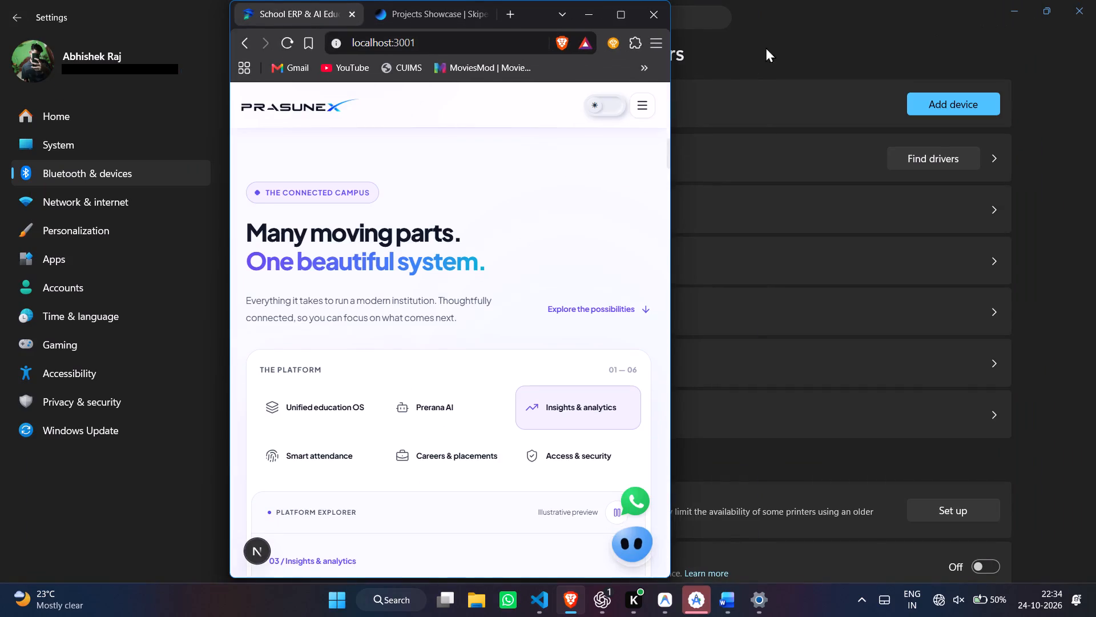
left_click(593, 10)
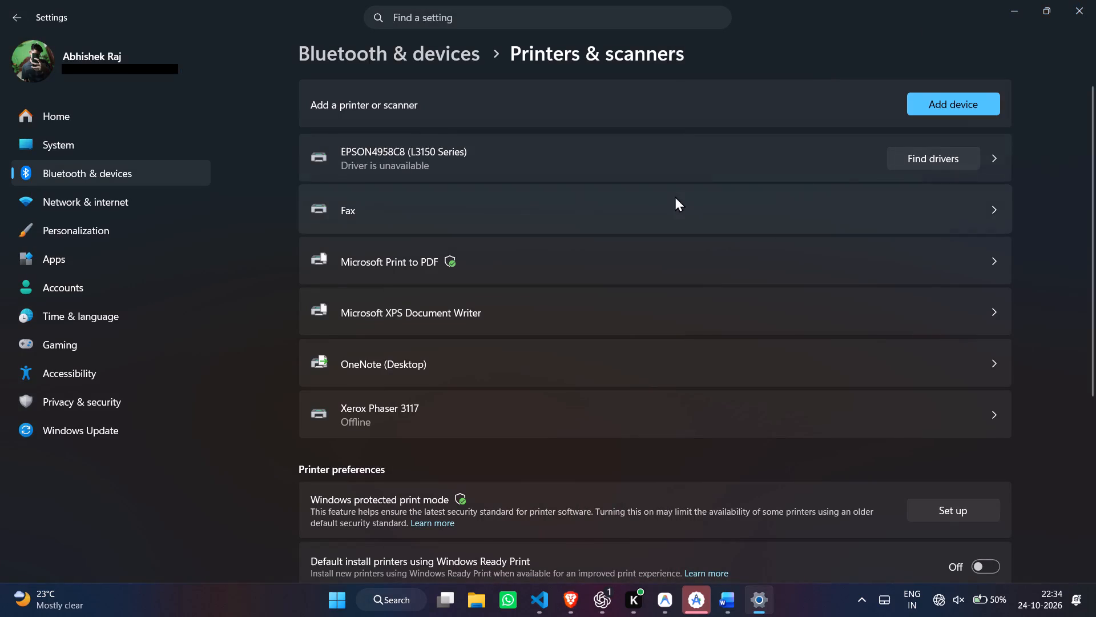
Examine the EPSON4958C8 (L3150 Series) printer's hardware properties and scanner settings, and go back to Word.
left_click(497, 163)
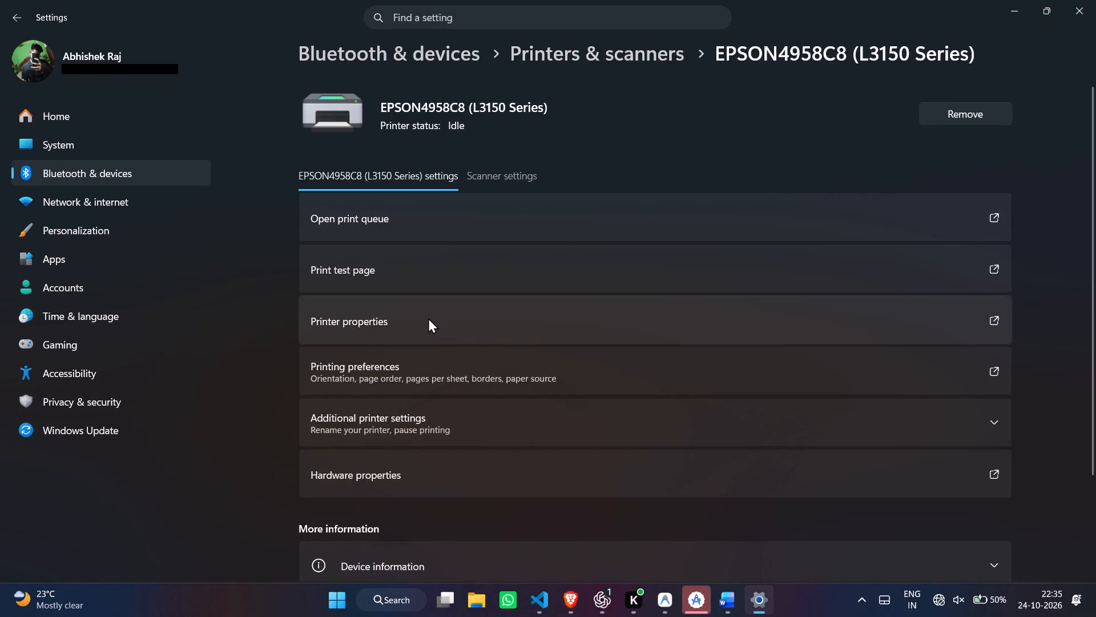
left_click(396, 471)
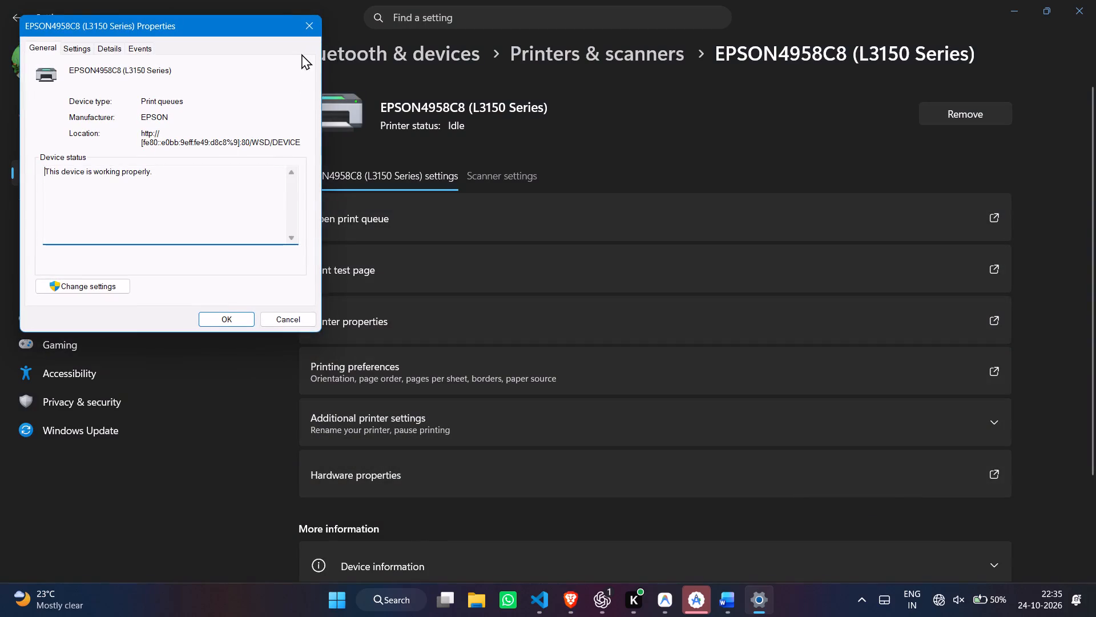
left_click(307, 27)
scroll(409, 217, "down", 5)
scroll(449, 337, "up", 3)
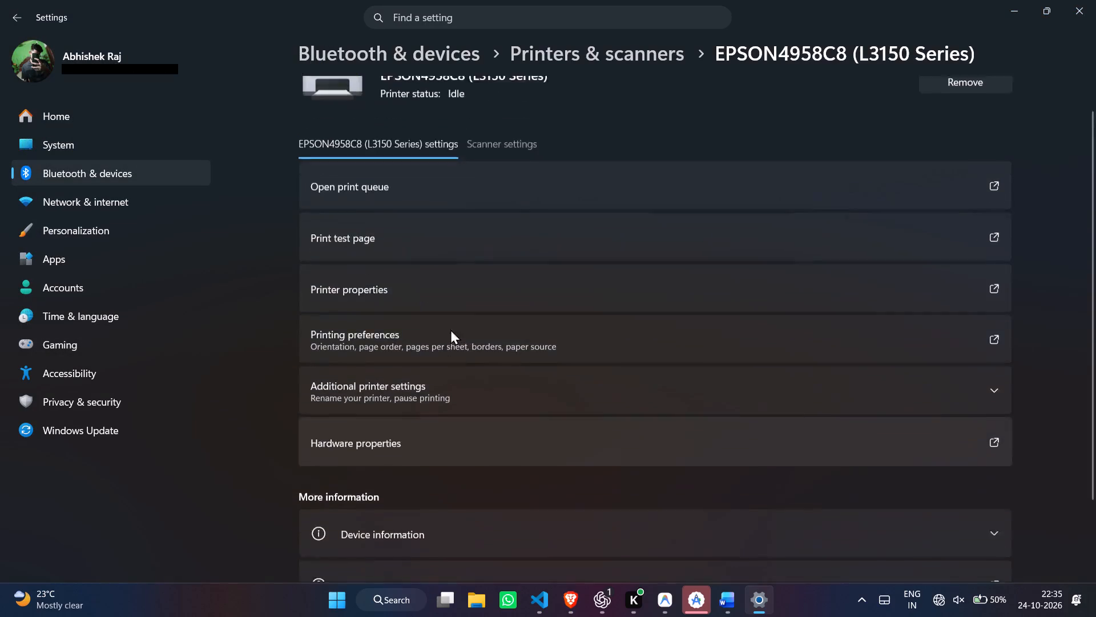
scroll(450, 329, "up", 3)
left_click(505, 183)
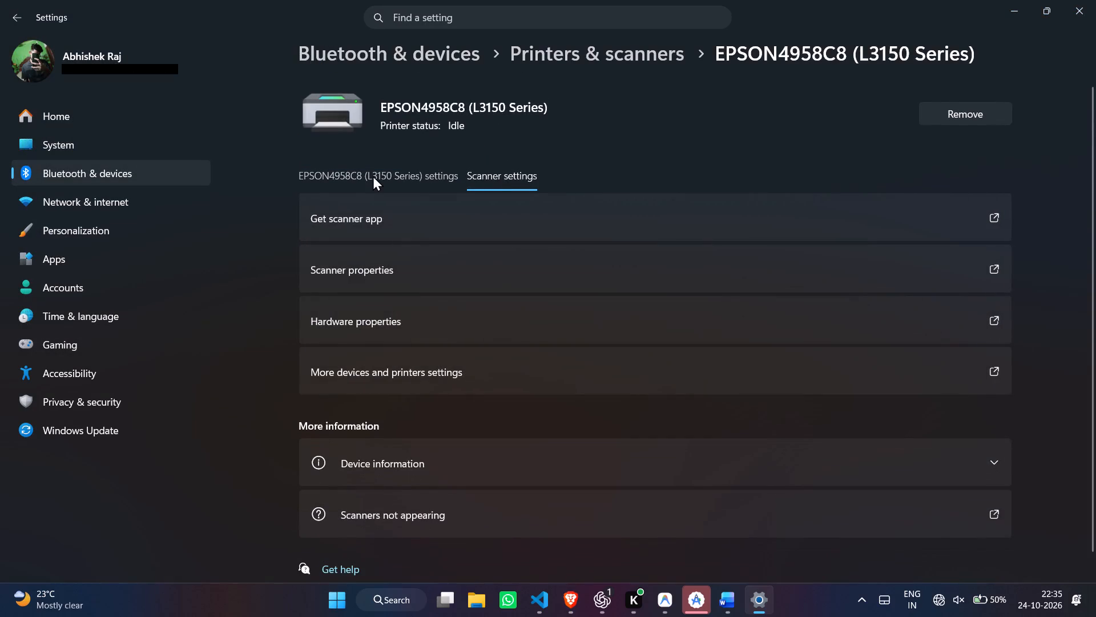
left_click(373, 175)
left_click(1030, 5)
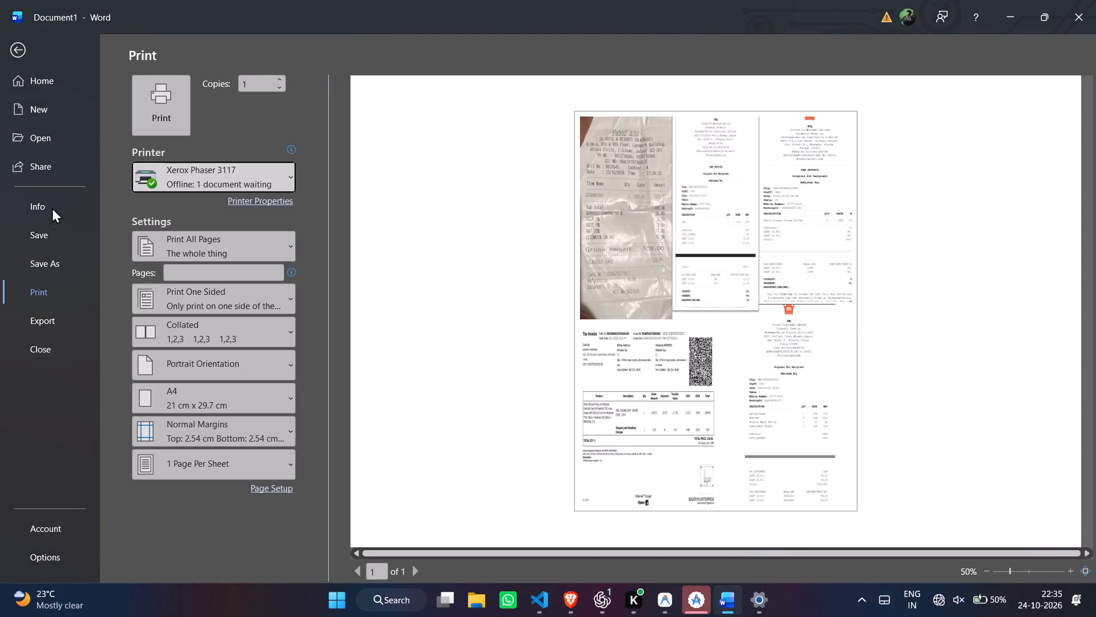
left_click(41, 262)
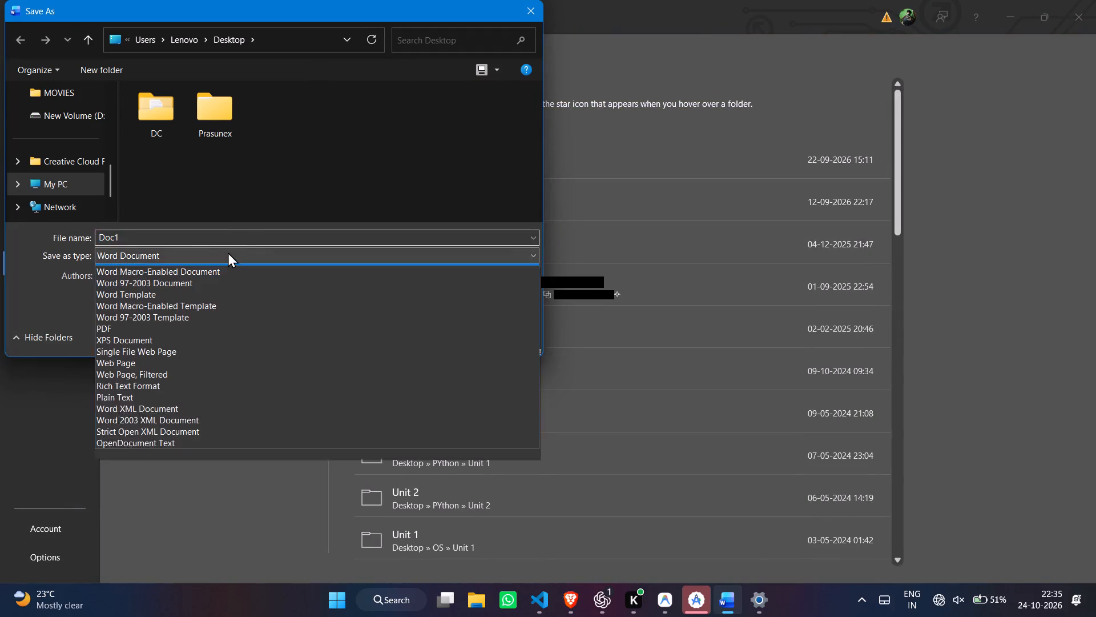
left_click(150, 338)
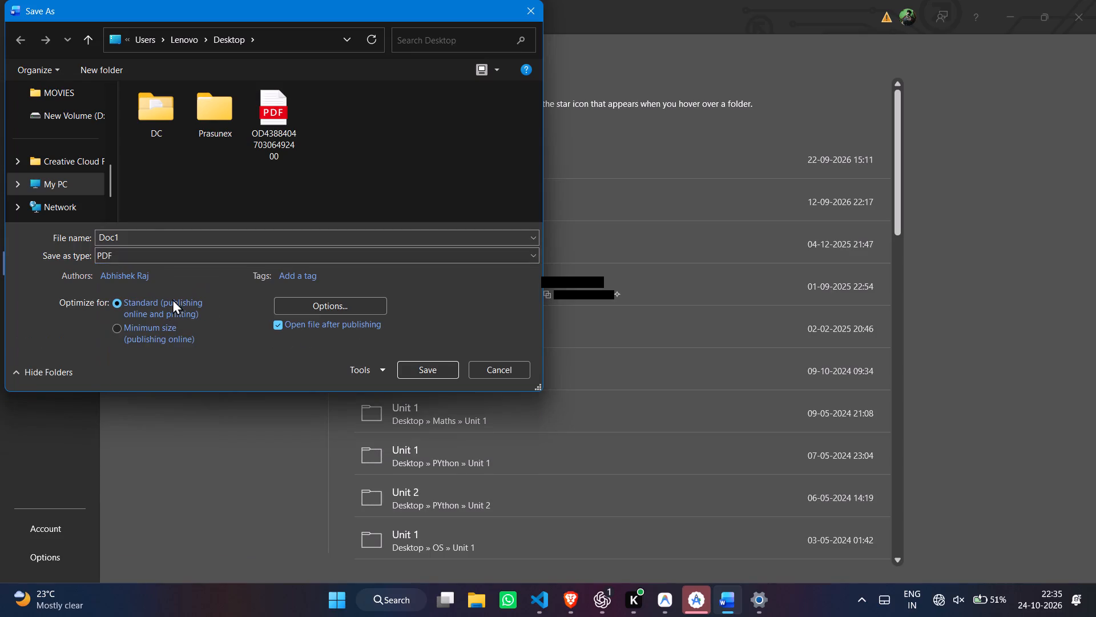
left_click(436, 377)
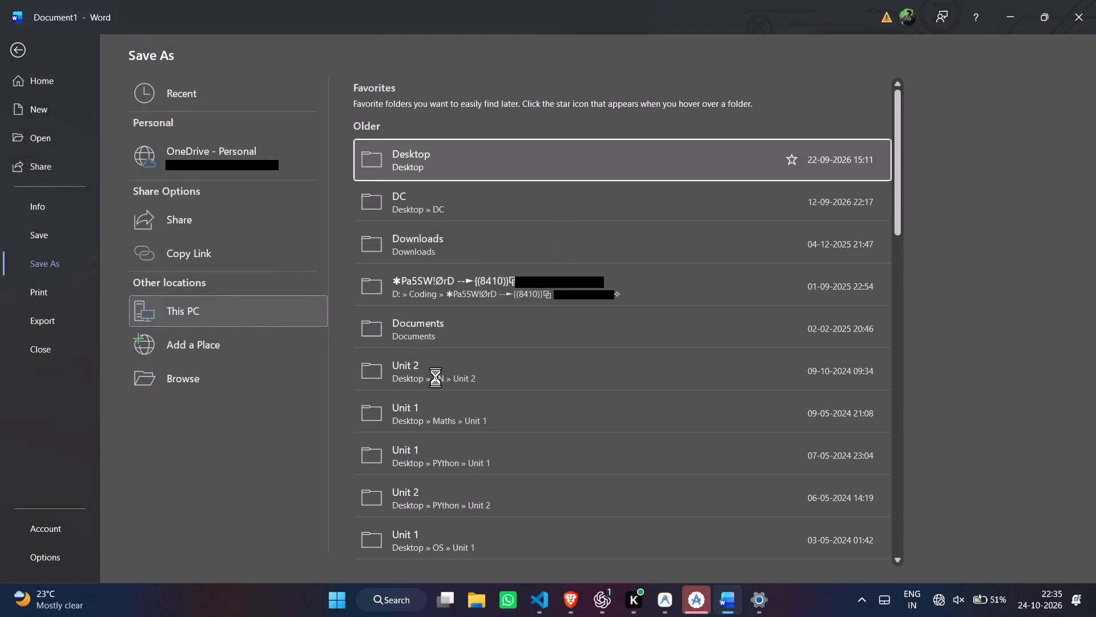
Look over the receipt and invoice layout in the published Doc1.pdf in Microsoft Edge.
scroll(608, 369, "down", 3)
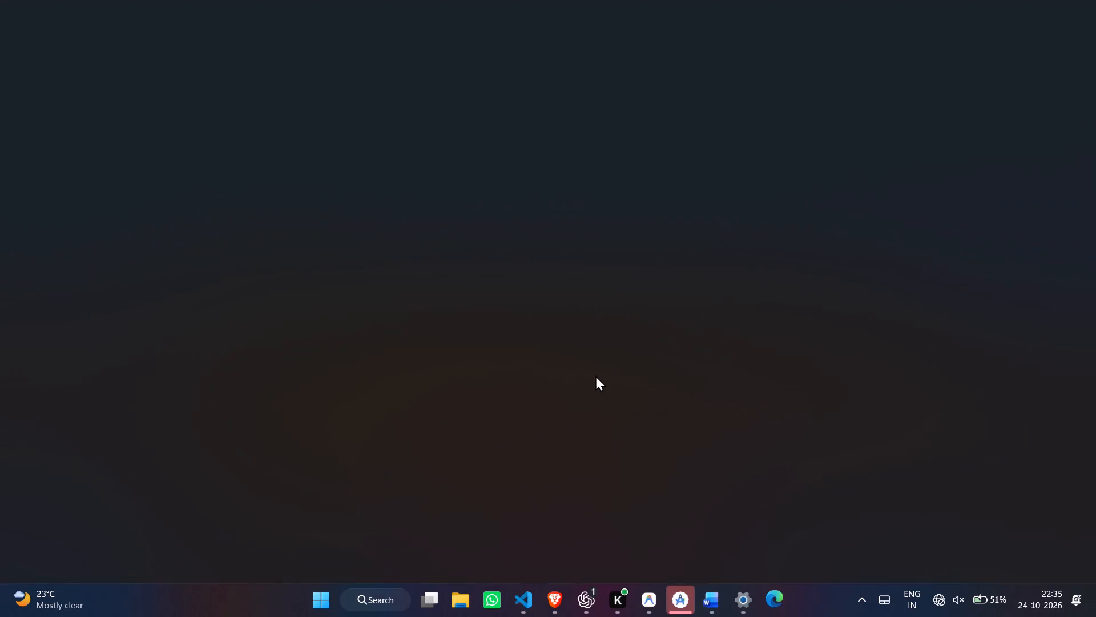
scroll(596, 379, "down", 5)
scroll(597, 385, "up", 5)
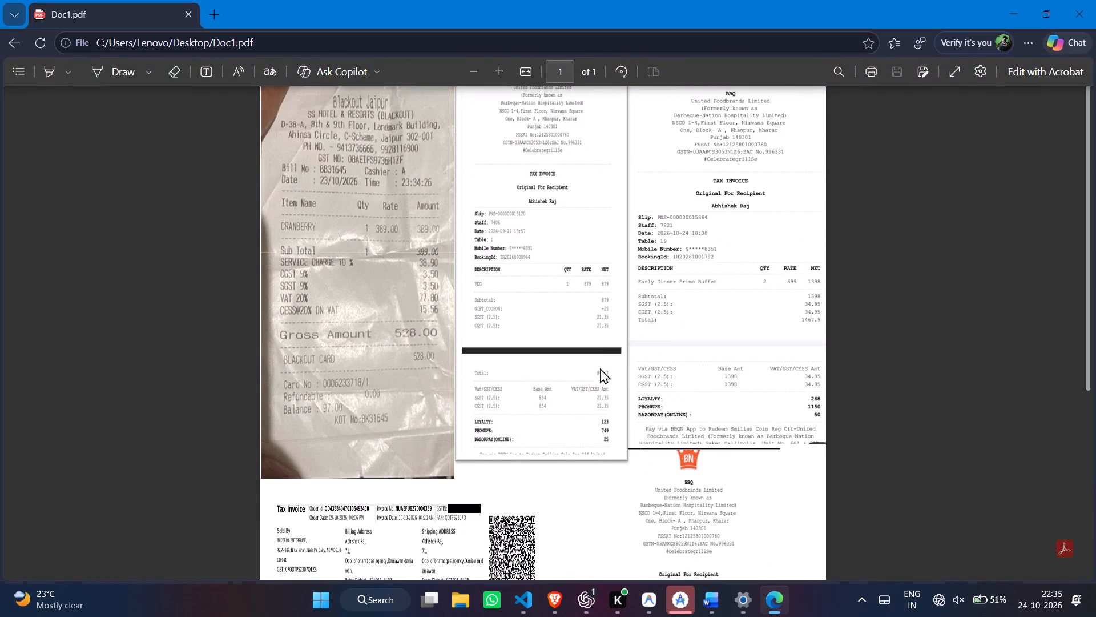
scroll(599, 368, "up", 6)
scroll(599, 368, "down", 4)
scroll(599, 368, "up", 4)
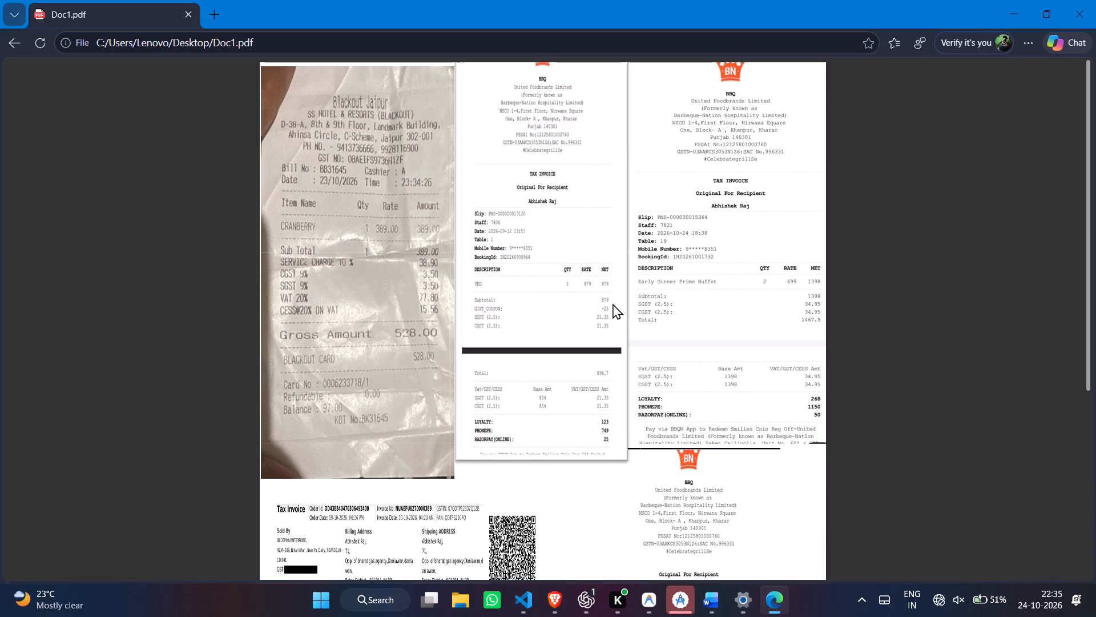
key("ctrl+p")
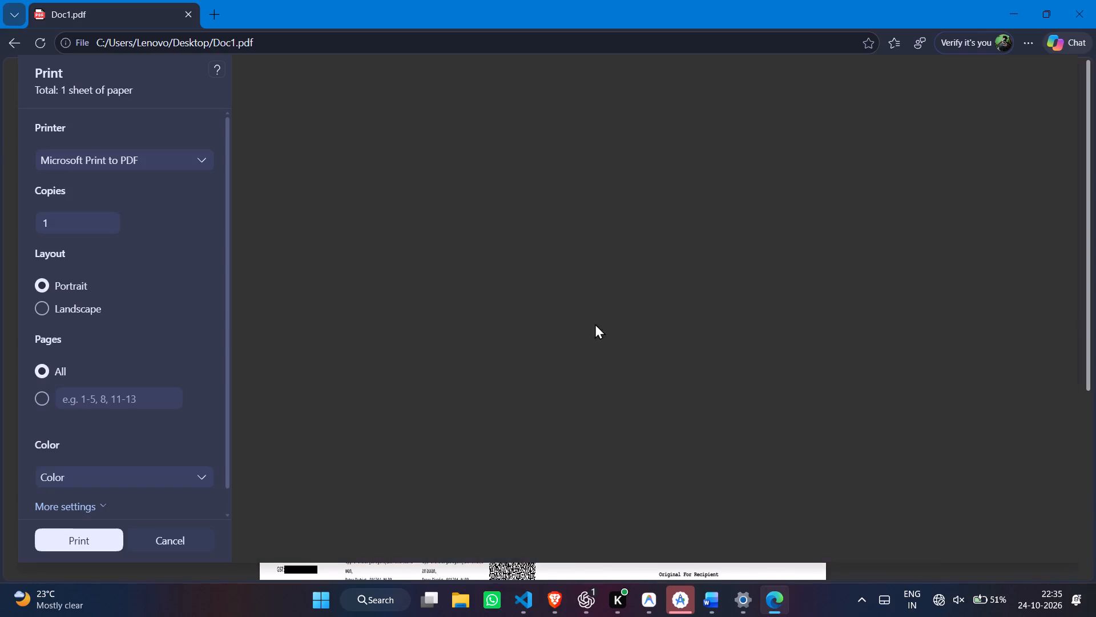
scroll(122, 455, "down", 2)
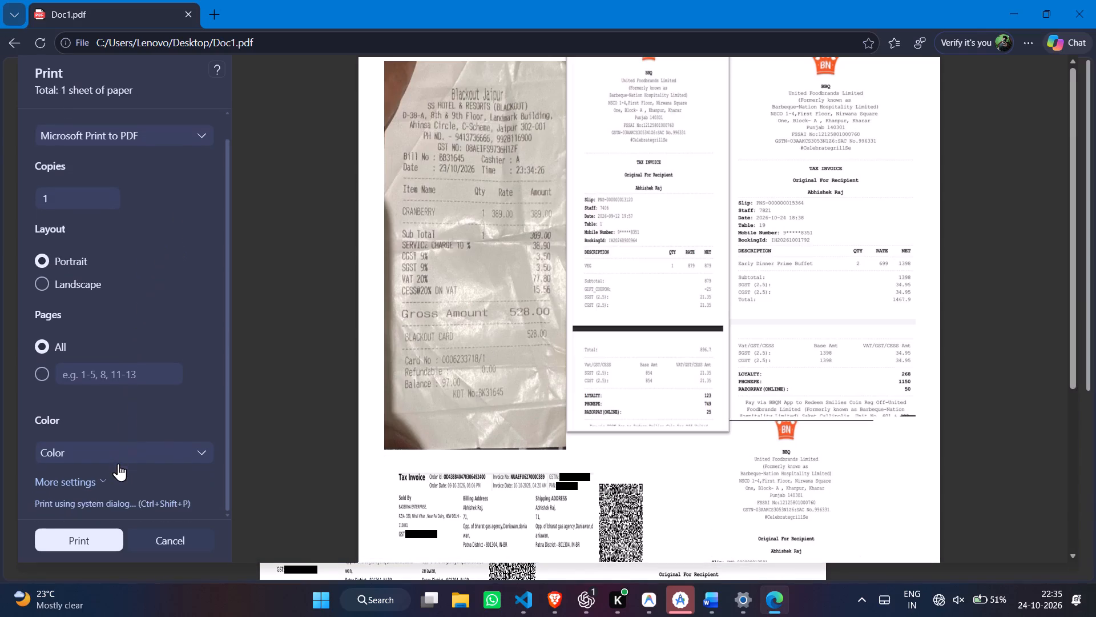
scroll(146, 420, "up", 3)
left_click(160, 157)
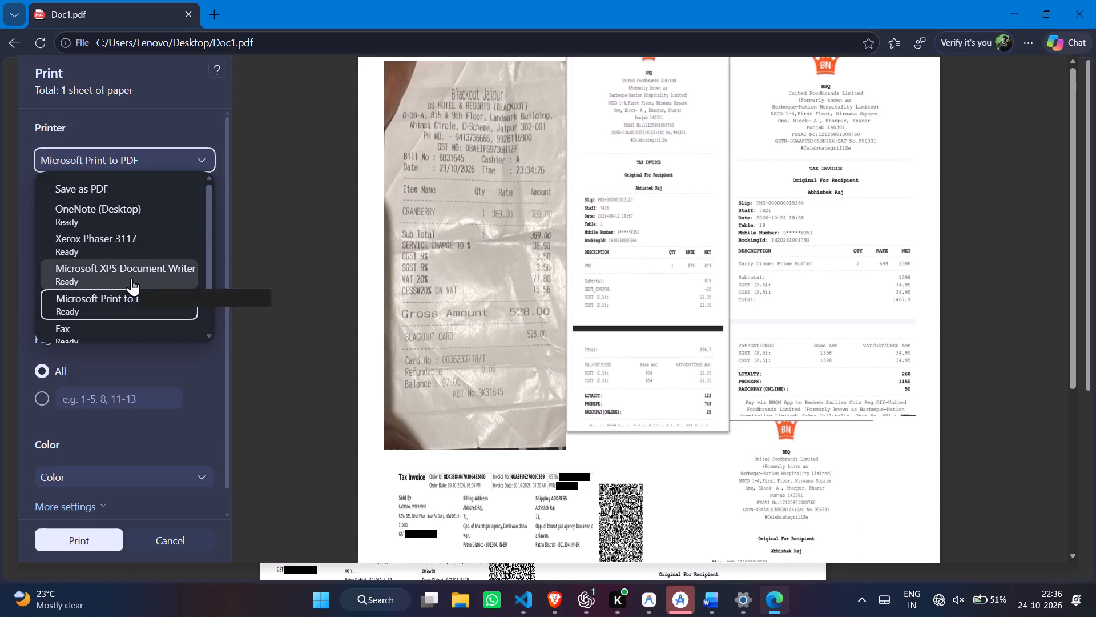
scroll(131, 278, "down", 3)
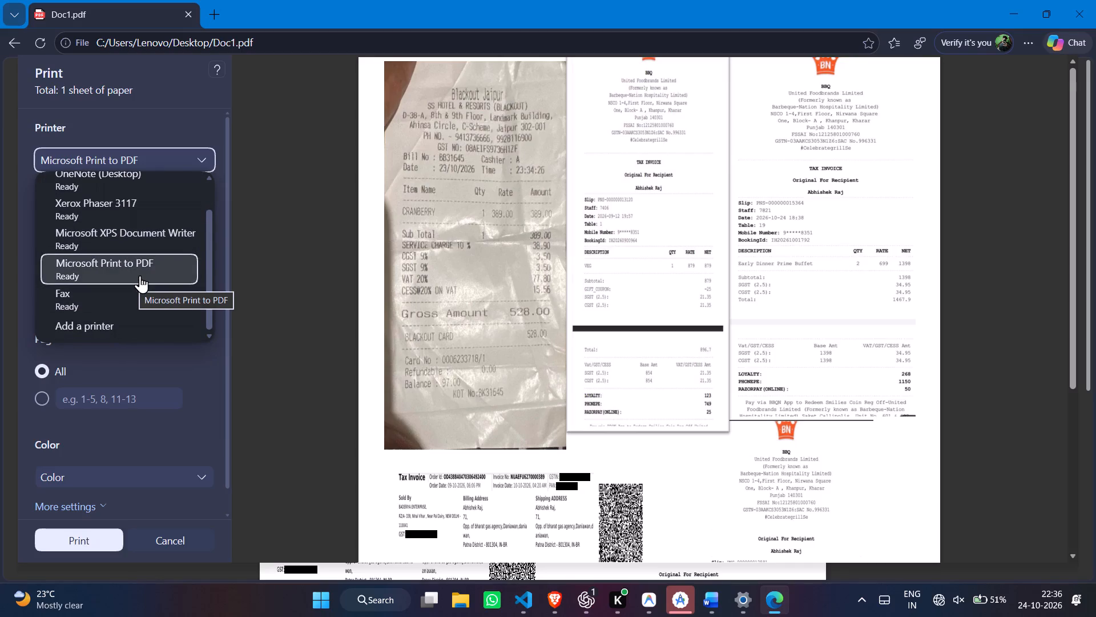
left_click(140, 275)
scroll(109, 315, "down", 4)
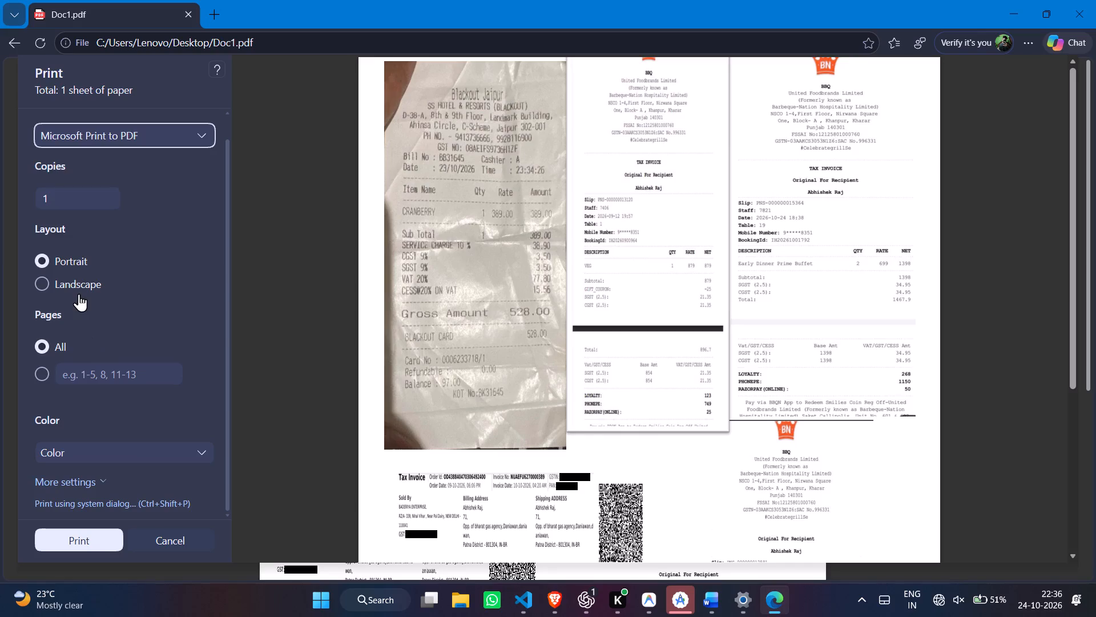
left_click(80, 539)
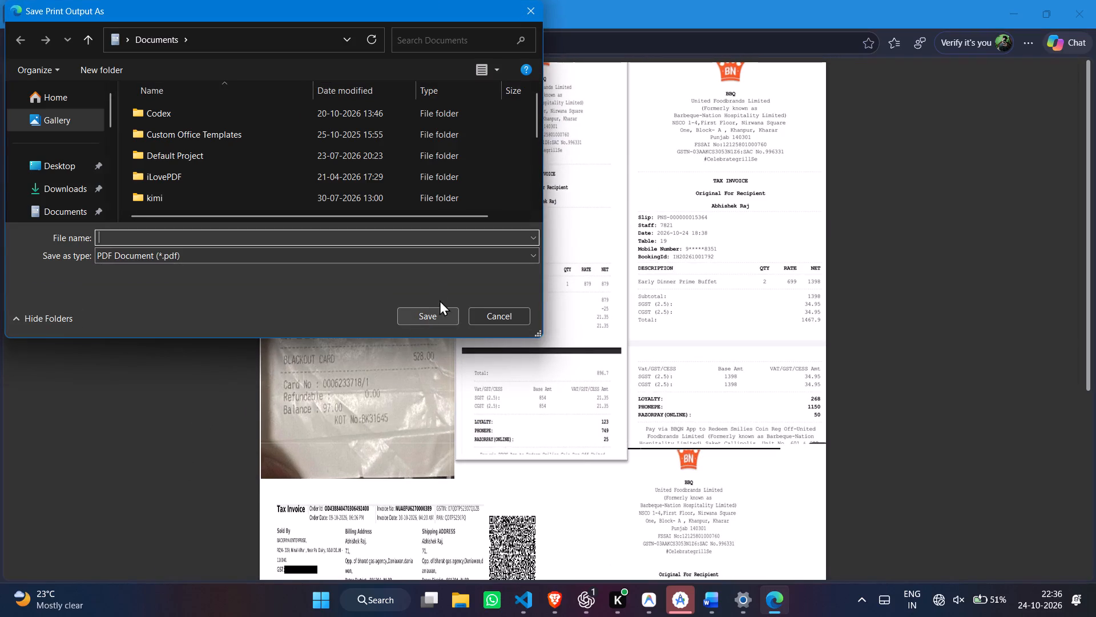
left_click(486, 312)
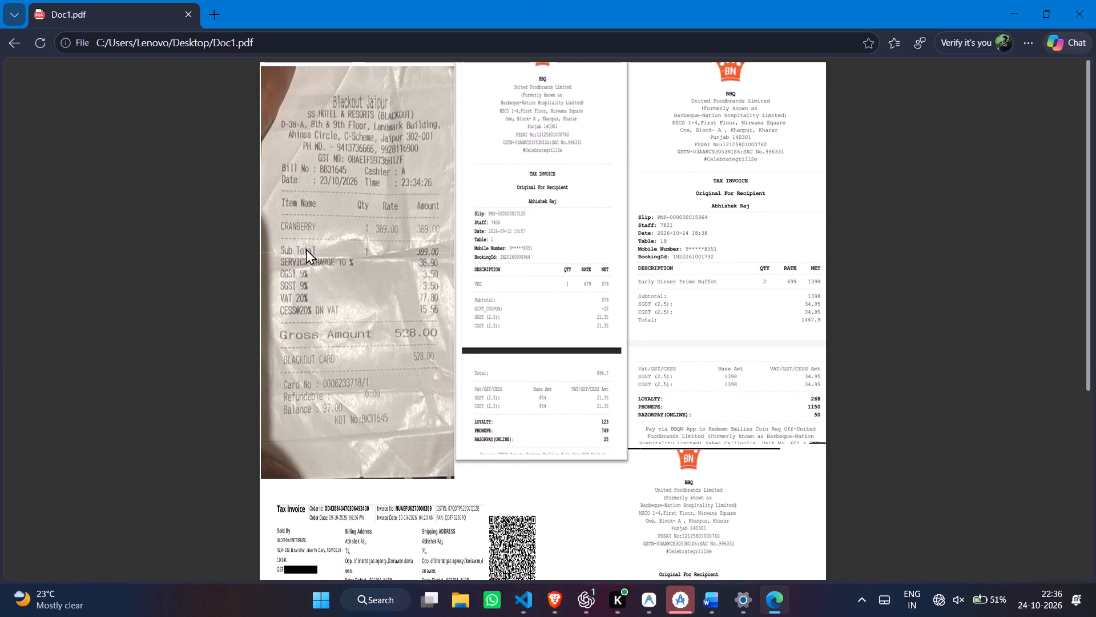
Start printing Doc1.pdf with 1 copy and choose to add a printer, bringing up the Windows printer settings.
key("ctrl+p")
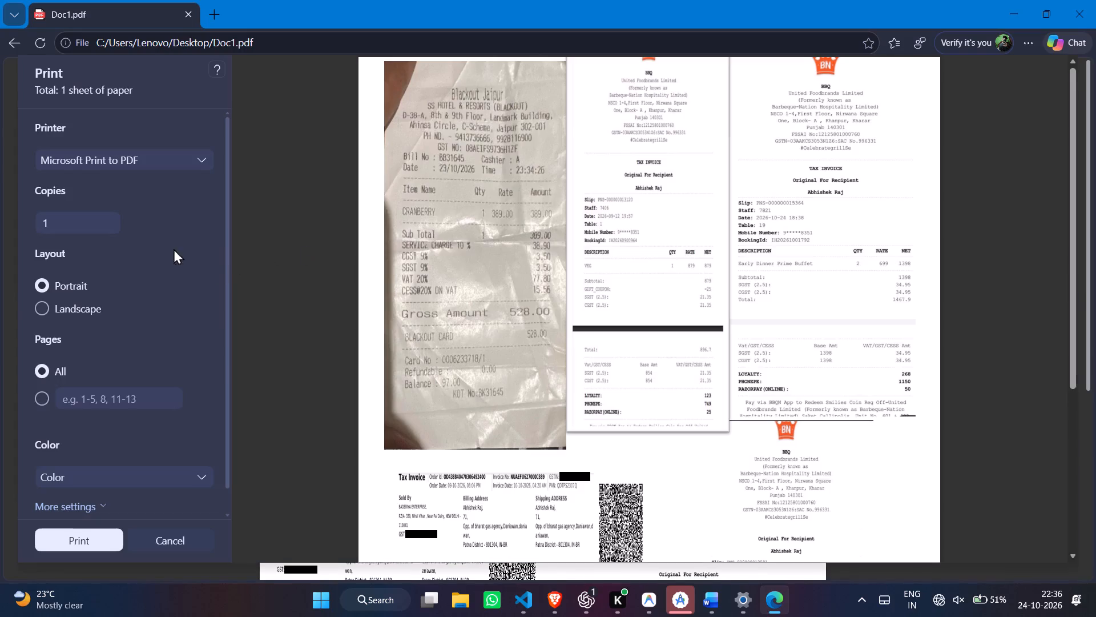
left_click(131, 161)
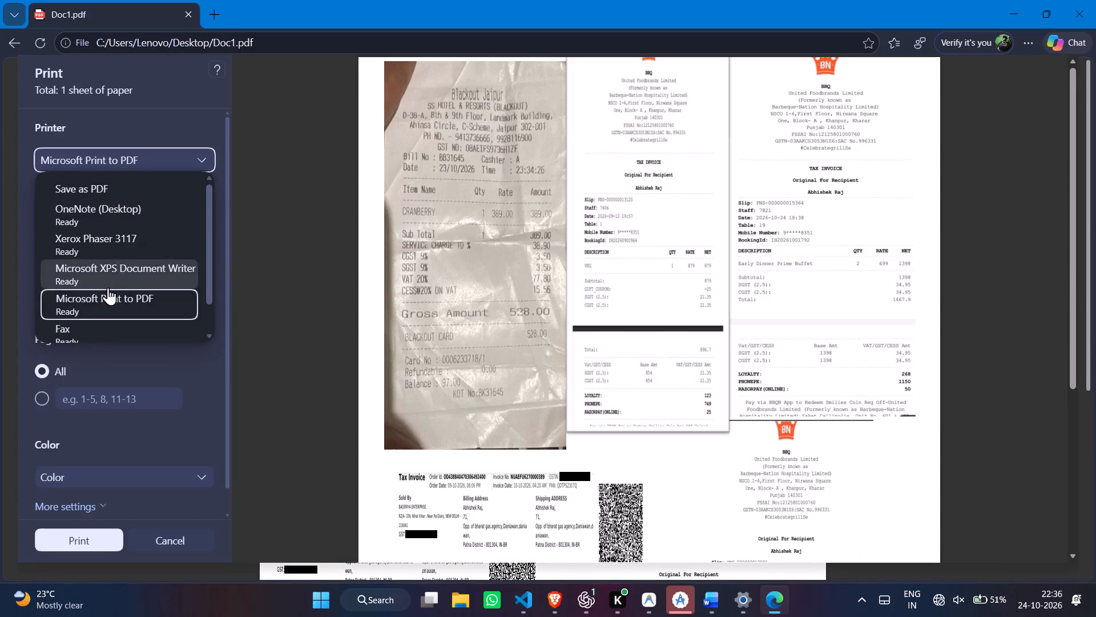
scroll(108, 287, "down", 2)
left_click(97, 325)
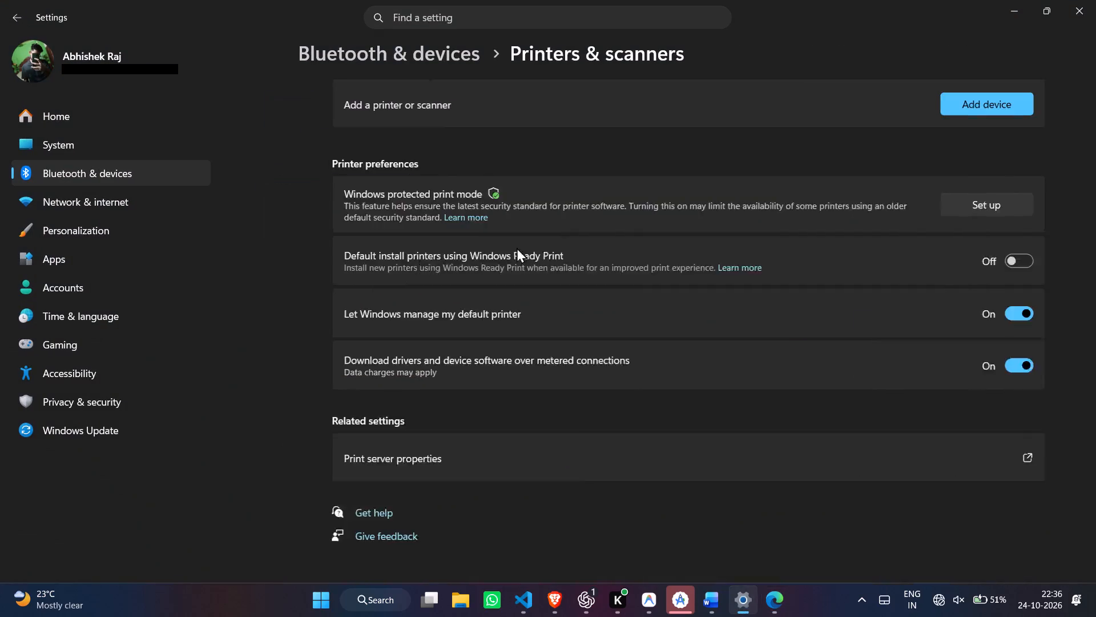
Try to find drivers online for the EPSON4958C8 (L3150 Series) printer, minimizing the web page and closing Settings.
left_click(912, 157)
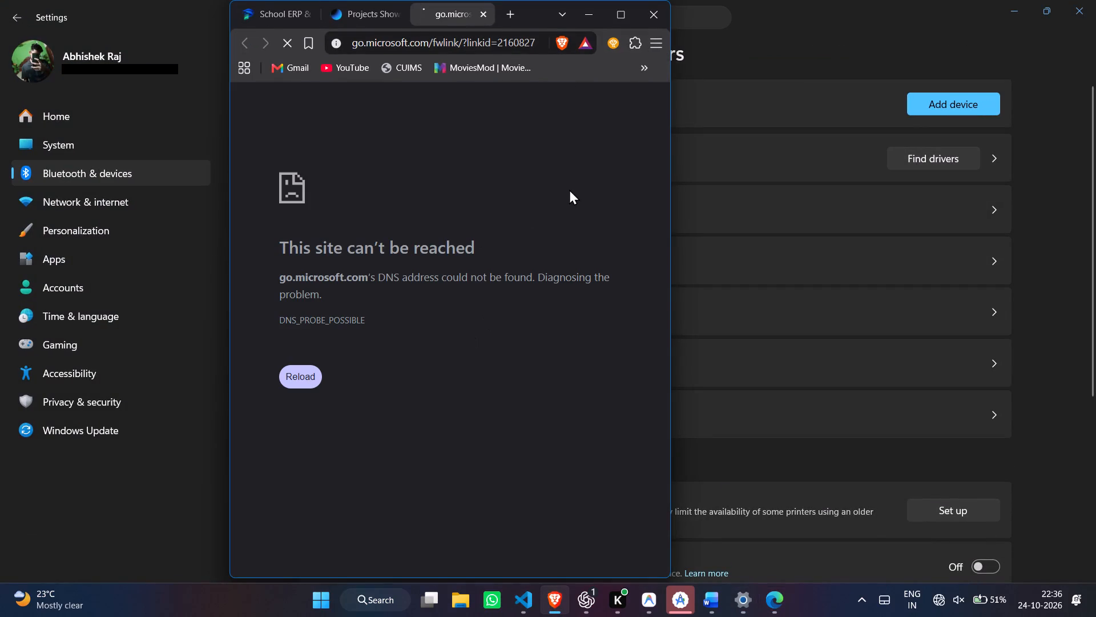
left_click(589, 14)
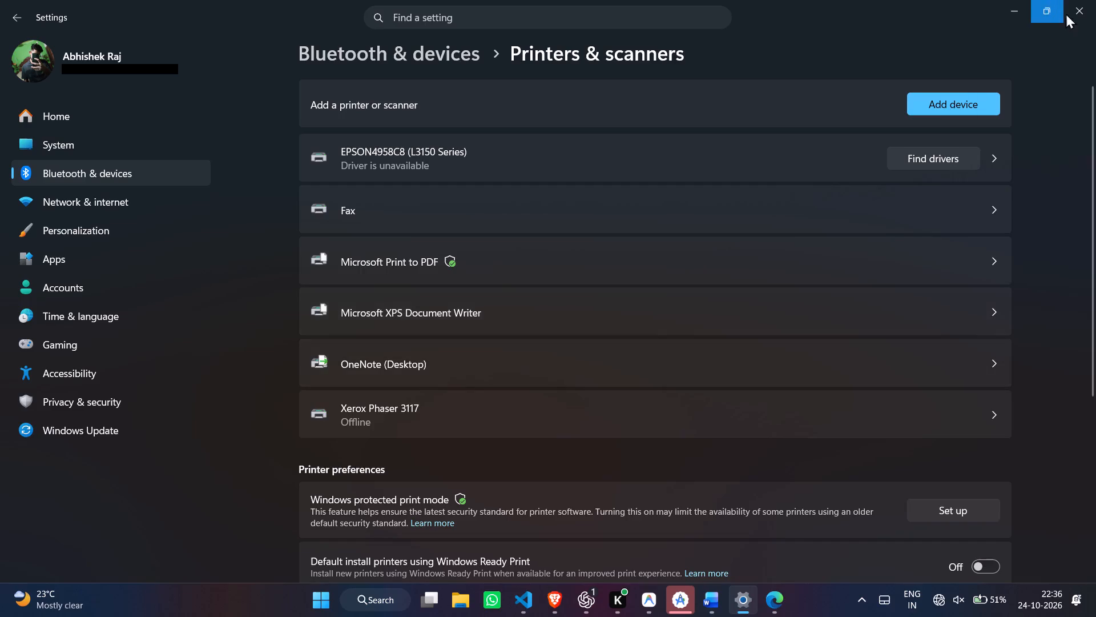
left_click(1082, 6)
Minimize the Doc1.pdf window in Microsoft Edge and return to the Word document.
left_click(263, 371)
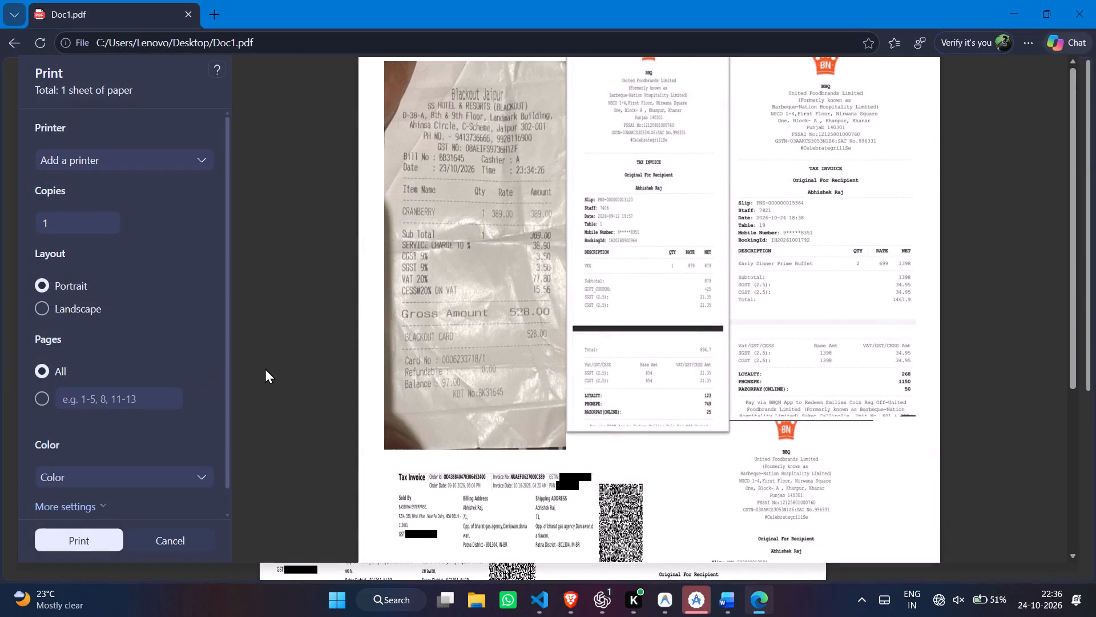
left_click(1001, 5)
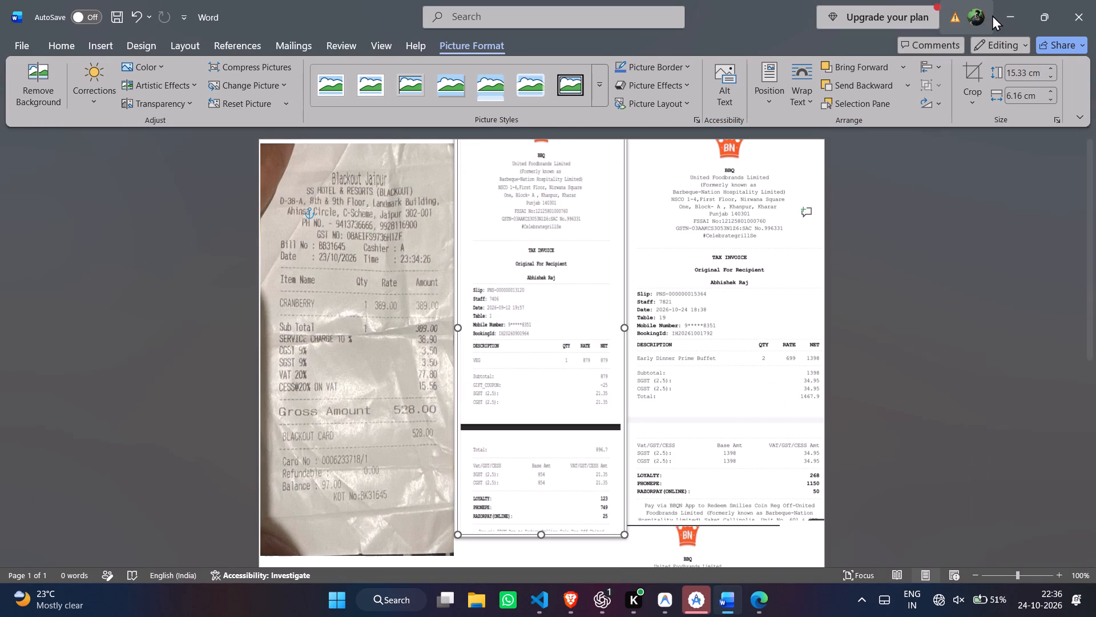
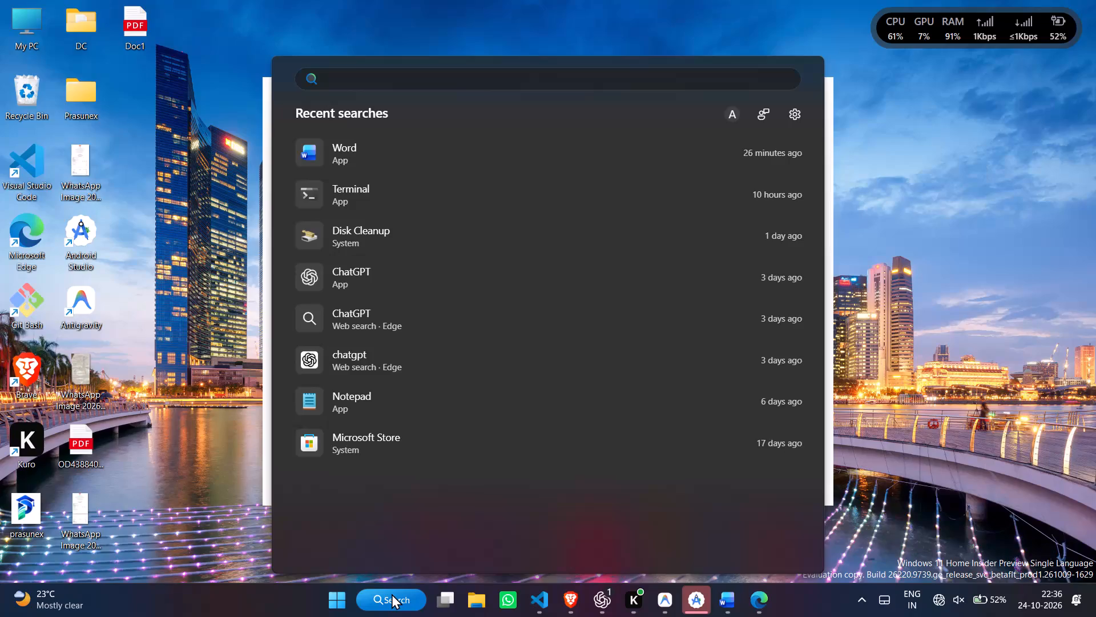
Search Windows for "eps" and open the Epson Print and Scan app.
type("ep")
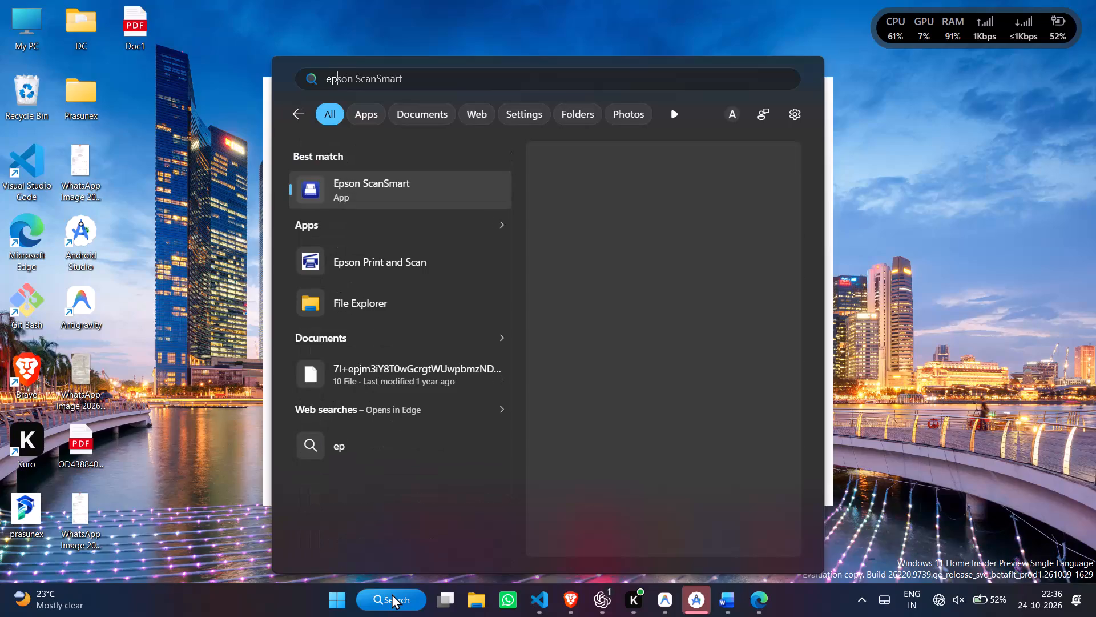
key("s")
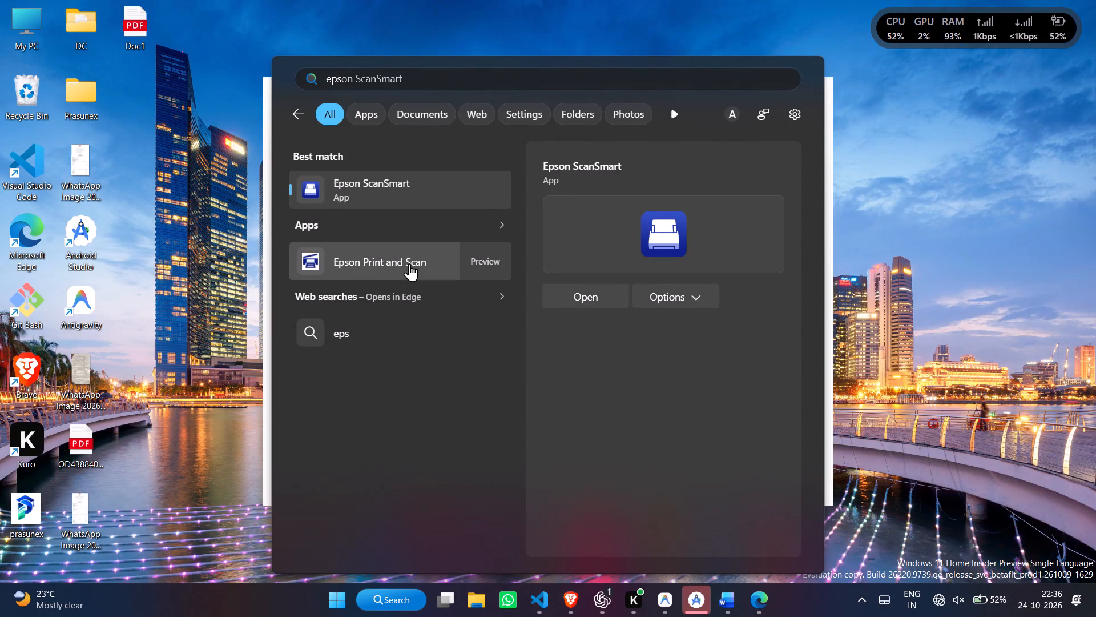
left_click(409, 263)
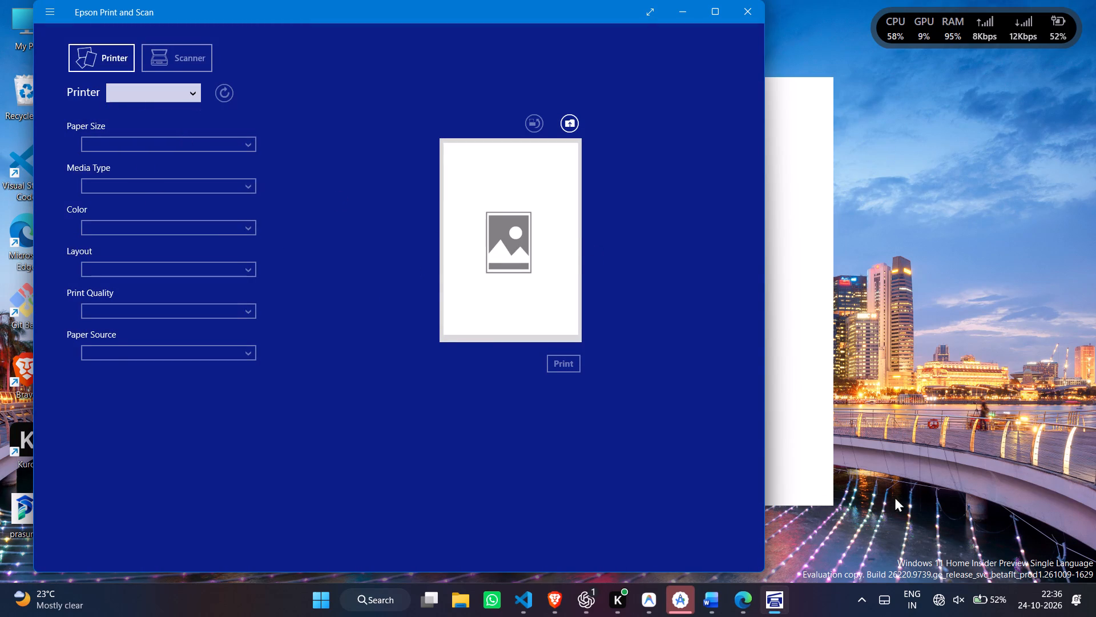
Check the network connection status in the Windows quick settings.
left_click(962, 615)
left_click(960, 600)
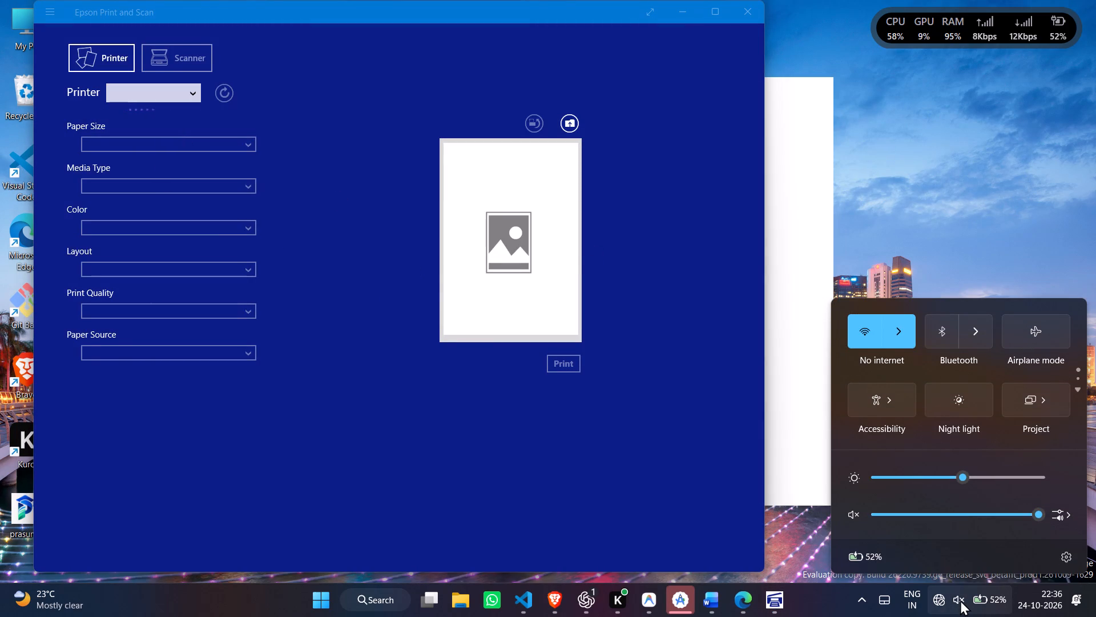
Select the L3150 Series as the printer.
left_click(183, 95)
left_click(150, 98)
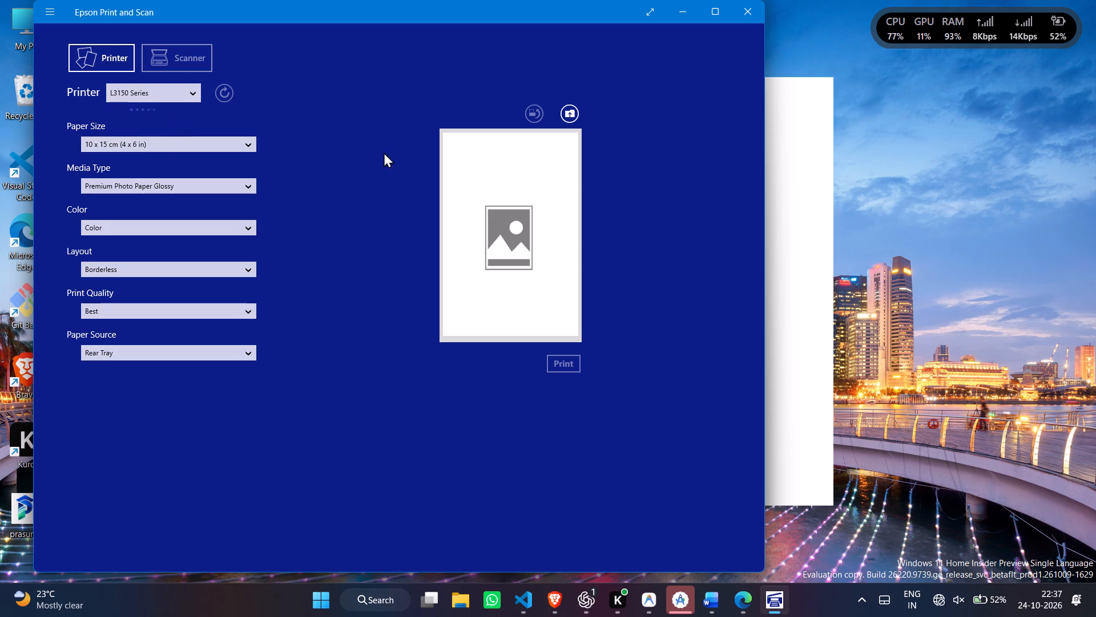
Examine the Screenshots and Desktop folders for a file to print and check the printer choices, closing the file picker without opening anything.
left_click(573, 118)
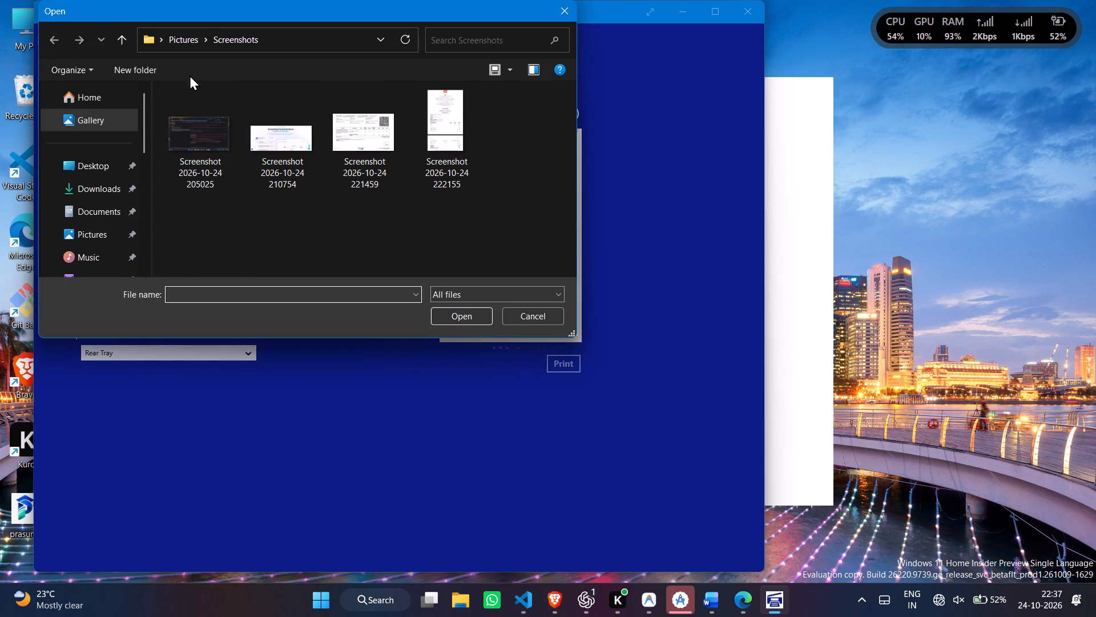
left_click(94, 160)
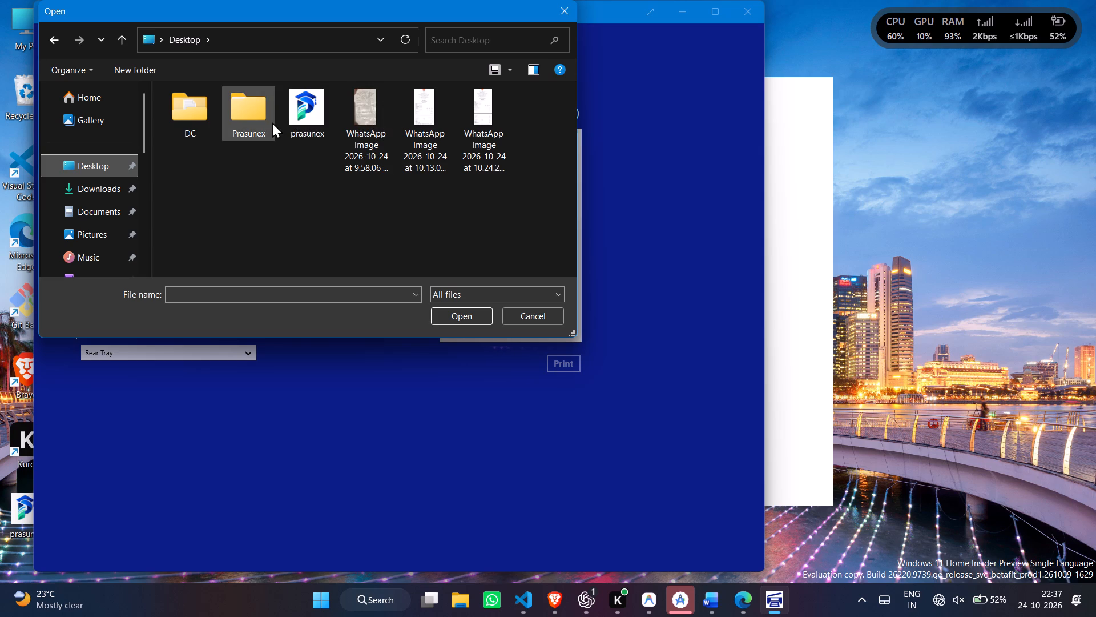
left_click(533, 312)
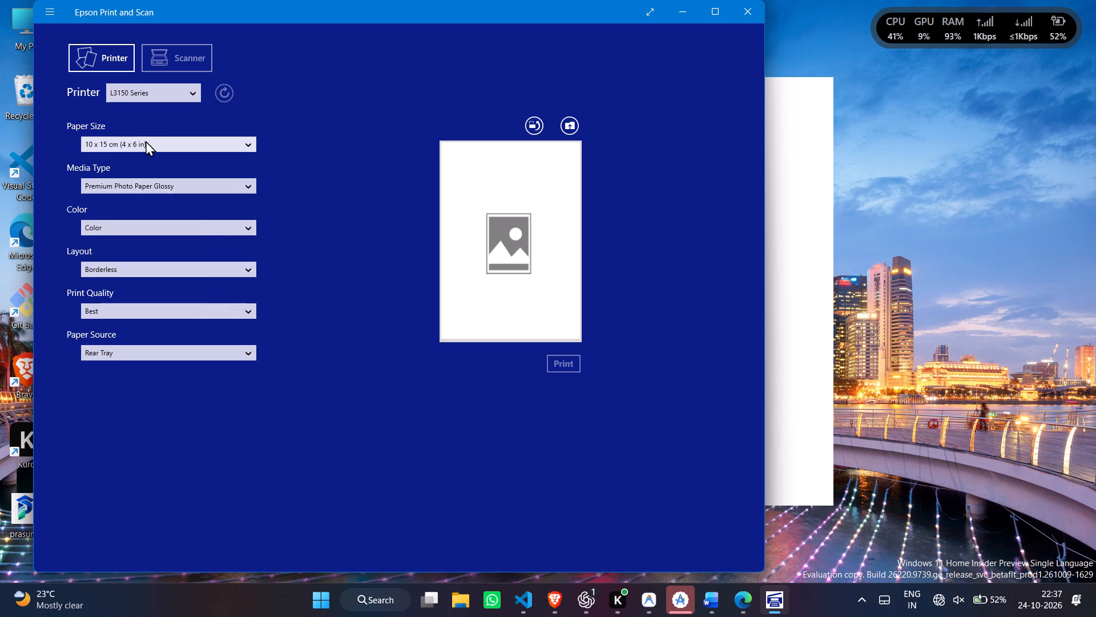
left_click(162, 92)
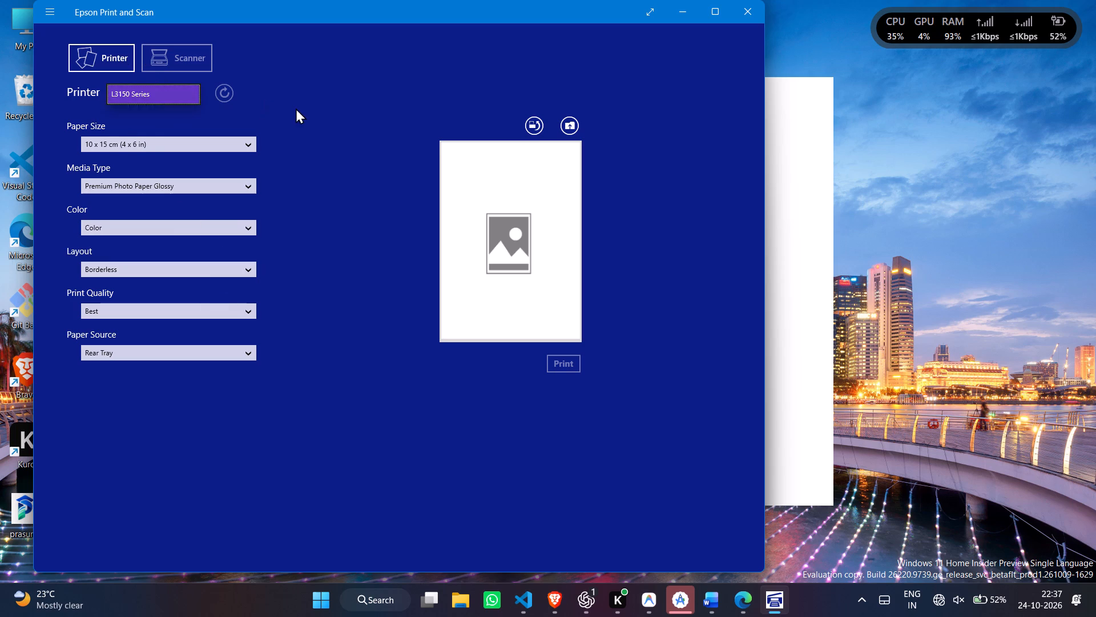
left_click(296, 108)
left_click(531, 231)
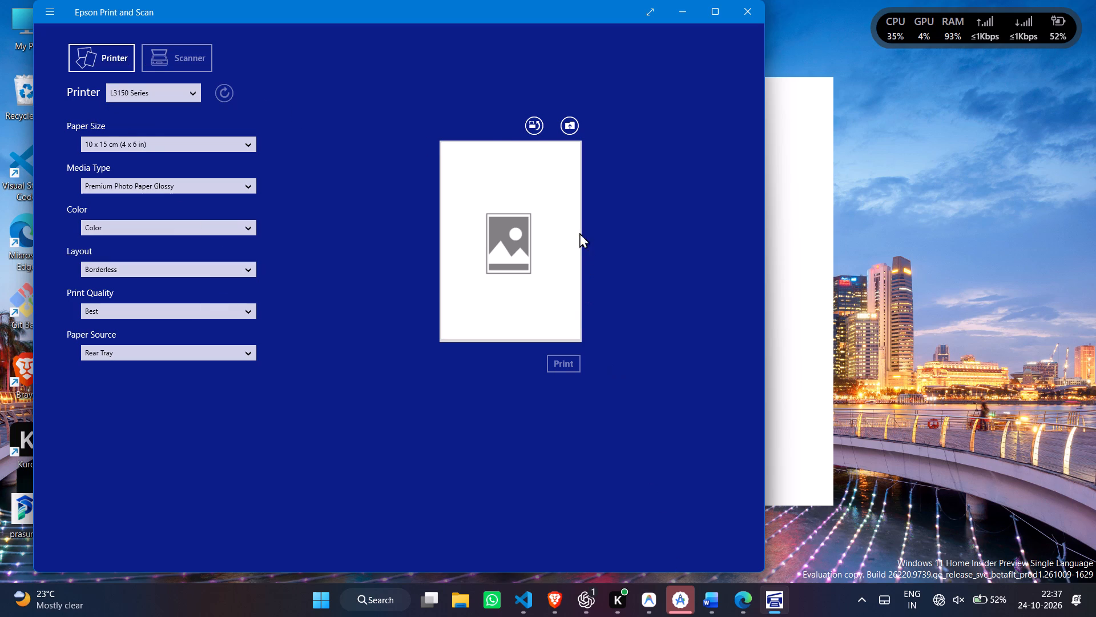
left_click(571, 123)
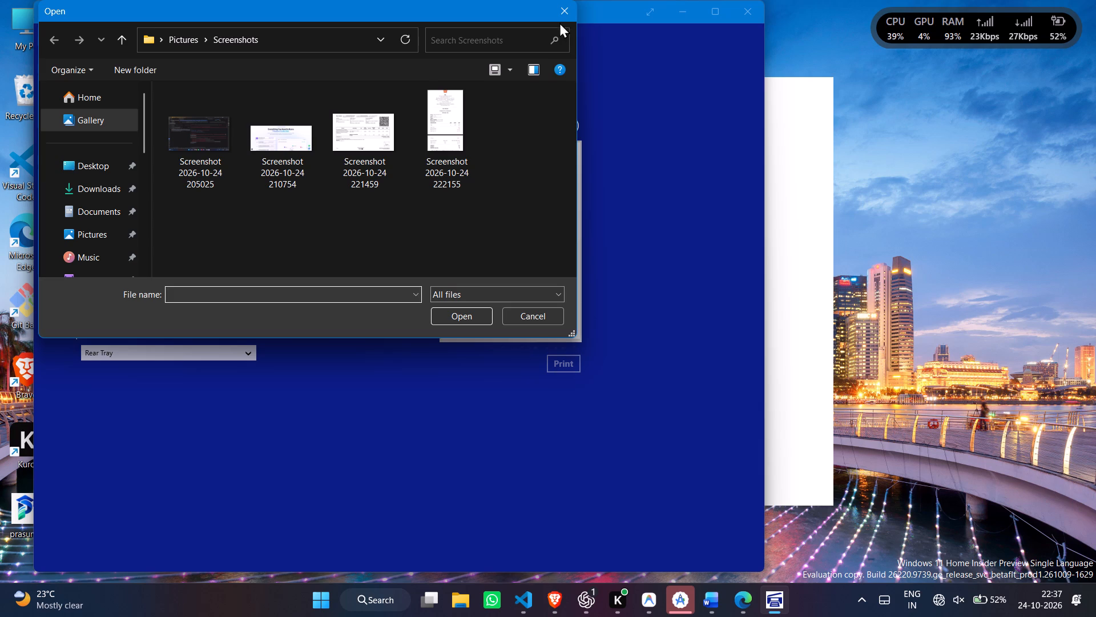
left_click(557, 14)
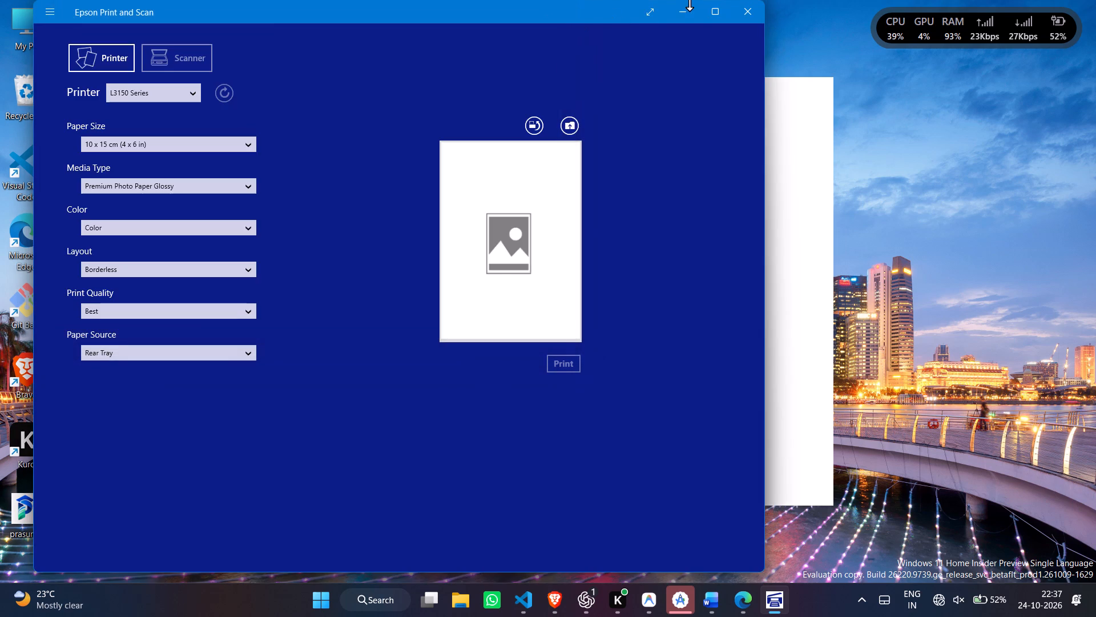
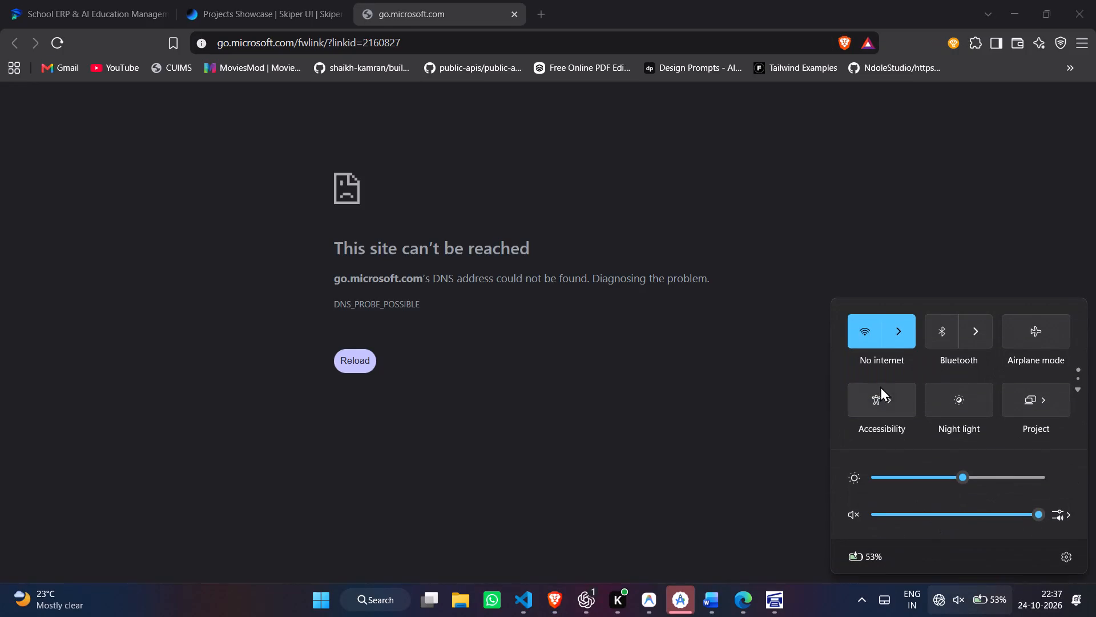
Disconnect from the DIRECT-9E-EPSON-4958C8 Wi-Fi network and connect to Proxima Centauri instead.
left_click(897, 335)
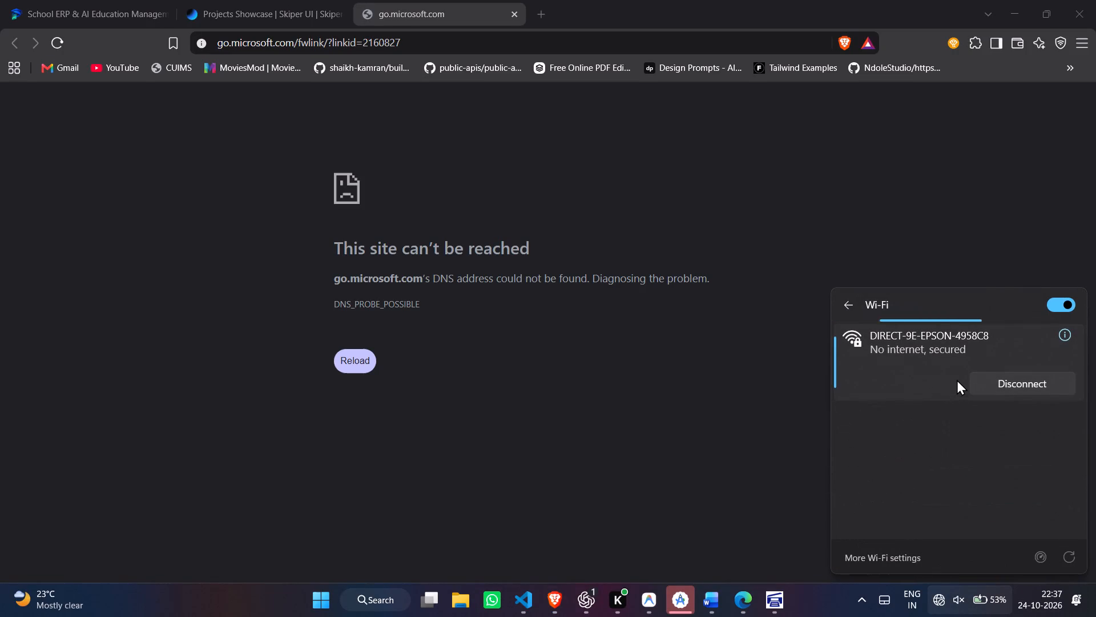
left_click(990, 381)
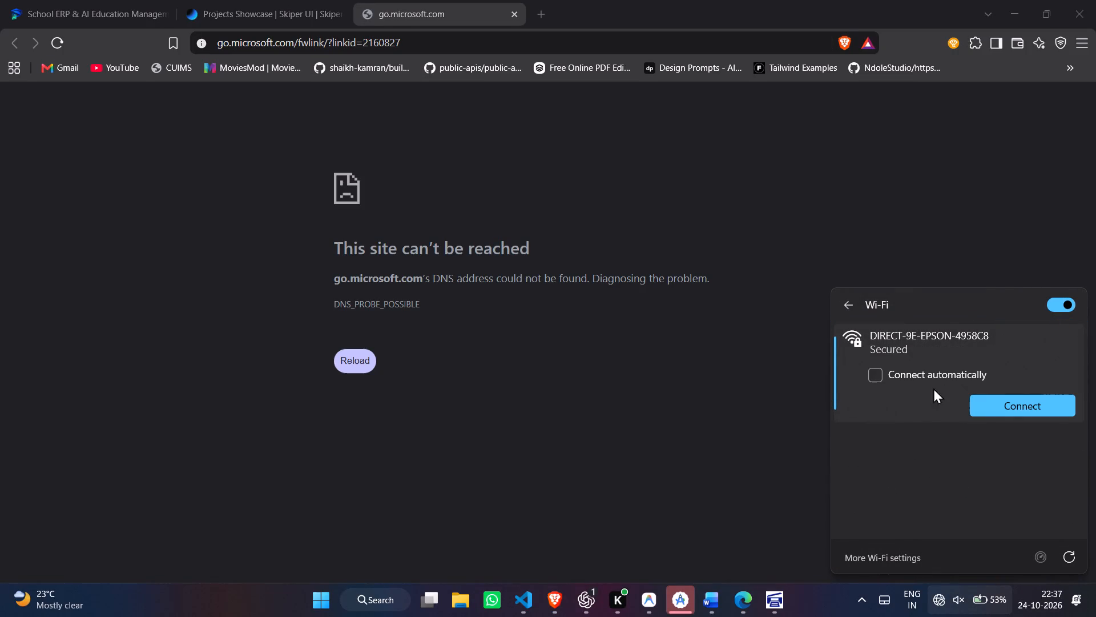
left_click(889, 350)
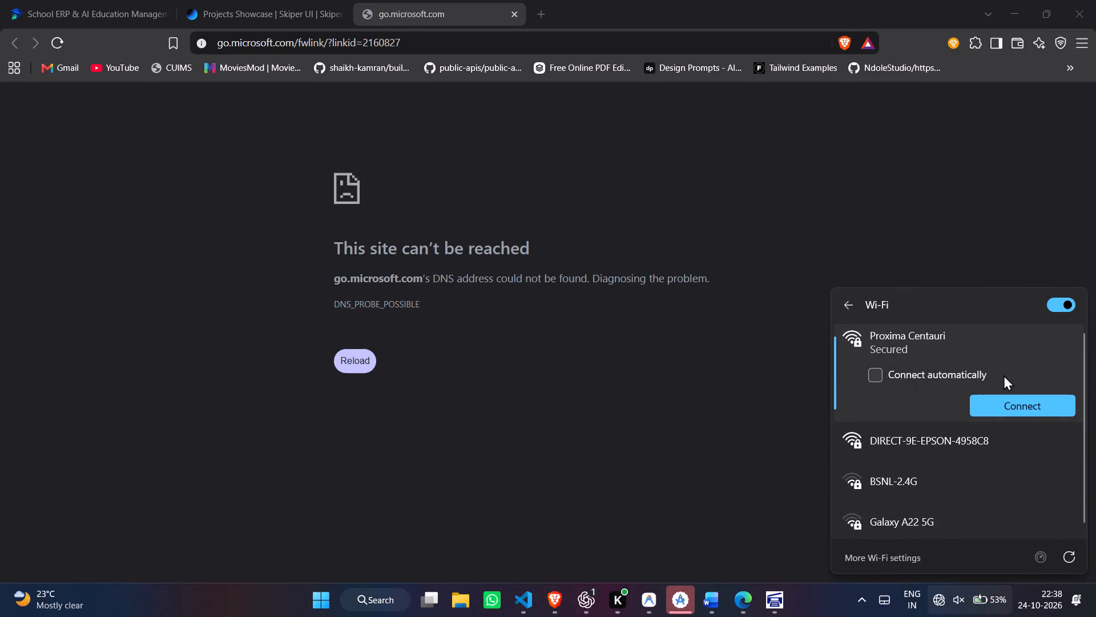
left_click(1023, 411)
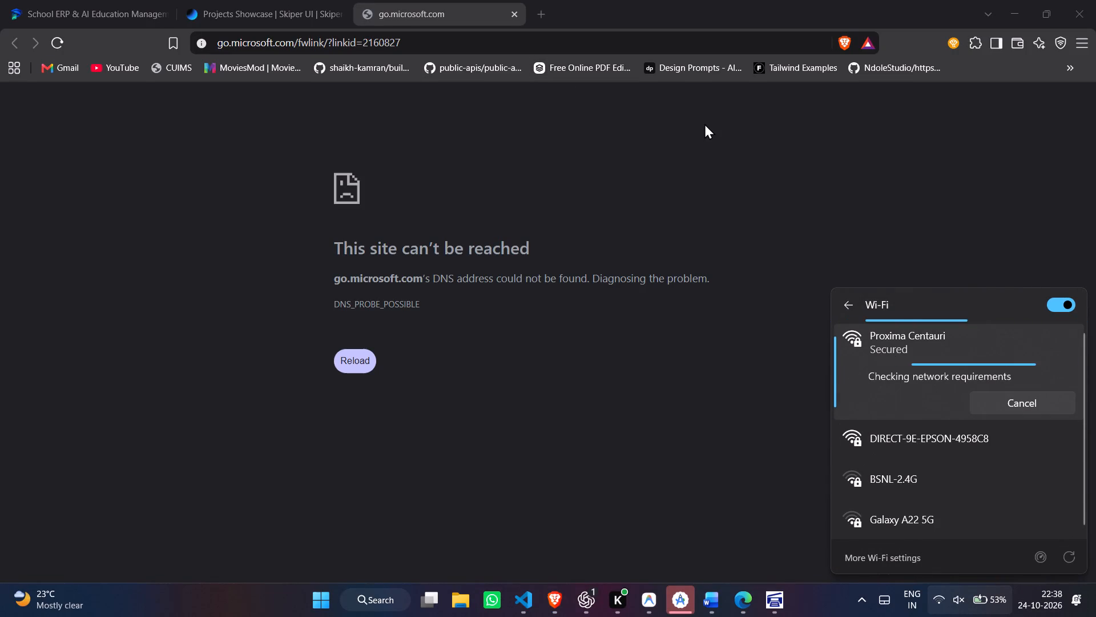
Open the bookmarked Free Online PDF Editor site, ihatepdf.cv, and bring up its tool search.
left_click(559, 69)
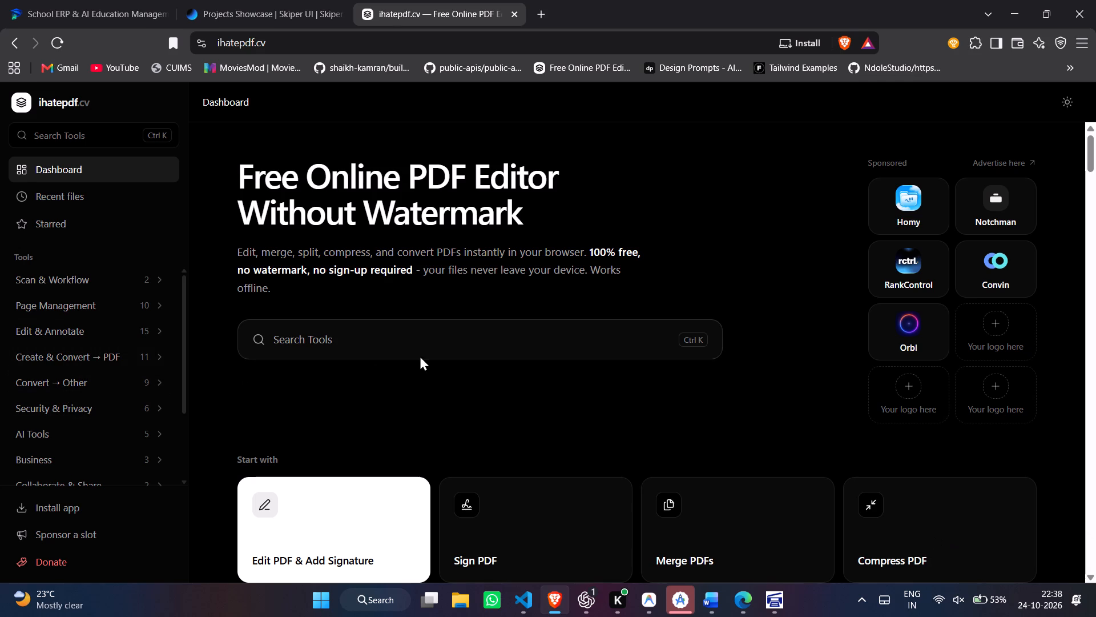
scroll(420, 355, "down", 1)
left_click(382, 158)
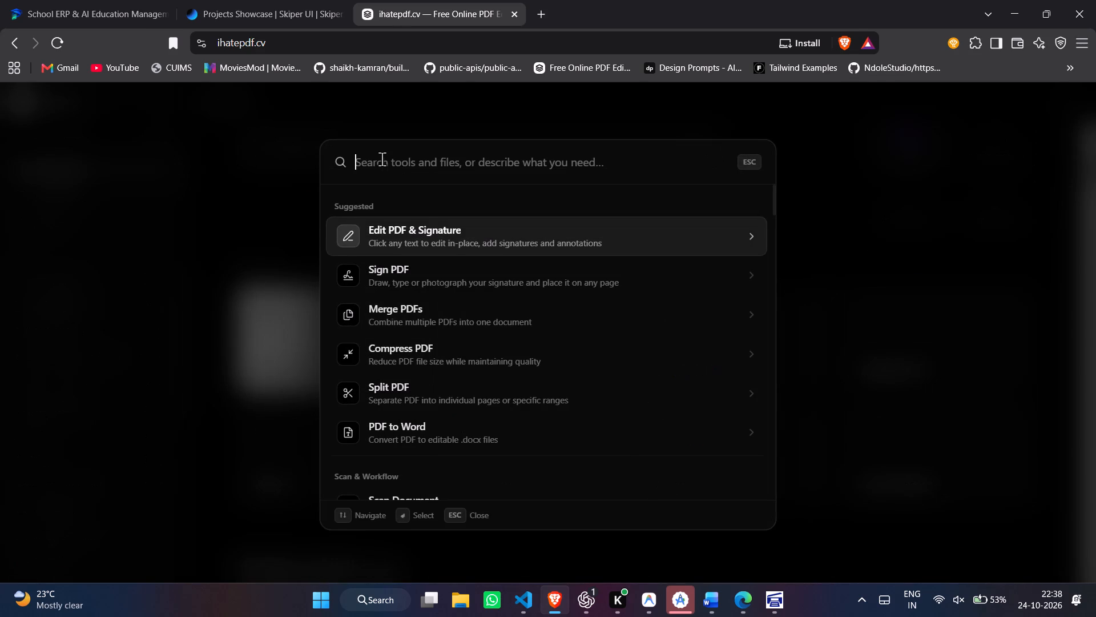
Search the ihatepdf.cv tools for "pdf to p" and open the PDF to JPG converter.
type("pdt t")
key("BackSpace")
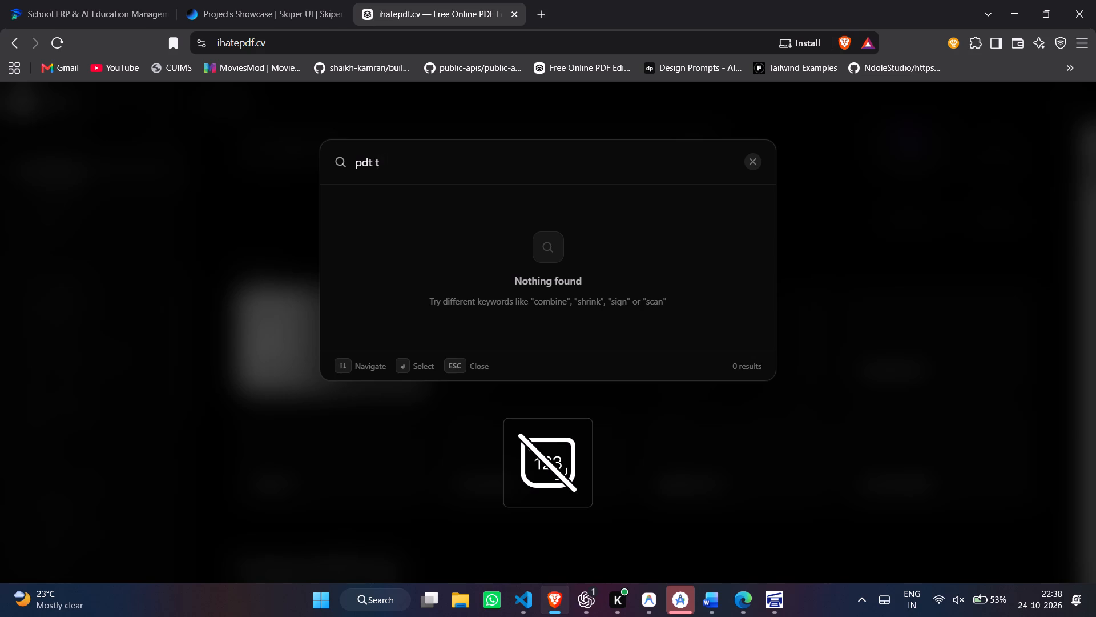
key("BackSpace")
key("BackSpace")
key("f")
key("space")
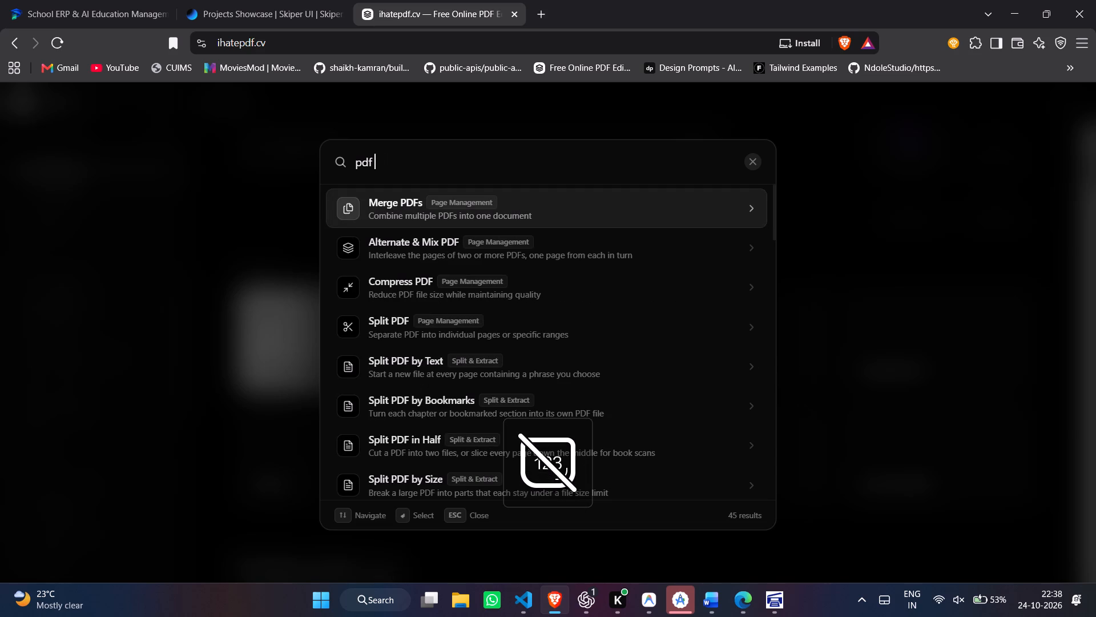
type("to")
key("space")
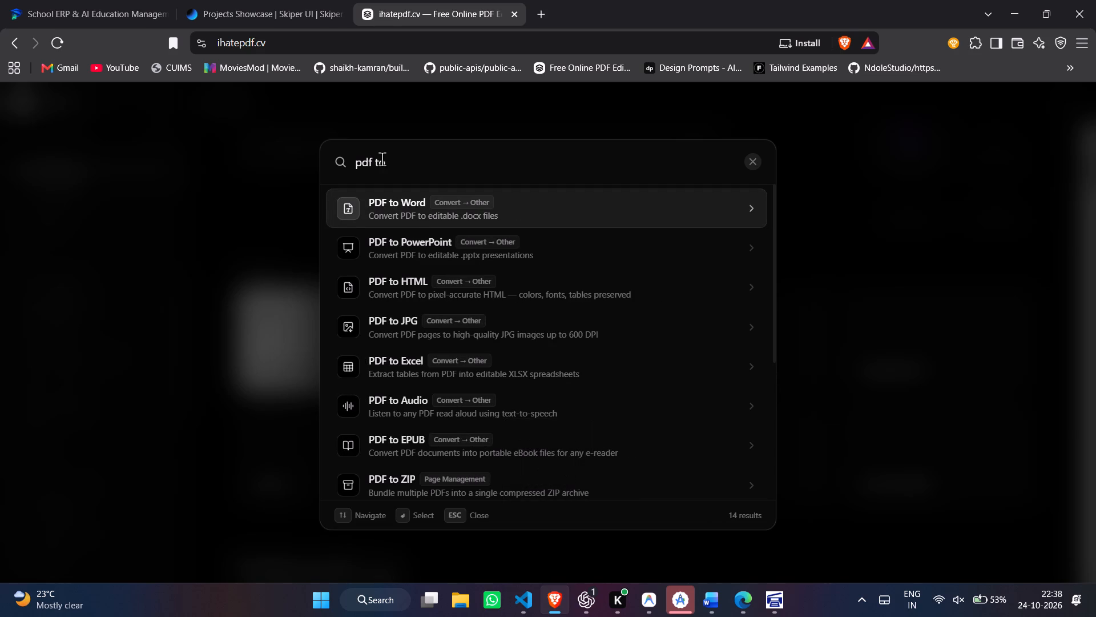
key("p")
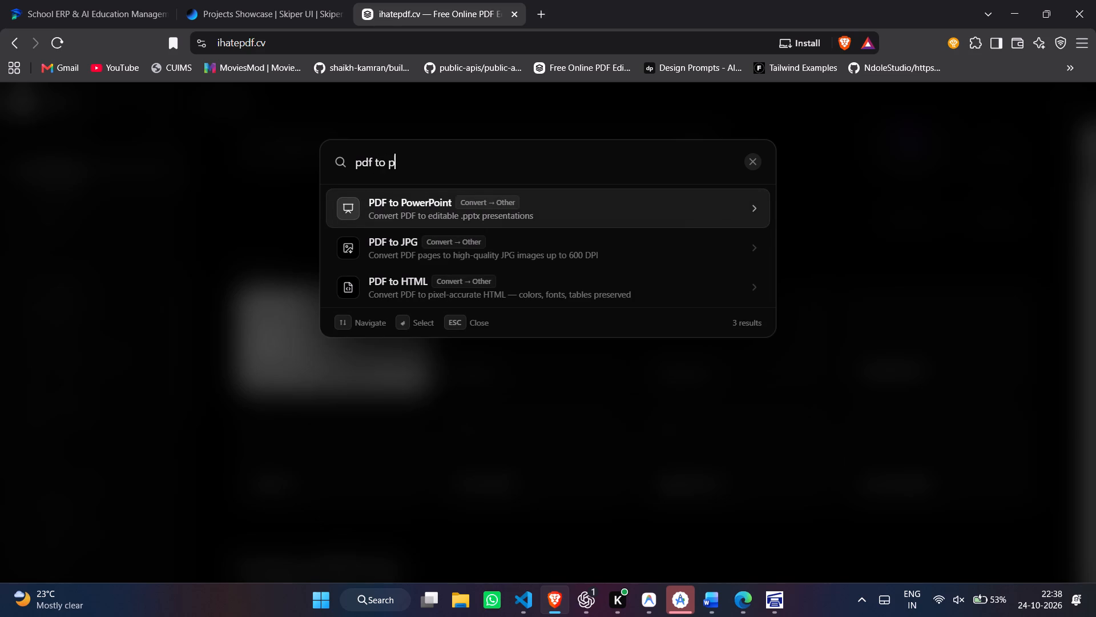
left_click(370, 241)
Load Doc1.pdf from the Desktop into the PDF to JPG converter.
left_click(618, 327)
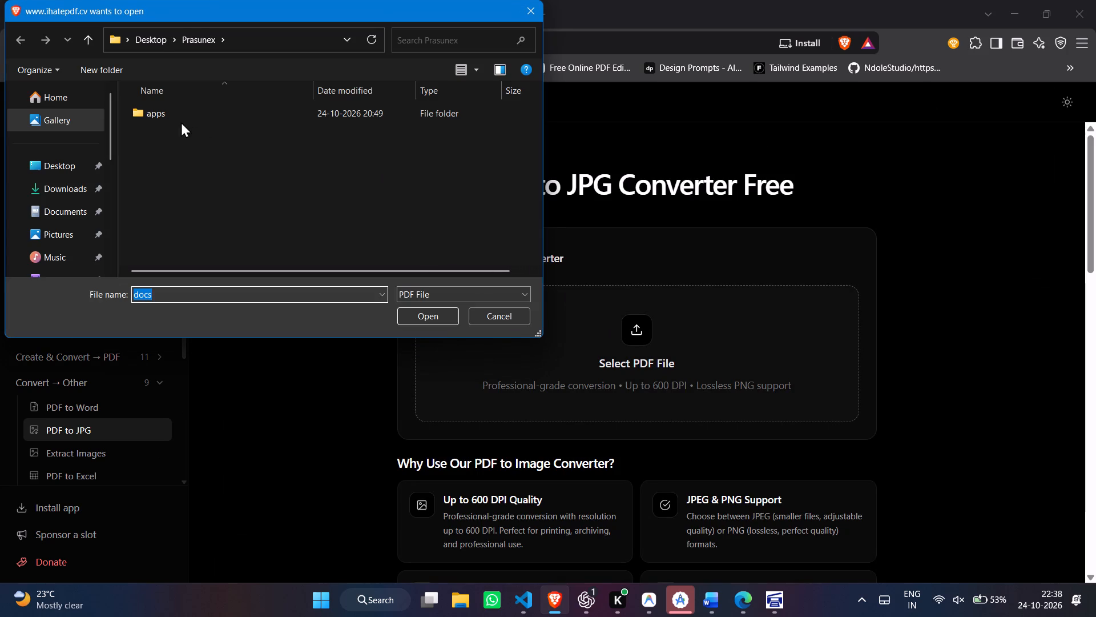
left_click(133, 38)
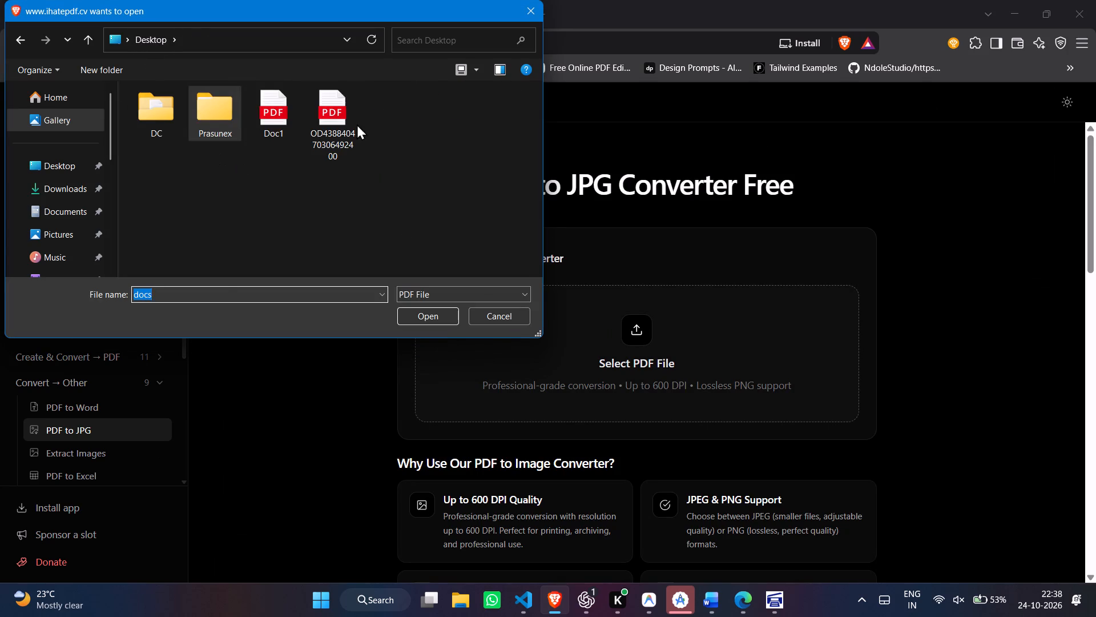
left_click(341, 119)
left_click(262, 115)
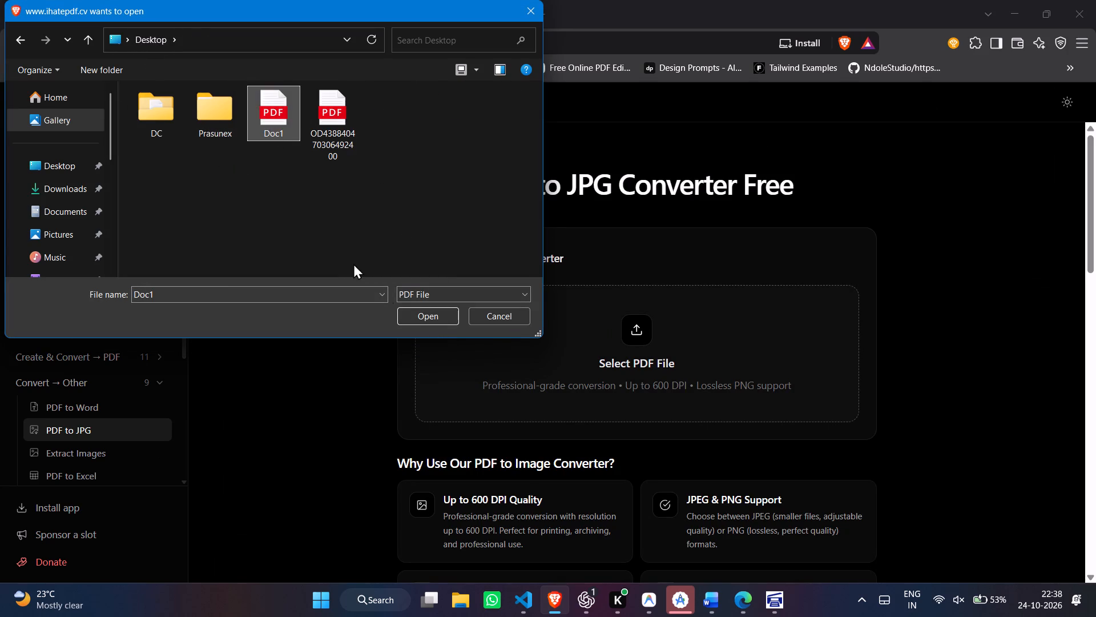
left_click(412, 311)
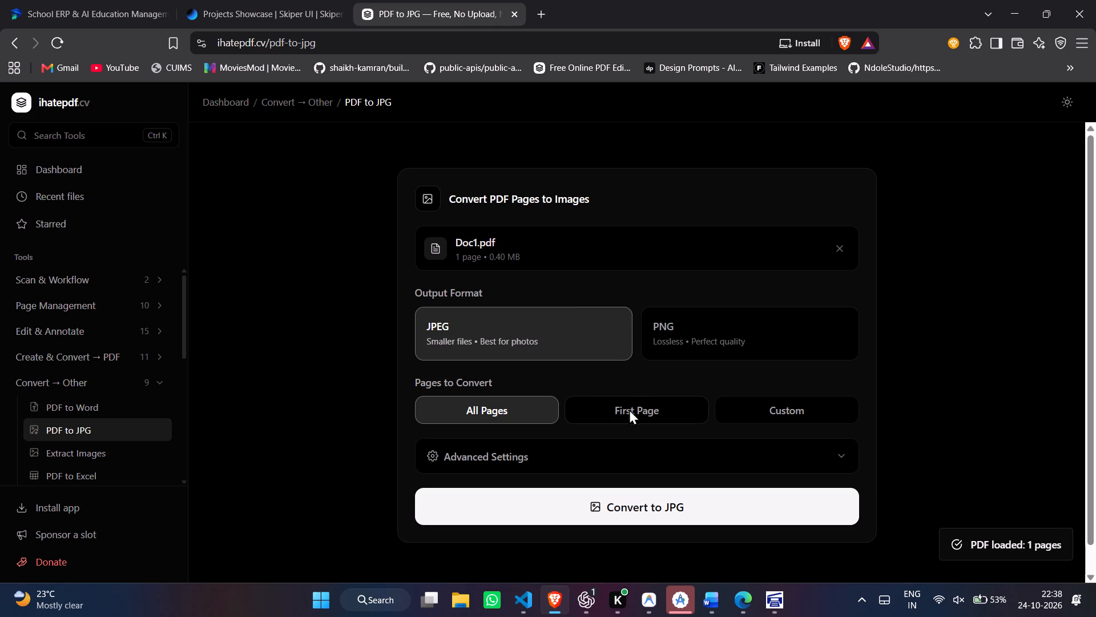
Convert all pages of Doc1.pdf to JPEG and save the image to the Desktop as Doc1_page_1.
scroll(641, 396, "down", 3)
left_click(636, 476)
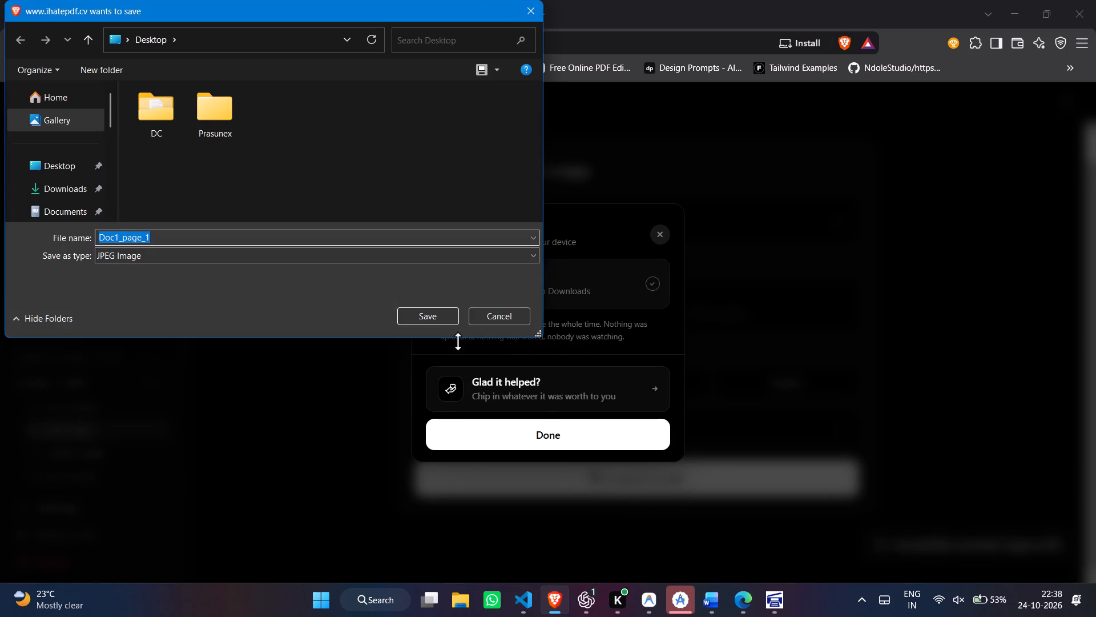
left_click(438, 317)
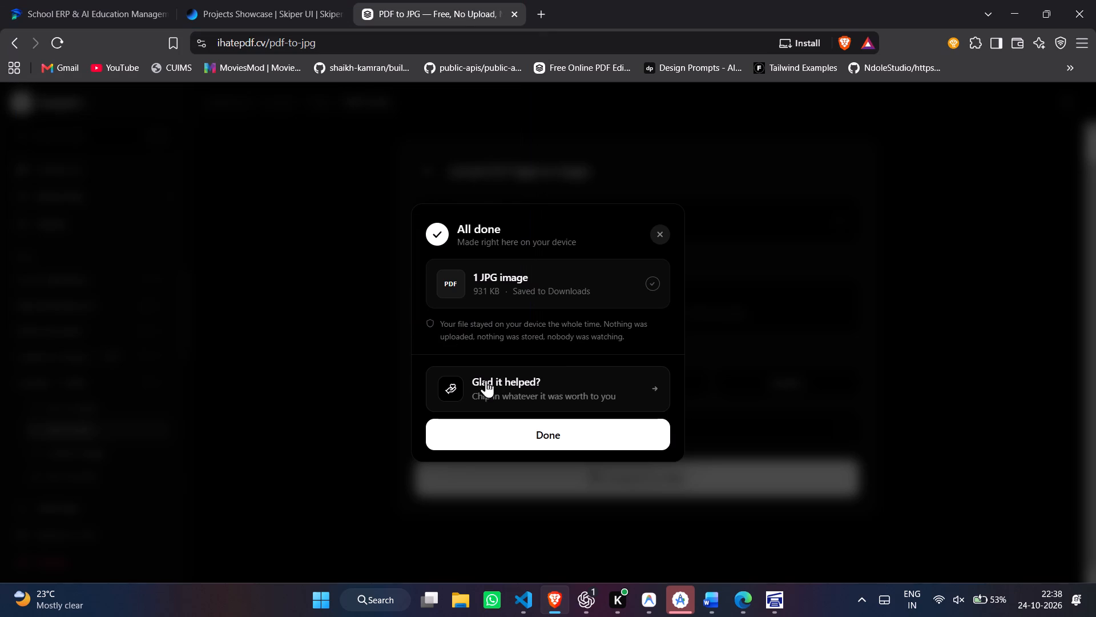
left_click(553, 435)
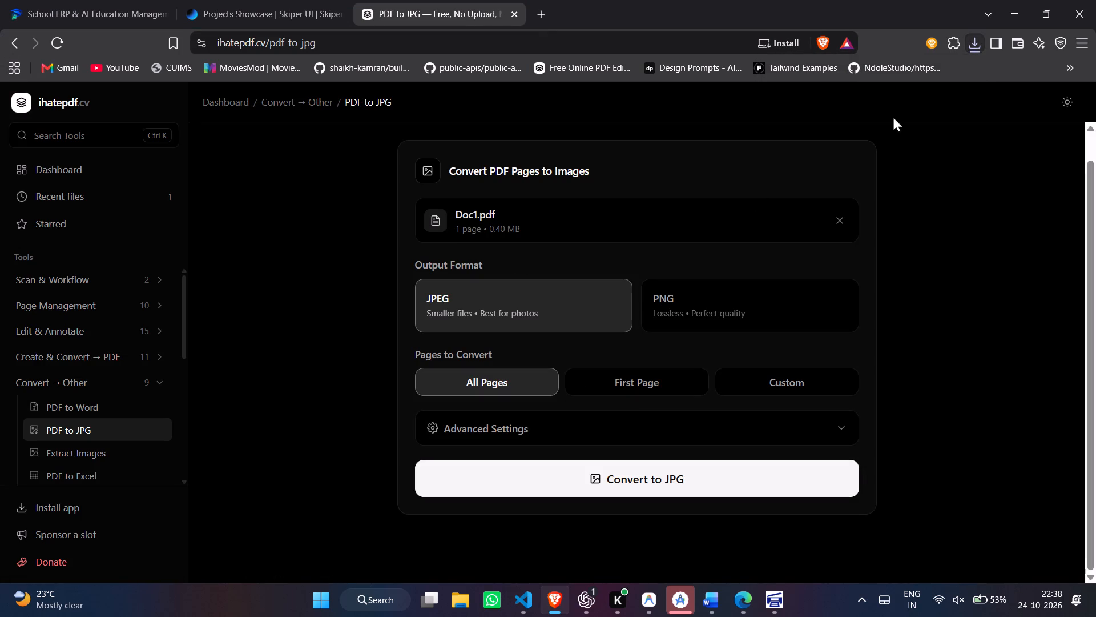
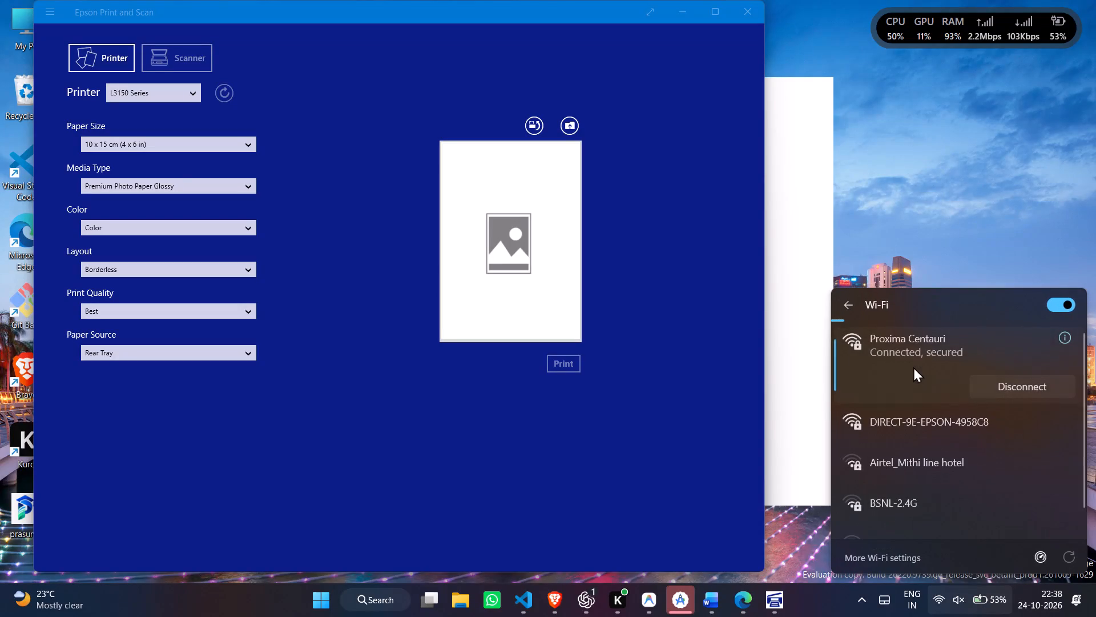
Connect the computer's Wi-Fi to the printer's DIRECT-9E-EPSON-4958C8 network.
left_click(918, 413)
left_click(994, 441)
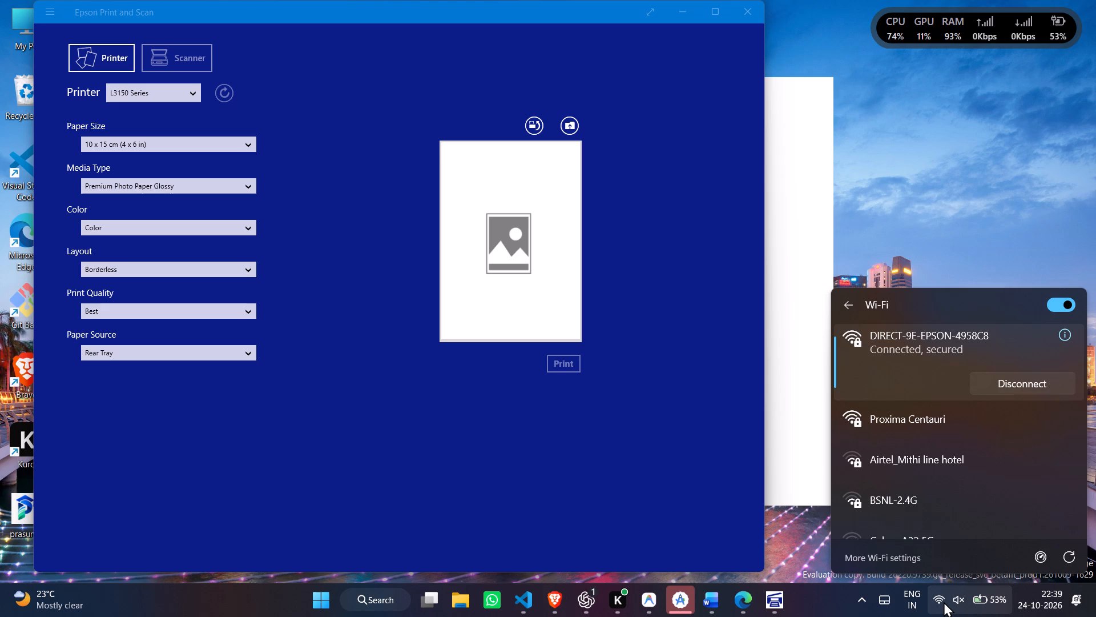
left_click(976, 600)
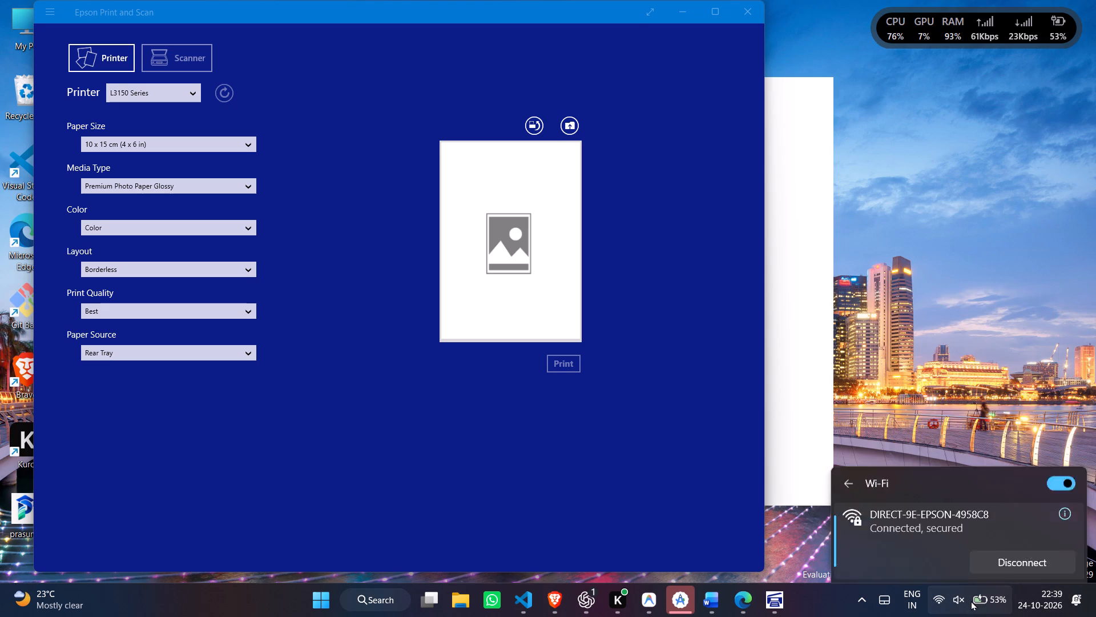
Load the Doc1_page_1 image from the Desktop as the picture for printing on the L3150 Series.
left_click(574, 120)
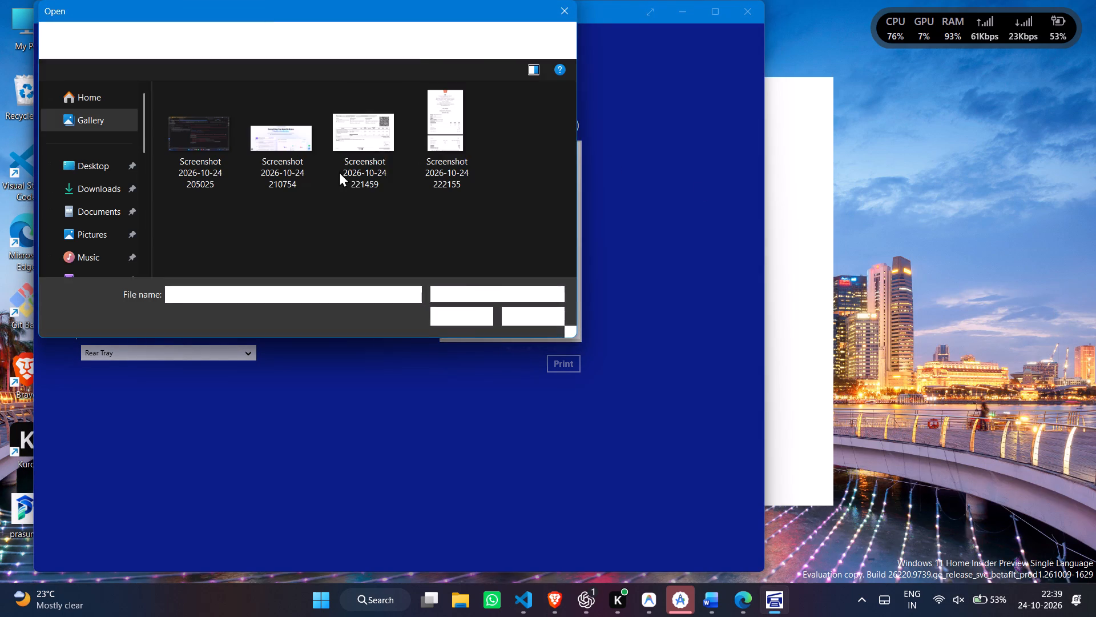
left_click(440, 138)
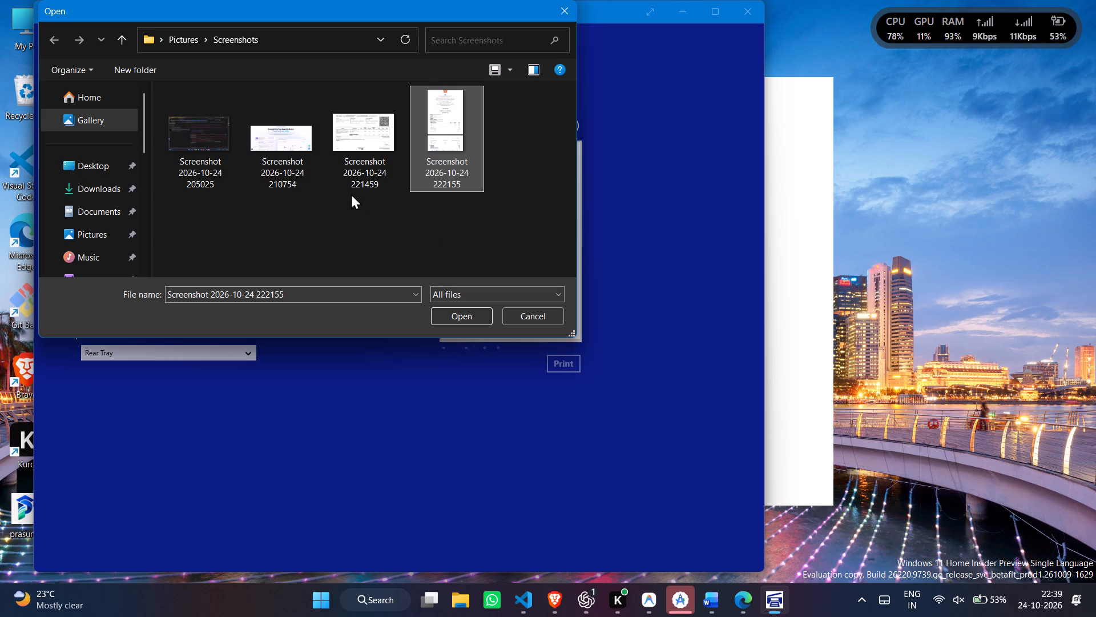
left_click(96, 161)
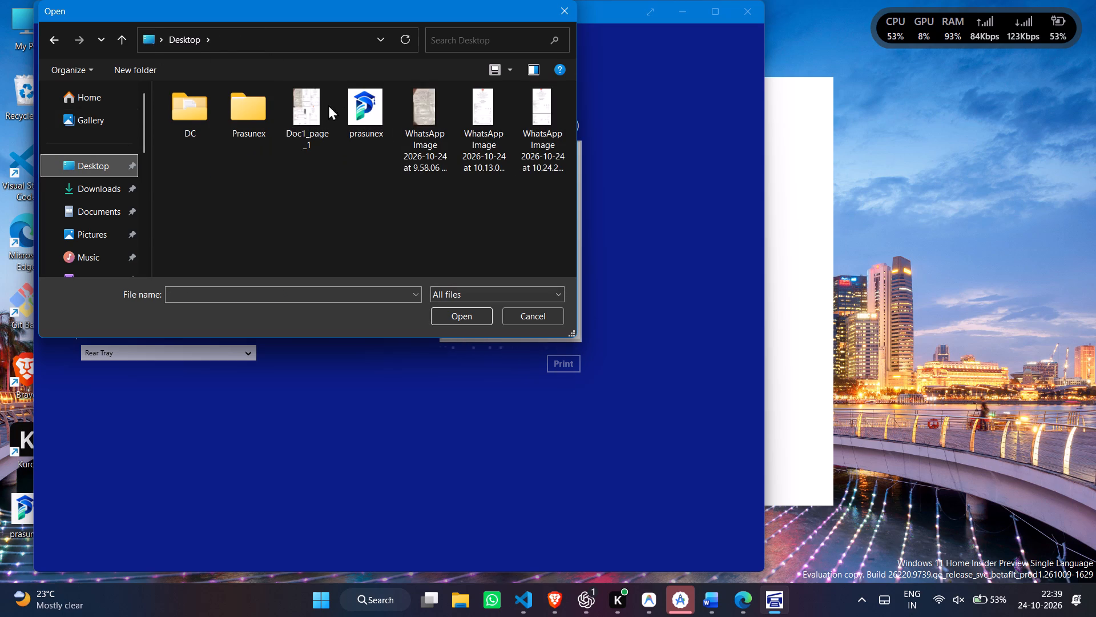
left_click(313, 104)
left_click(461, 319)
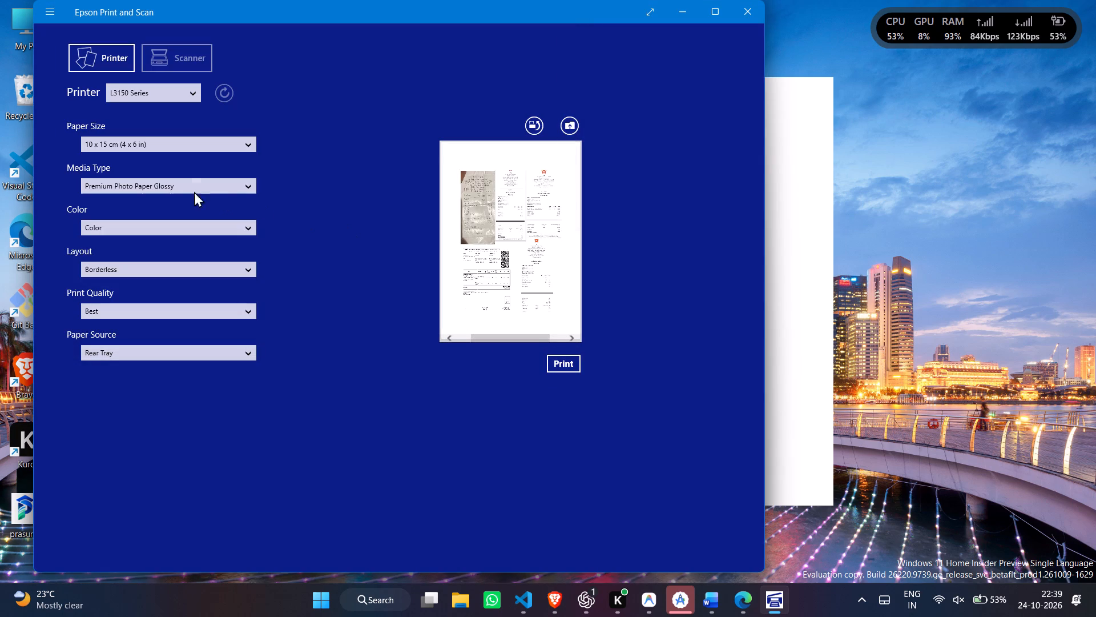
Configure the print job for A4 210 x 297 mm paper, Grayscale color, Borders layout and Best print quality.
left_click(159, 146)
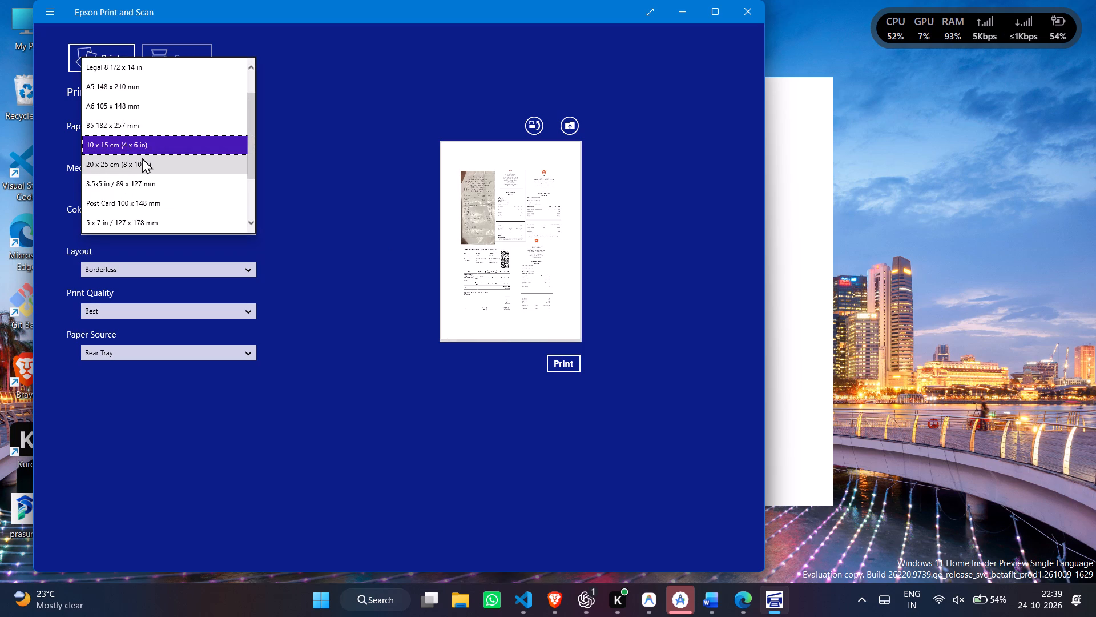
scroll(132, 174, "up", 5)
left_click(116, 73)
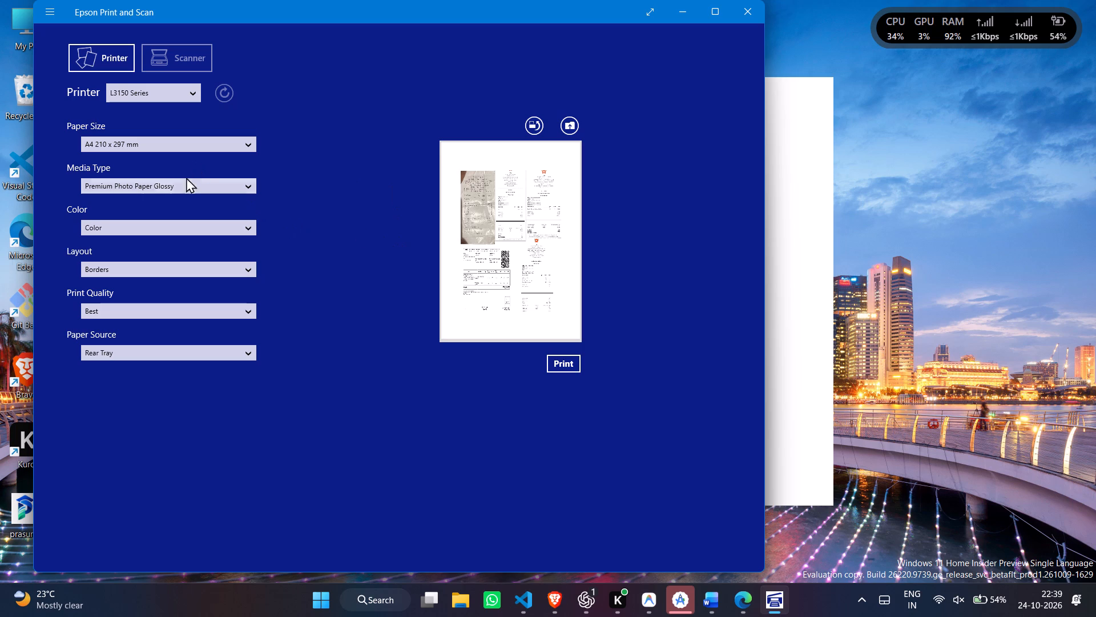
left_click(152, 223)
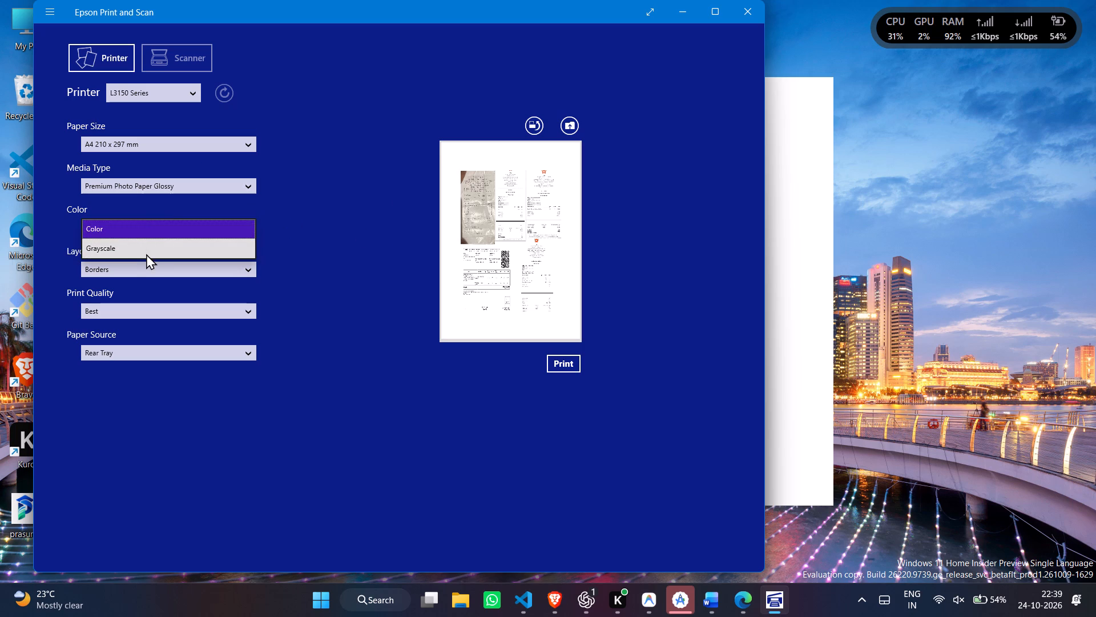
left_click(141, 253)
left_click(148, 225)
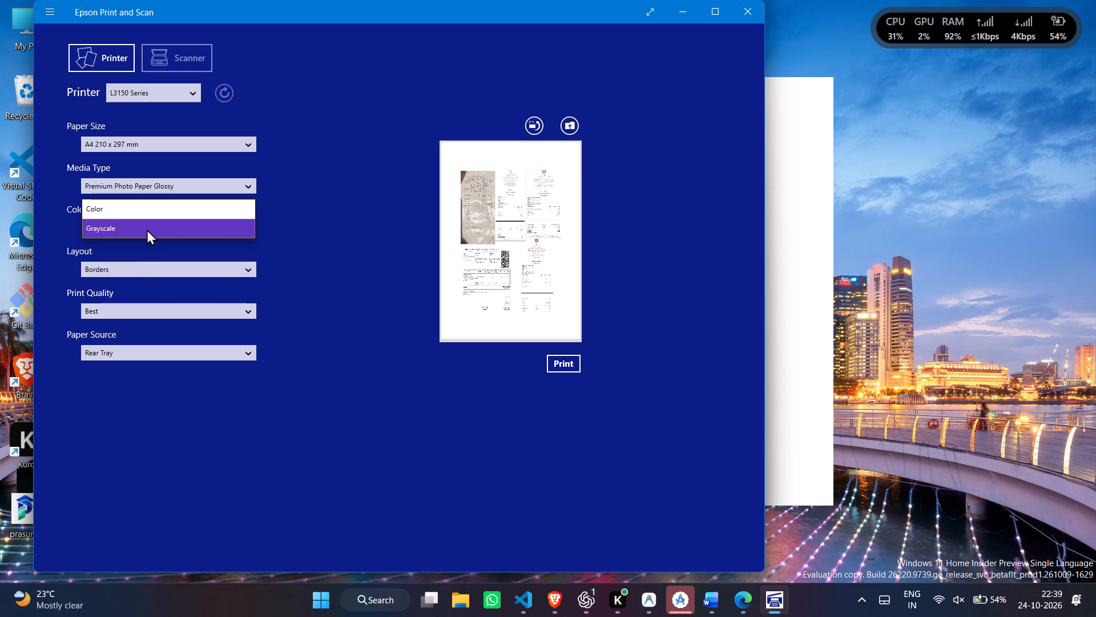
left_click(147, 229)
left_click(140, 273)
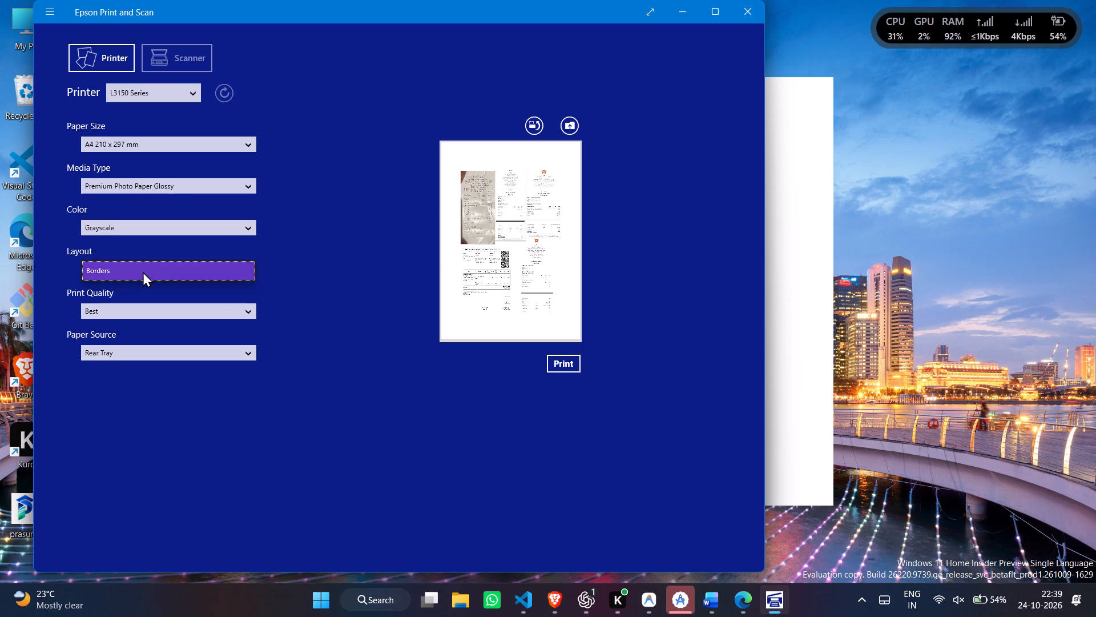
left_click(143, 271)
left_click(287, 280)
left_click(232, 314)
left_click(295, 302)
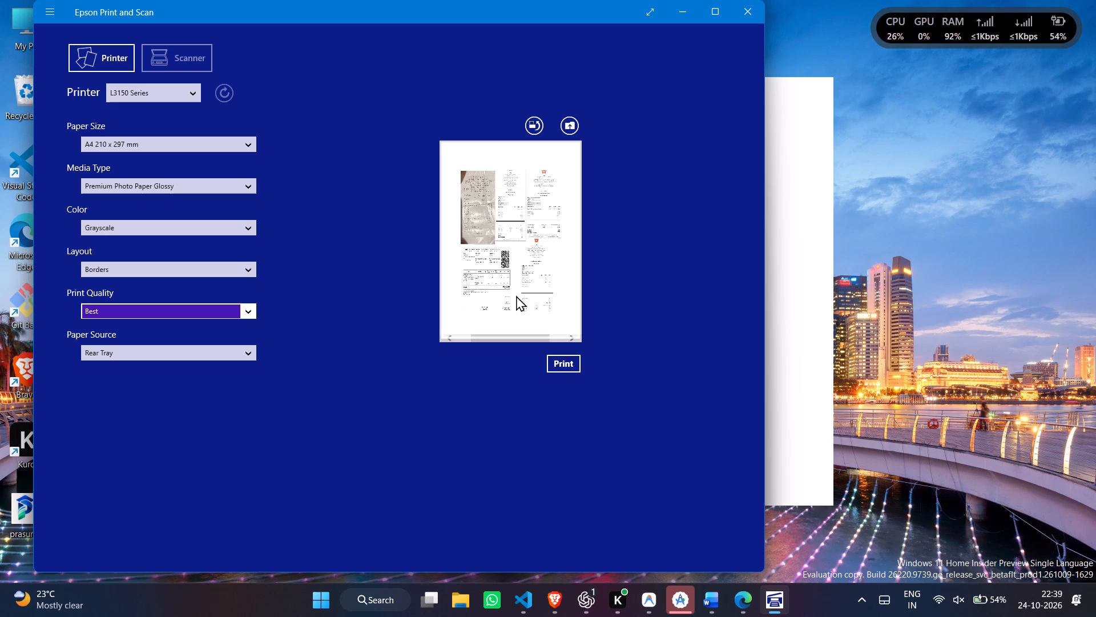
Print the page of receipt and invoices on the L3150 Series printer.
left_click(560, 366)
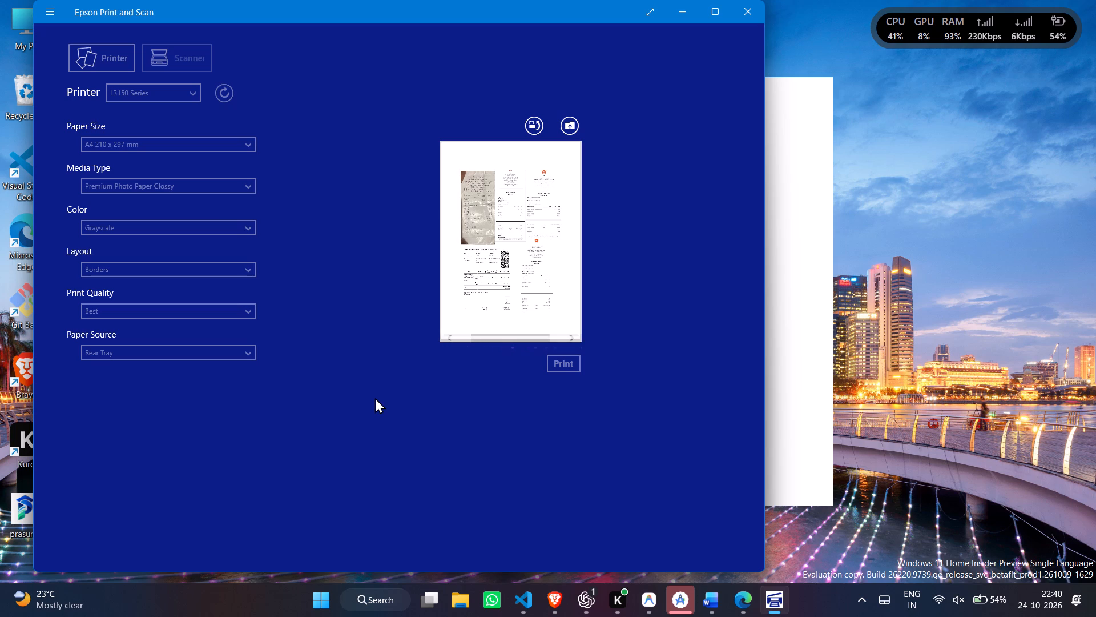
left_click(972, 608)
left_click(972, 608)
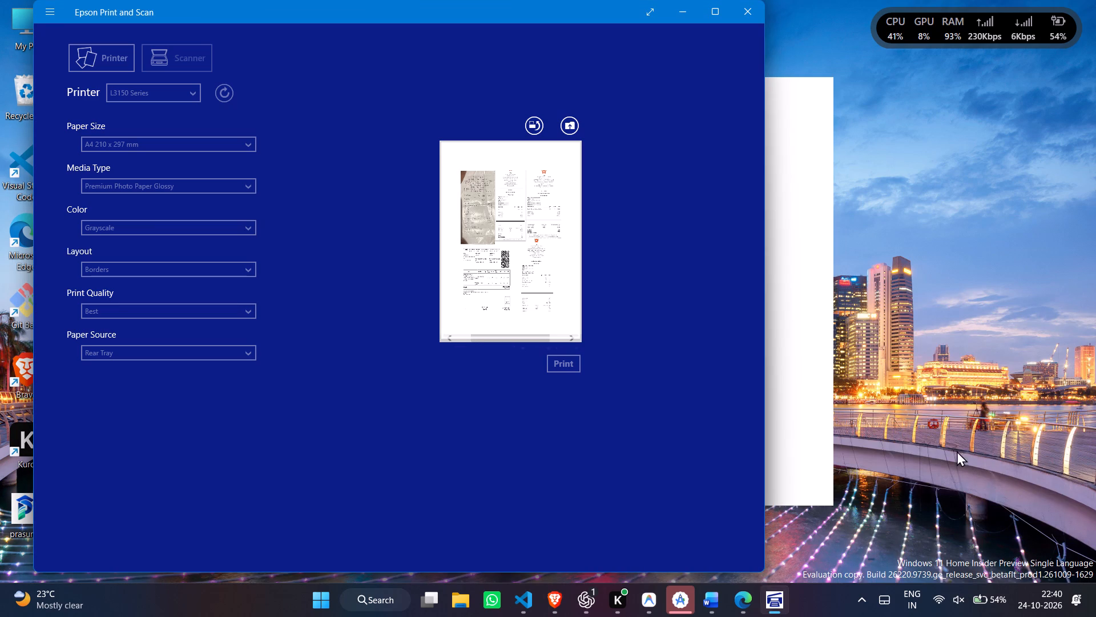
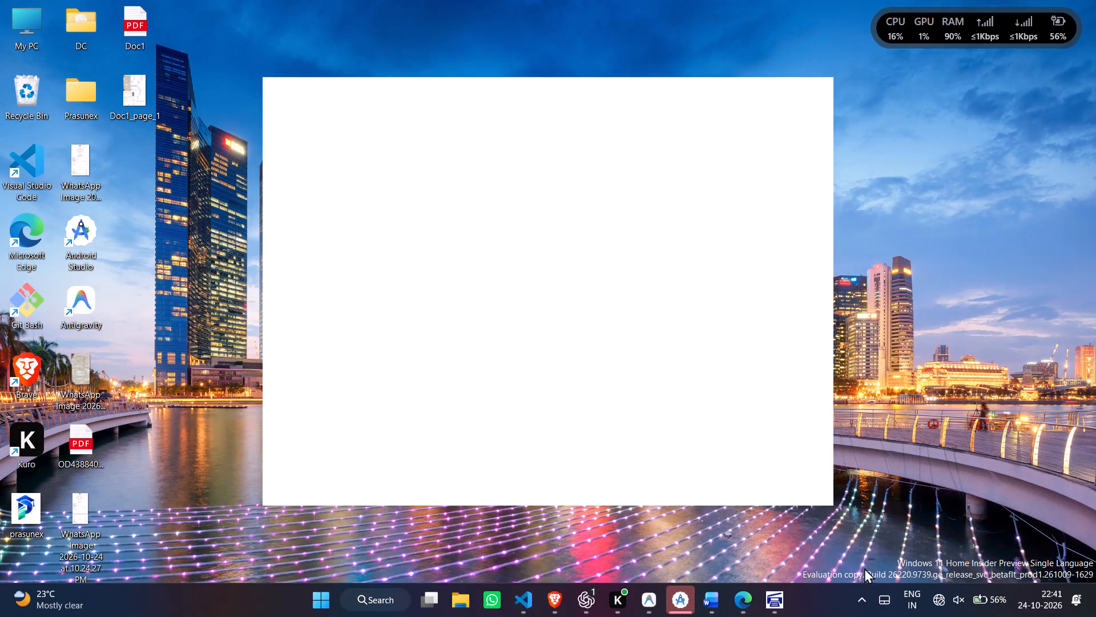
Switch back to Epson Print and Scan to check the print job and the preview of the receipt and invoices page.
left_click(781, 591)
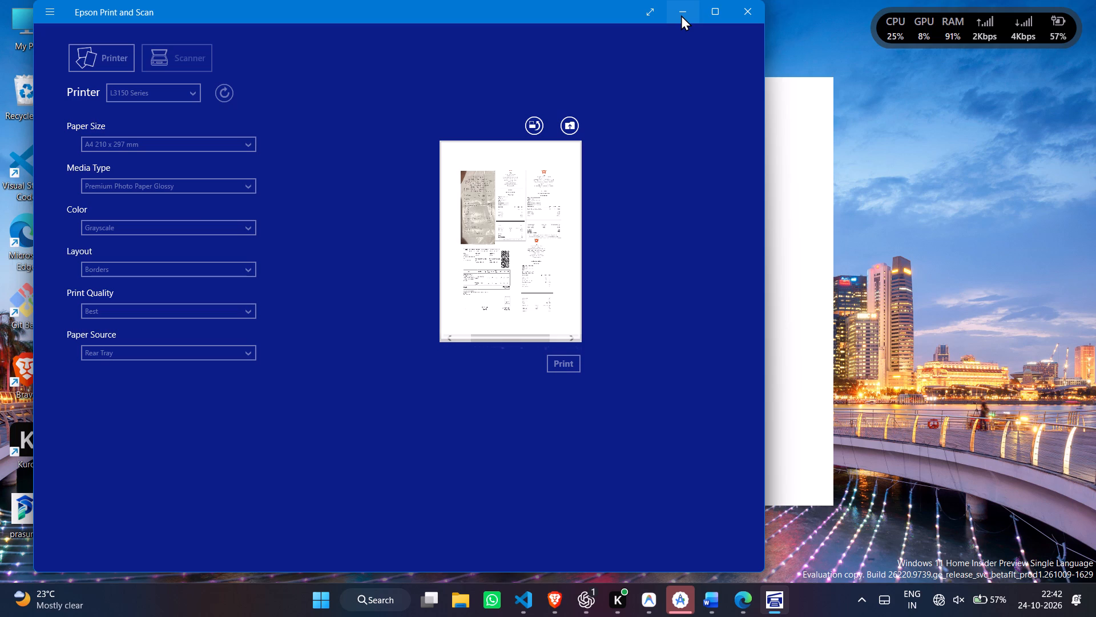
scroll(502, 220, "up", 4)
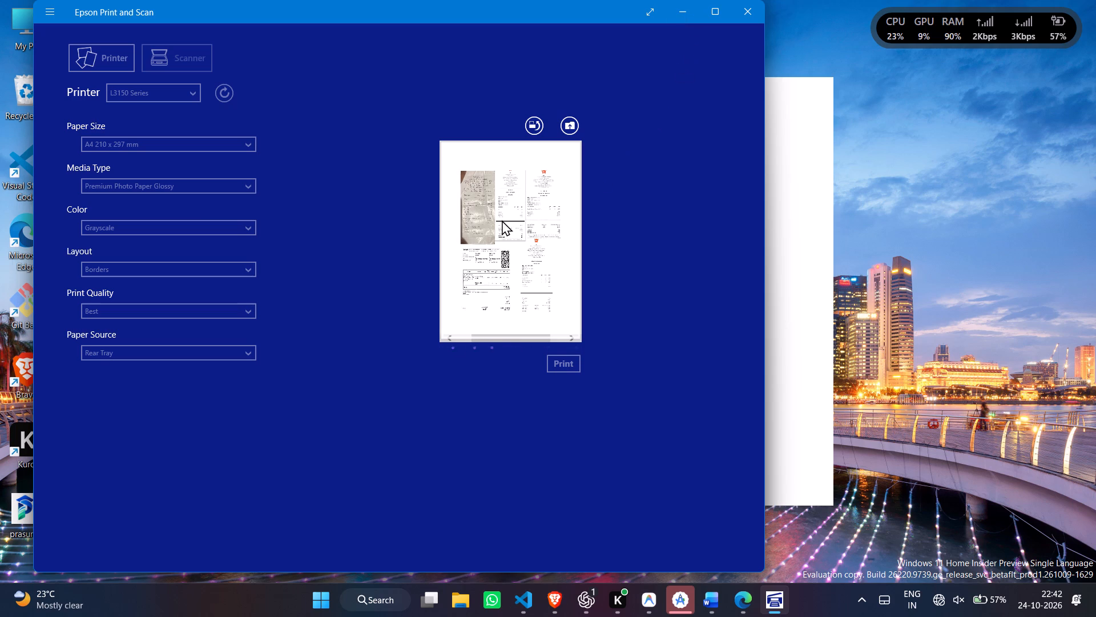
double_click(505, 249)
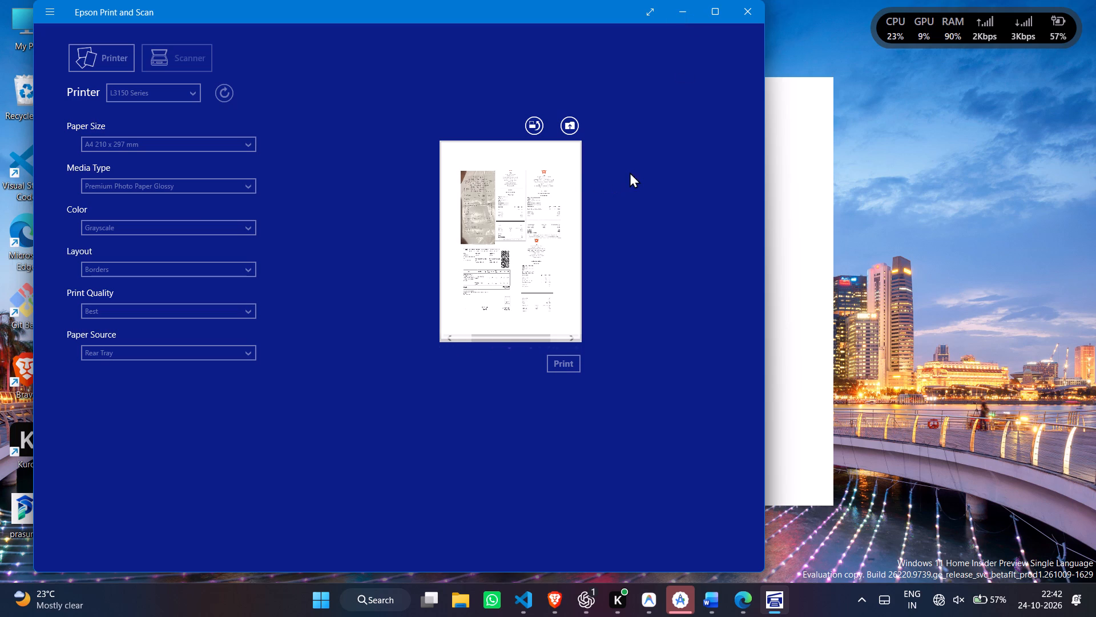
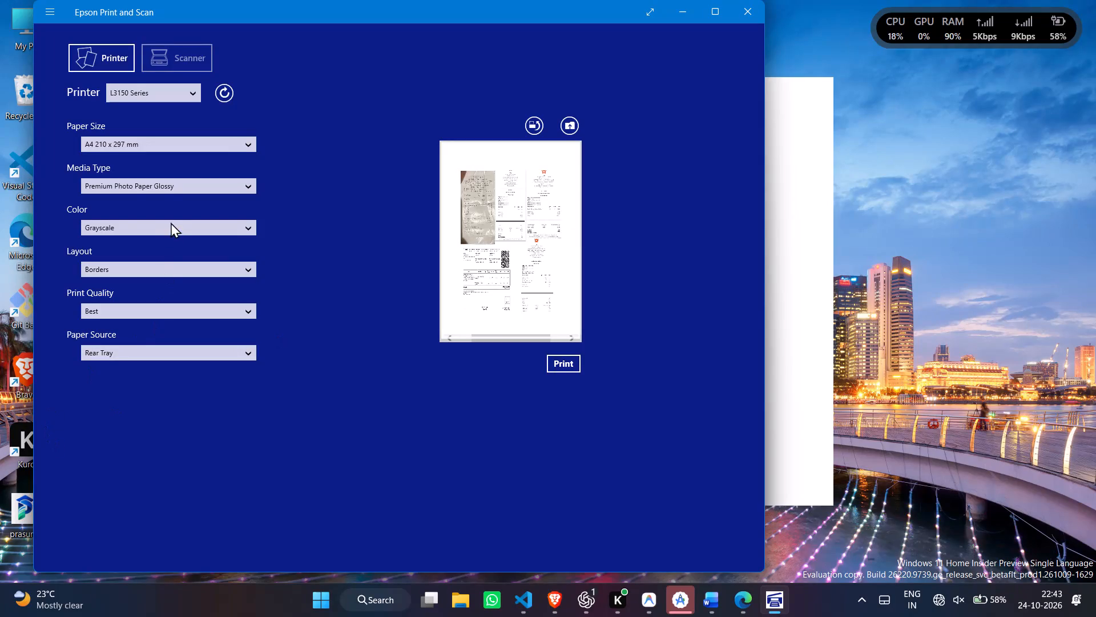
Set the print media type to Plain Paper /Bright White Paper and open the color mode choices.
left_click(168, 186)
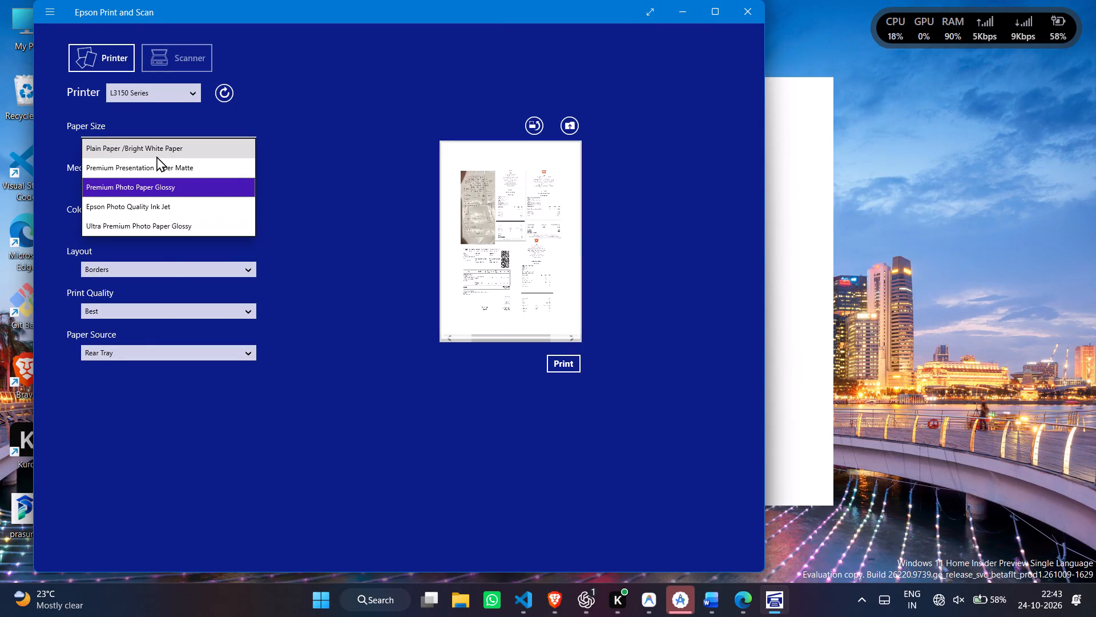
left_click(156, 156)
left_click(178, 227)
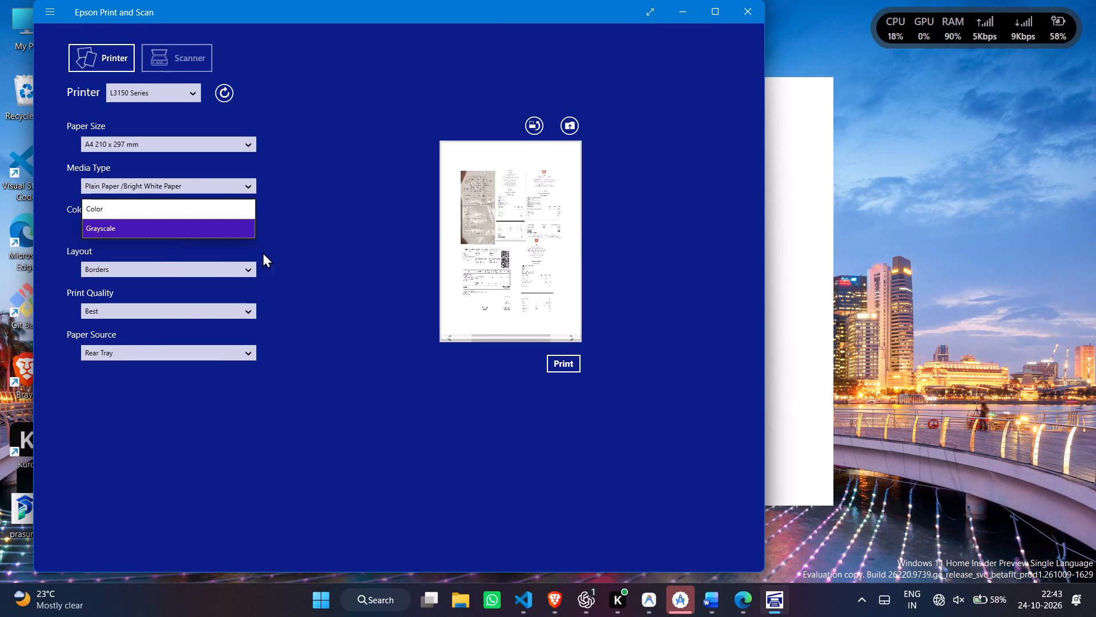
Look through the color, layout and paper size choices of the print job, keeping the selected options.
left_click(277, 253)
left_click(215, 266)
left_click(213, 266)
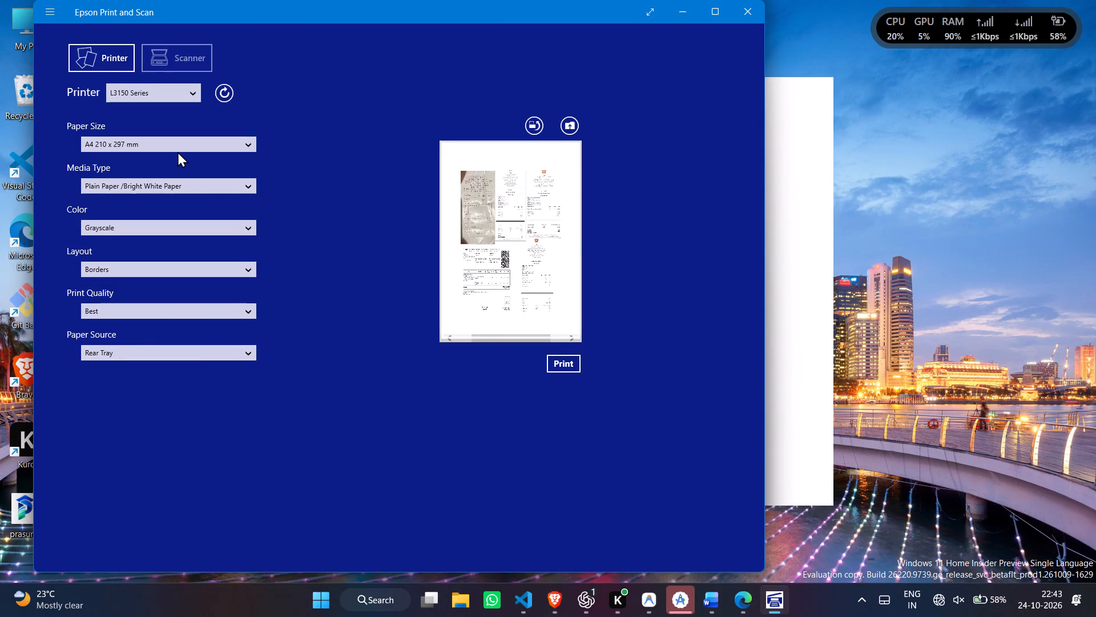
left_click(178, 149)
scroll(161, 247, "down", 6)
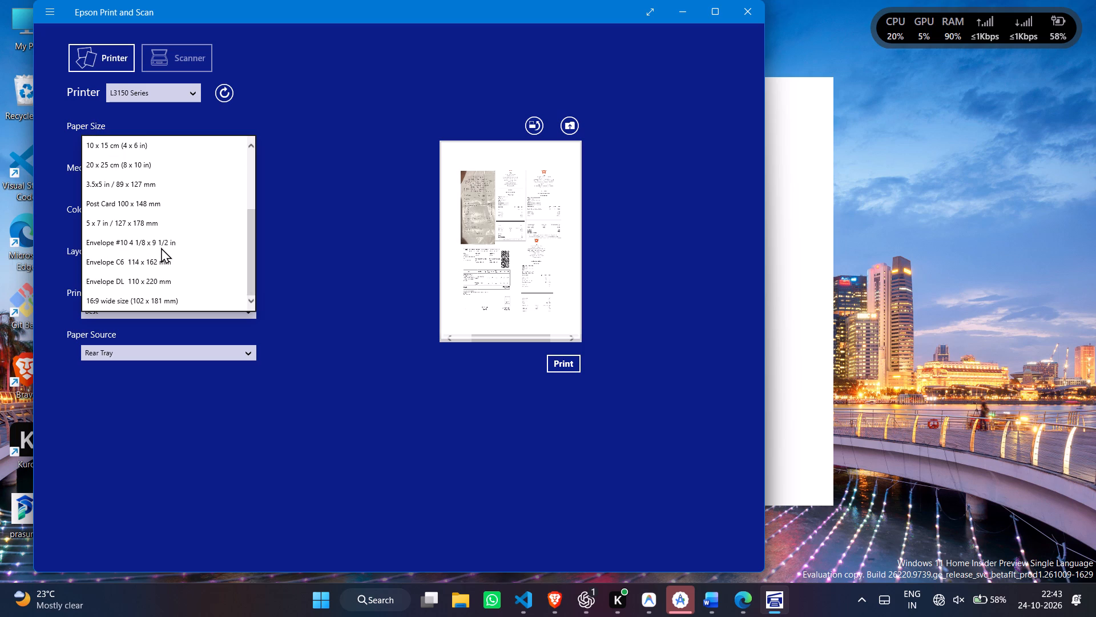
scroll(161, 247, "up", 5)
left_click(259, 210)
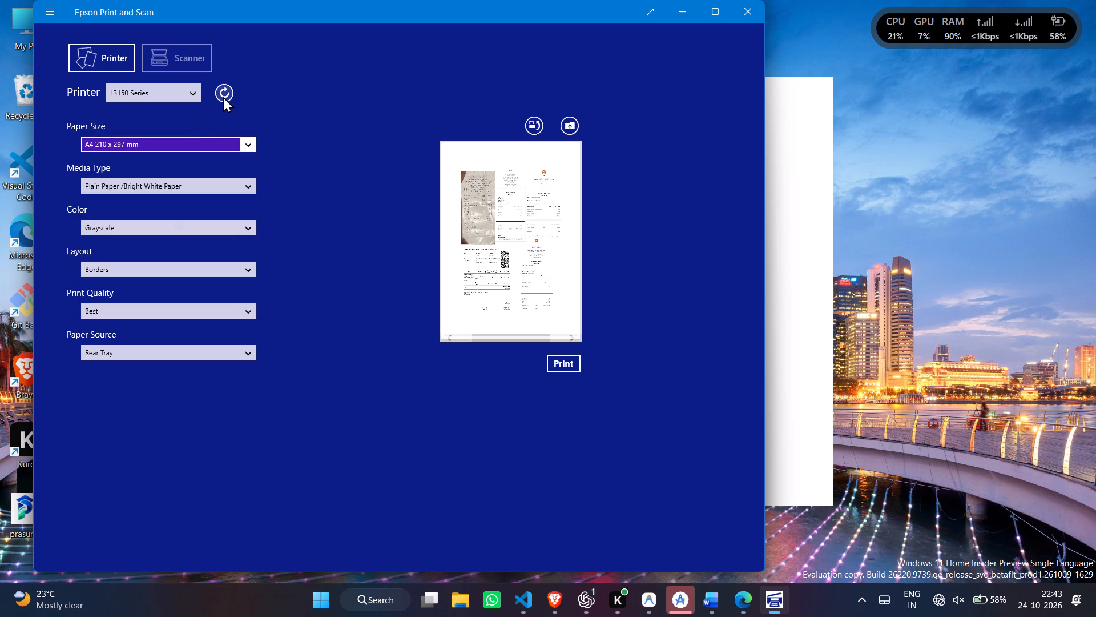
Set the print quality to Standard and check the paper source choices.
left_click(167, 307)
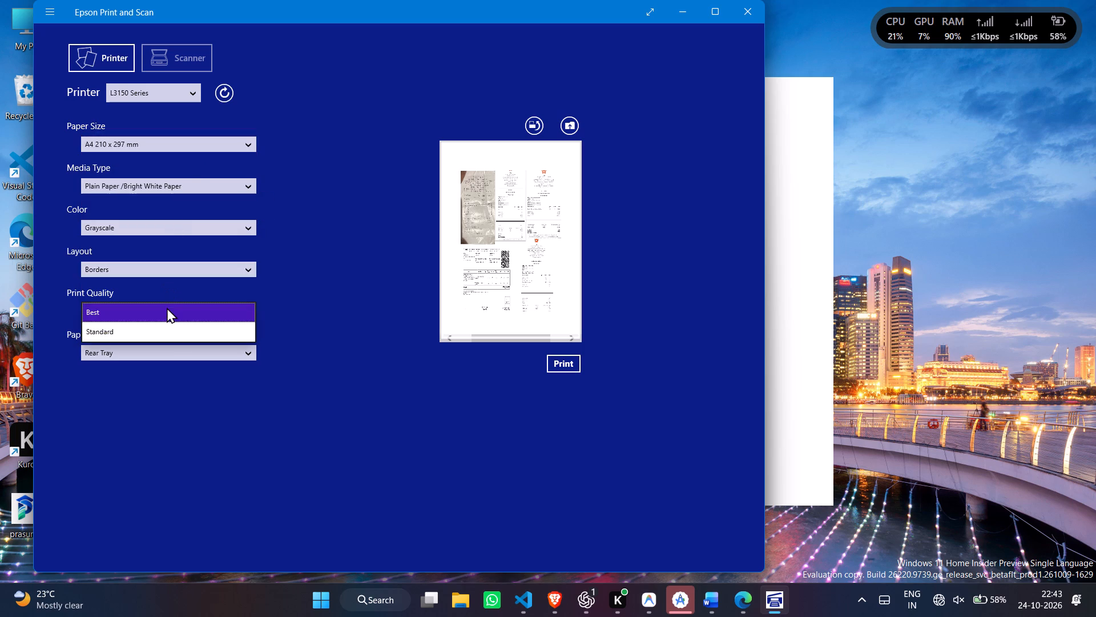
left_click(171, 336)
scroll(301, 294, "down", 4)
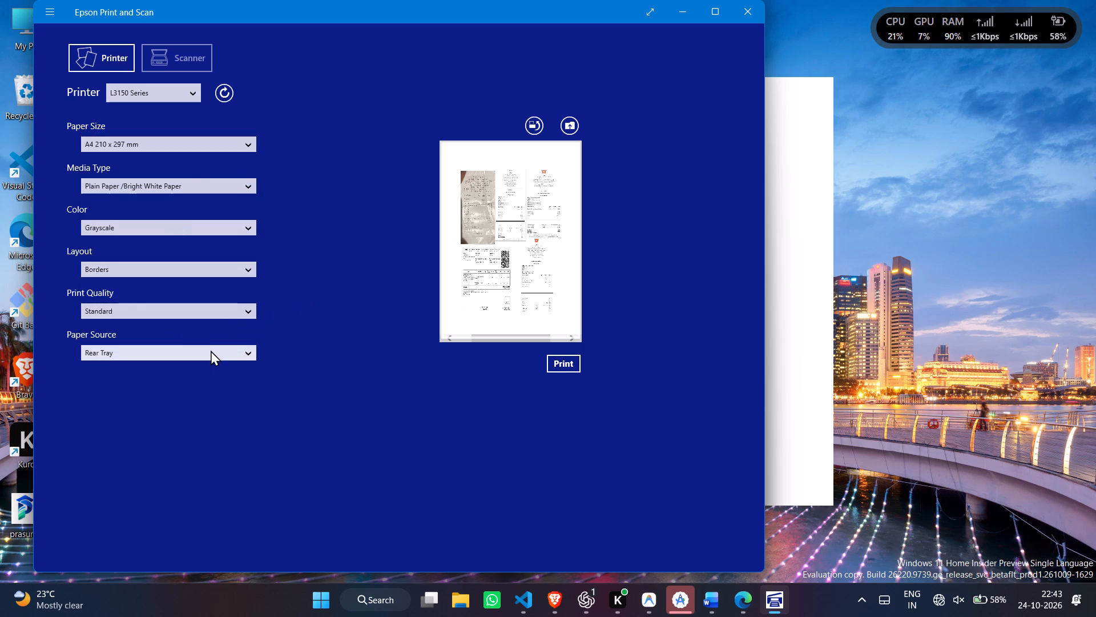
left_click(211, 352)
left_click(304, 352)
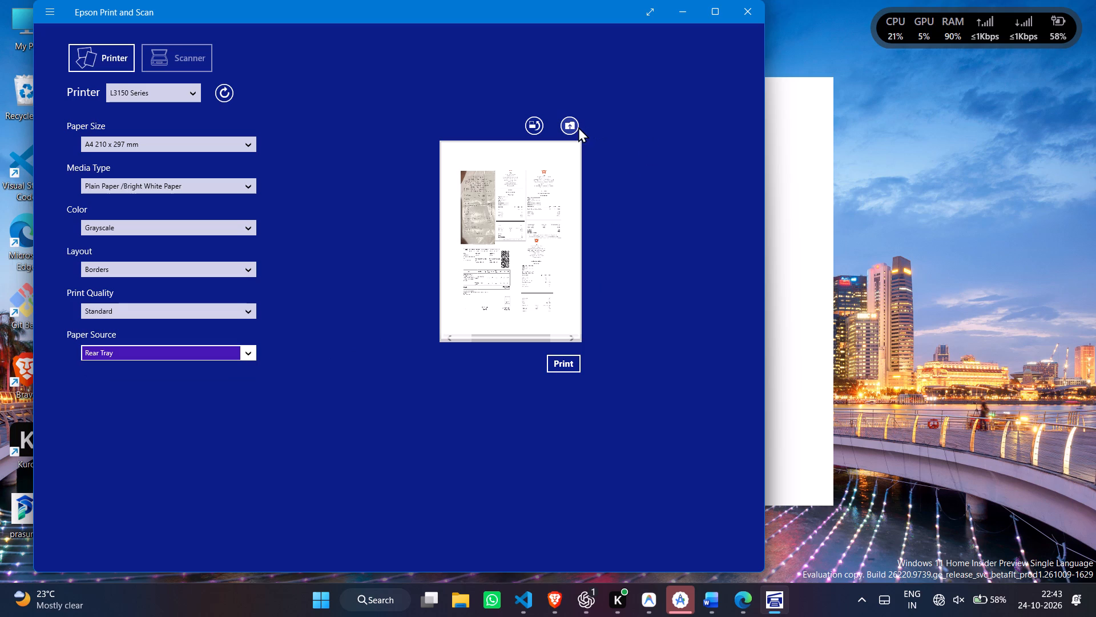
Rotate the receipt and invoices page in the print preview and close Epson Print and Scan.
left_click(542, 116)
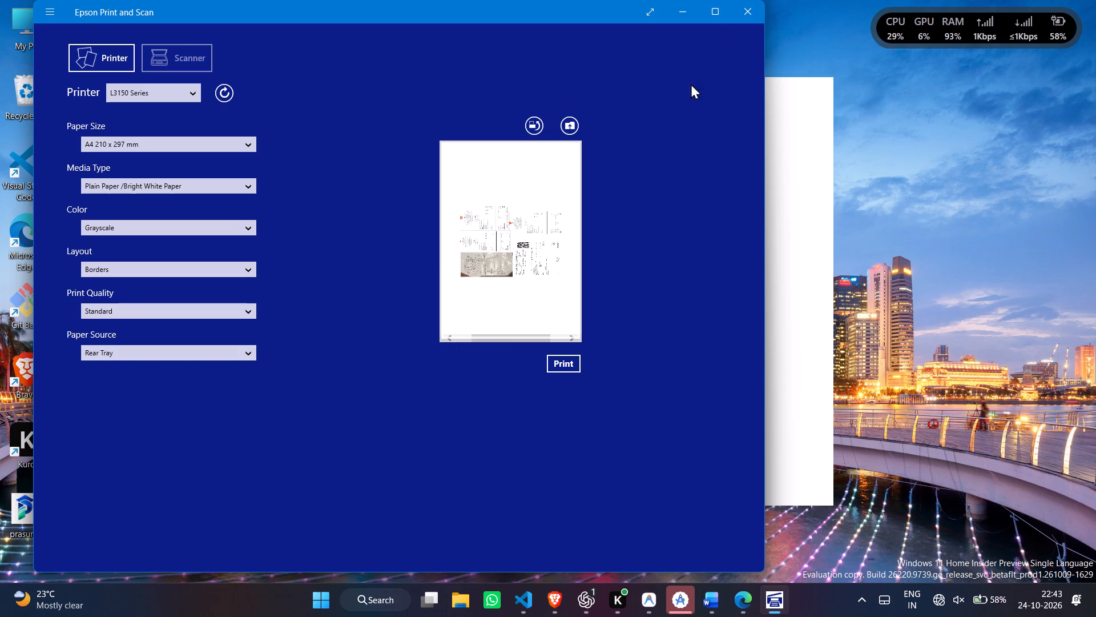
left_click(743, 17)
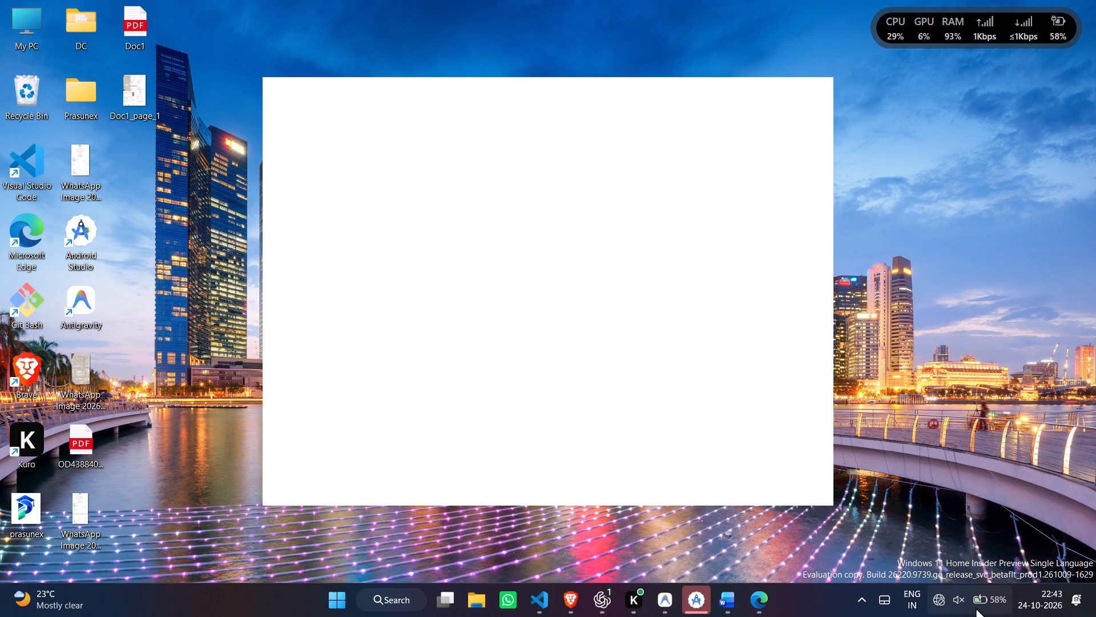
Turn the computer's Wi-Fi off and back on from the network list of available connections.
left_click(976, 607)
left_click(861, 330)
left_click(897, 336)
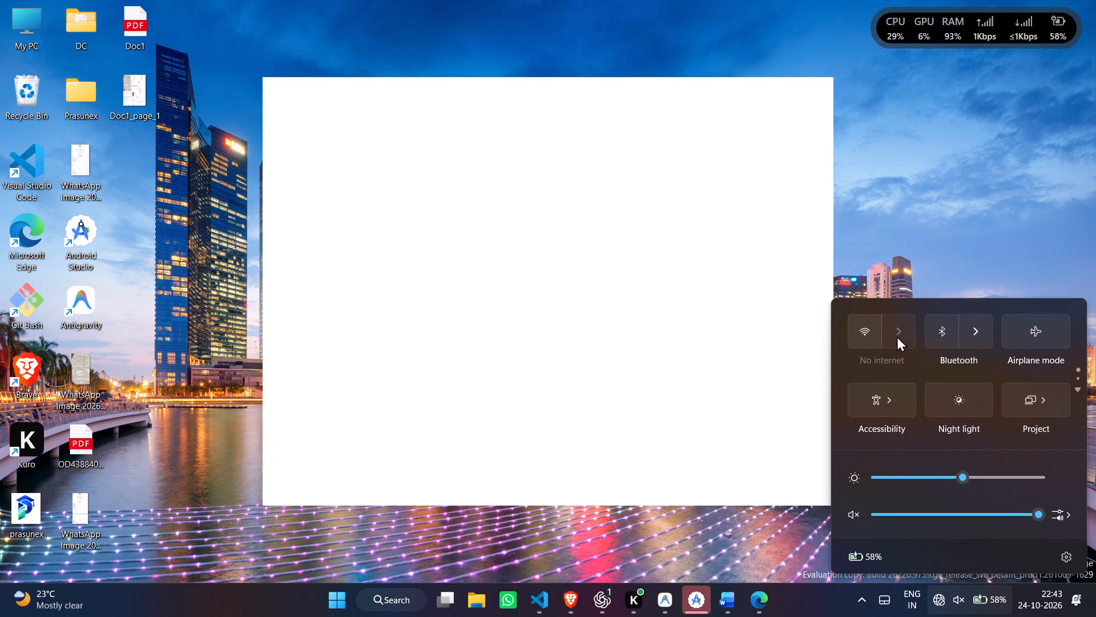
left_click(896, 340)
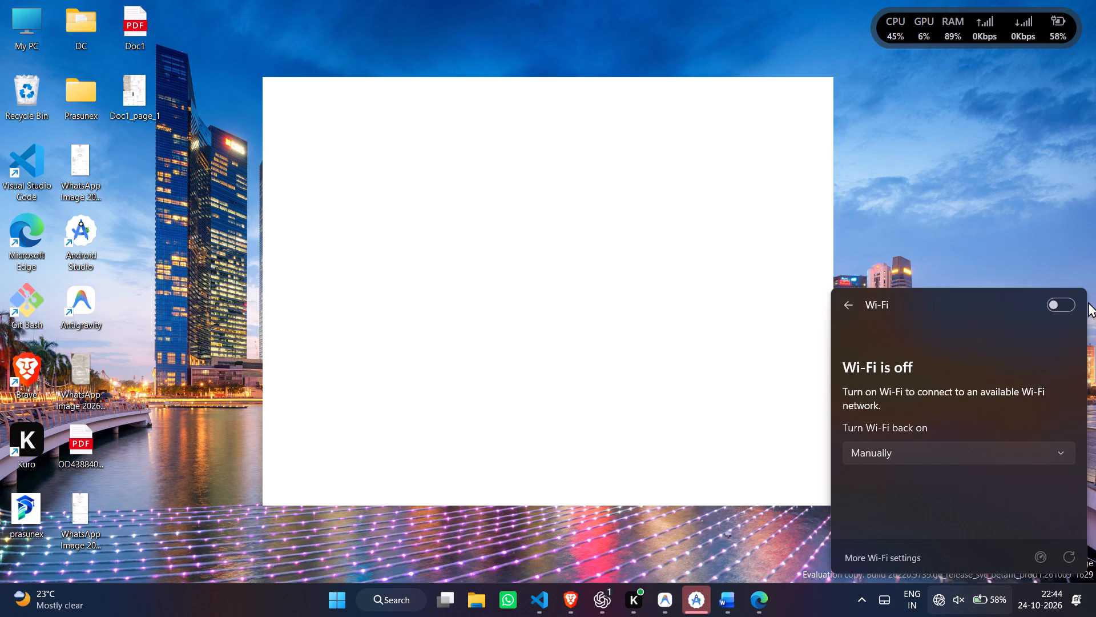
left_click(1069, 300)
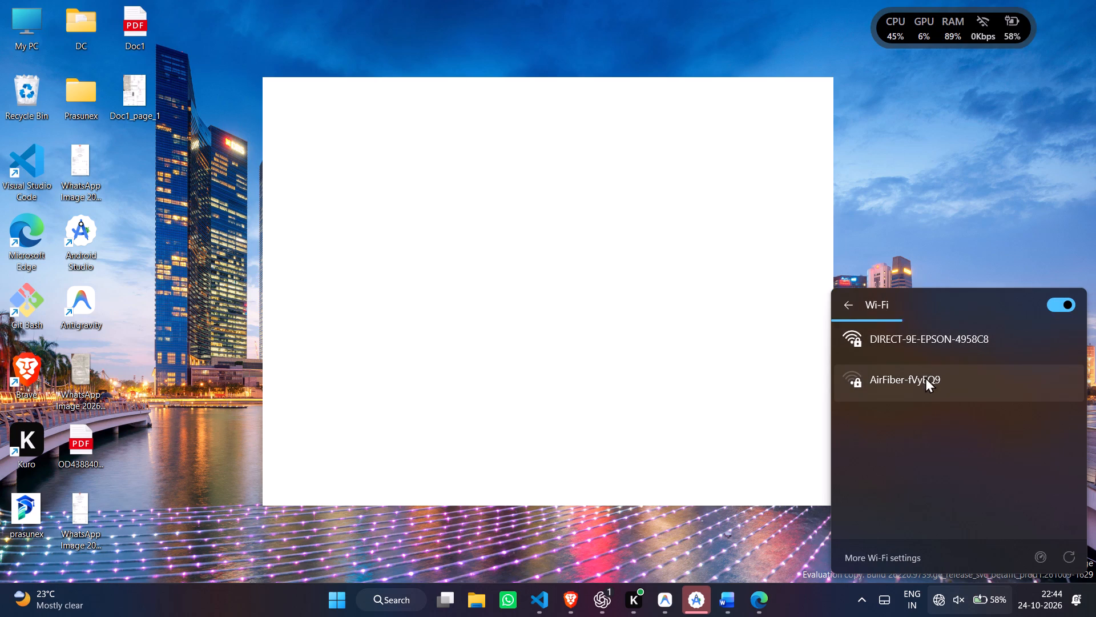
scroll(918, 416, "up", 3)
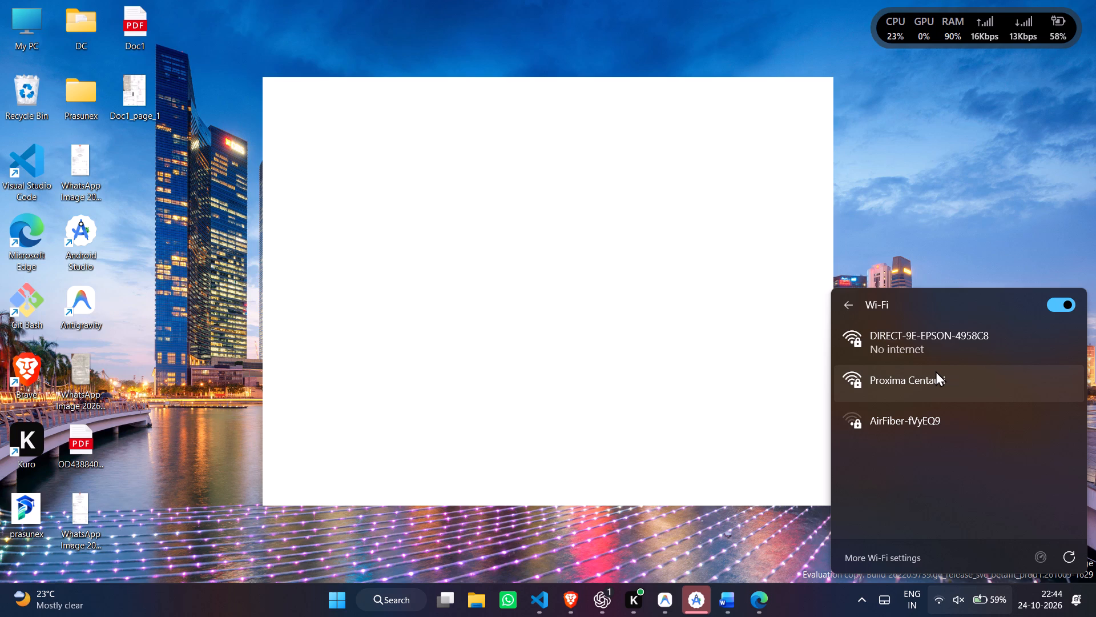
Connect the computer to the Proxima Centauri Wi-Fi network.
left_click(906, 376)
left_click(1021, 443)
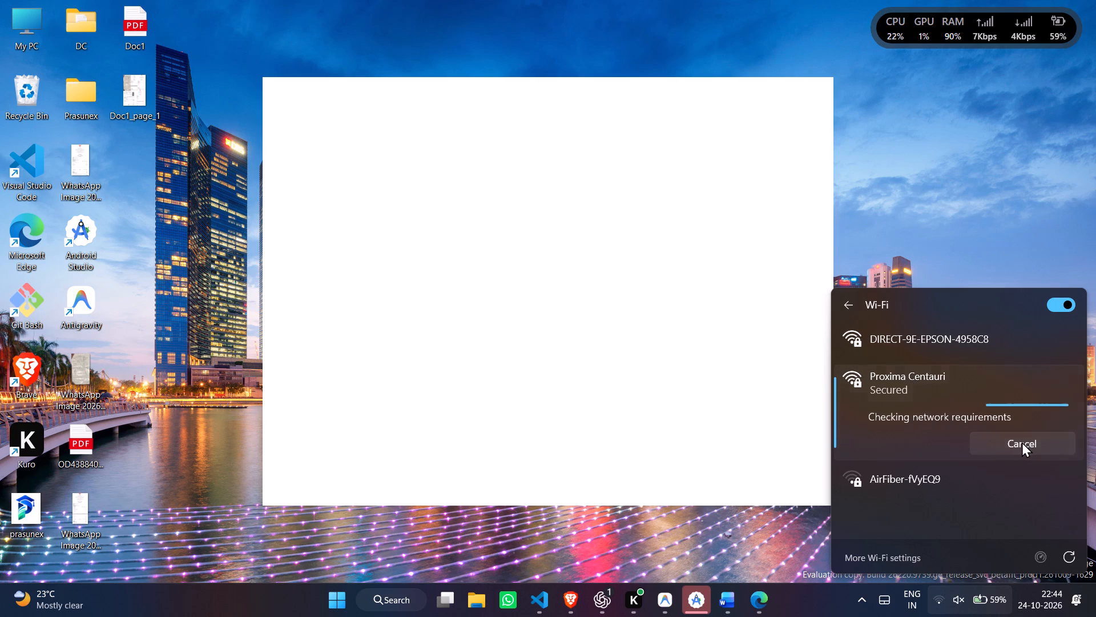
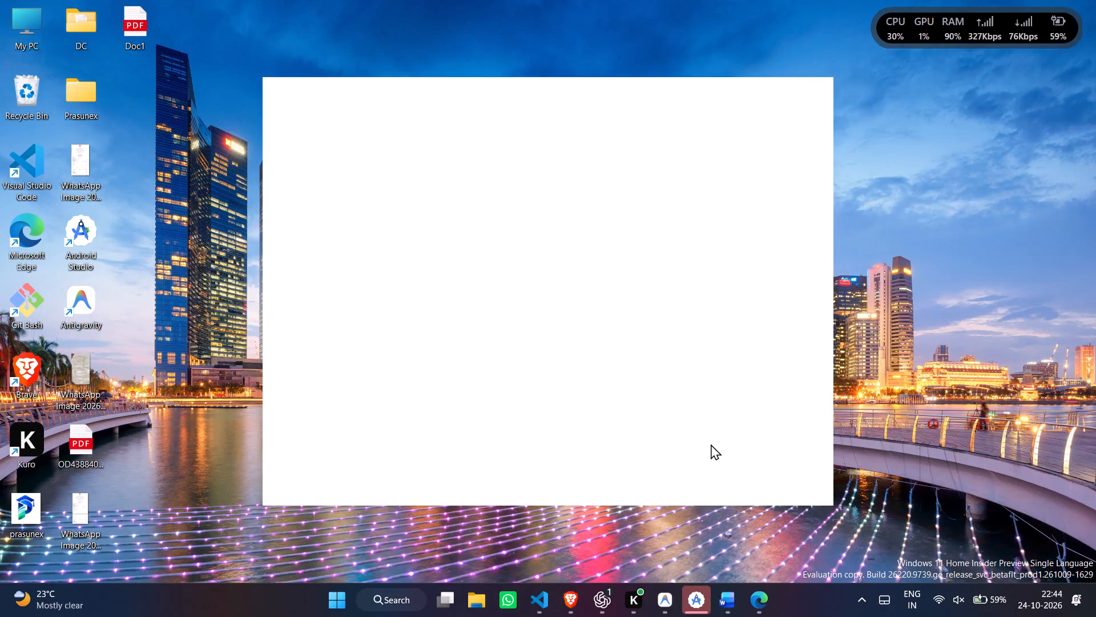
Switch to Windows Settings and start finding a driver for the EPSON4958C8 (L3150 Series) printer in Printers & scanners.
key("super+i")
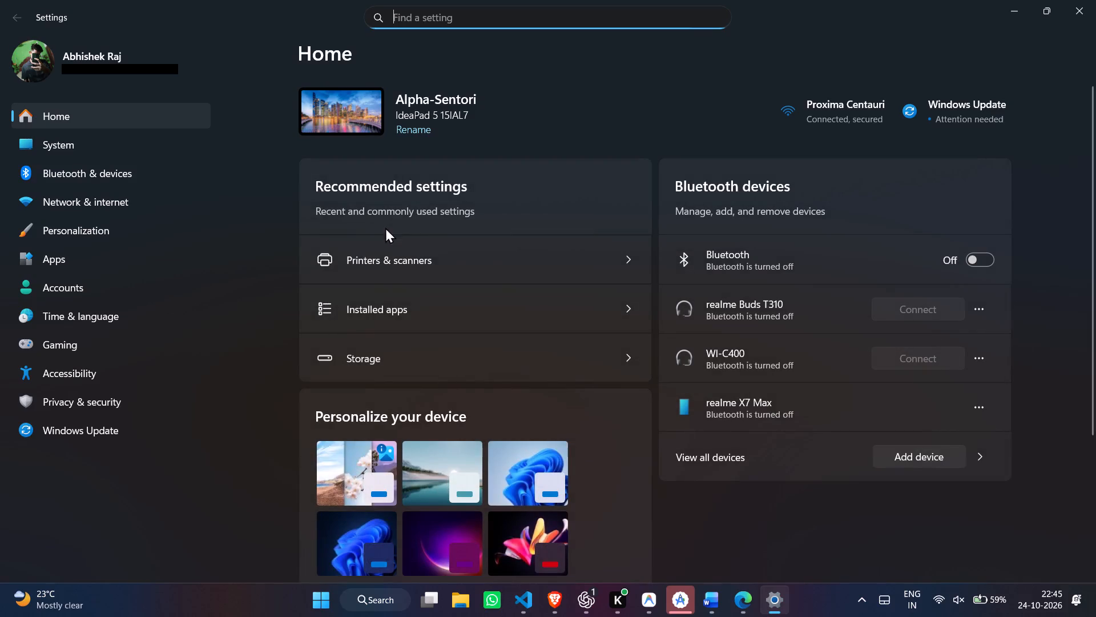
left_click(403, 270)
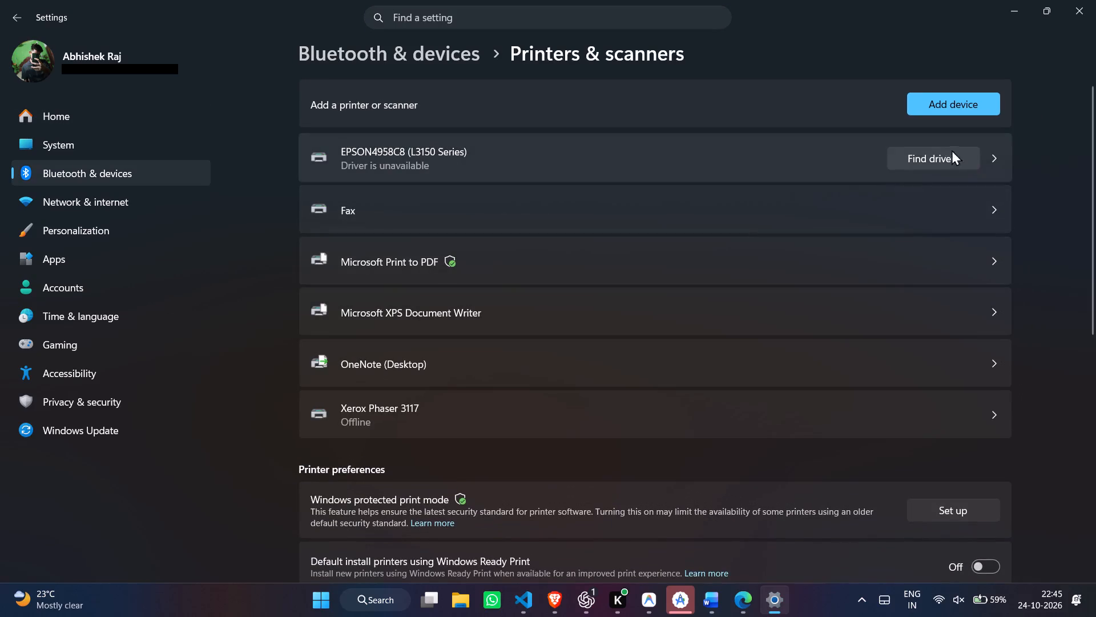
left_click(938, 153)
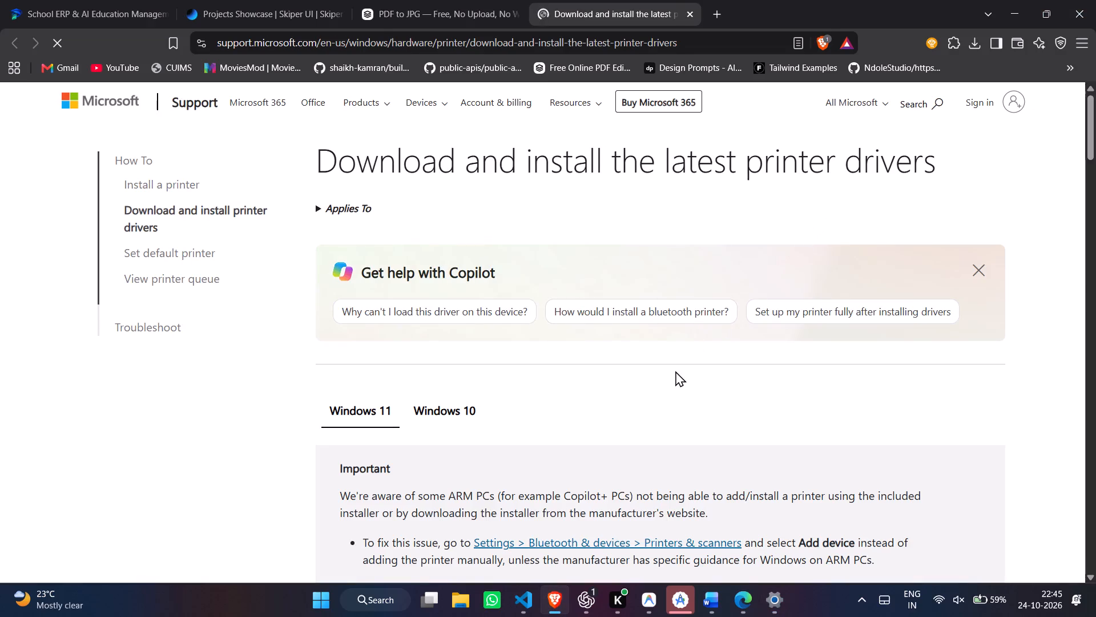
Read through the Microsoft Support article on downloading and installing the latest printer drivers for Windows 11.
scroll(670, 376, "down", 2)
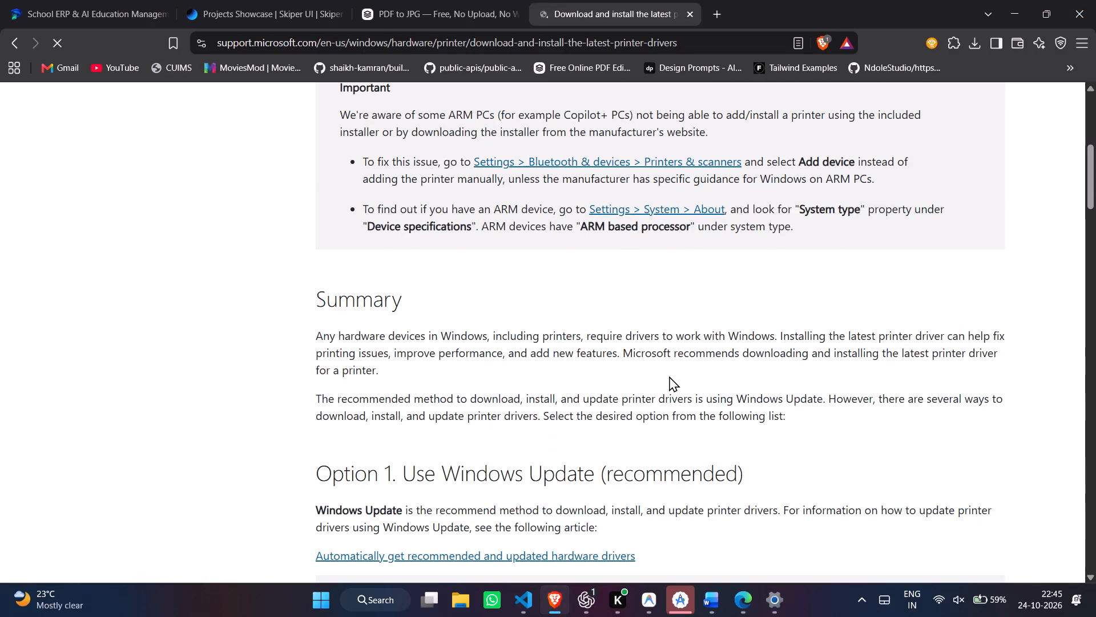
scroll(665, 372, "down", 1)
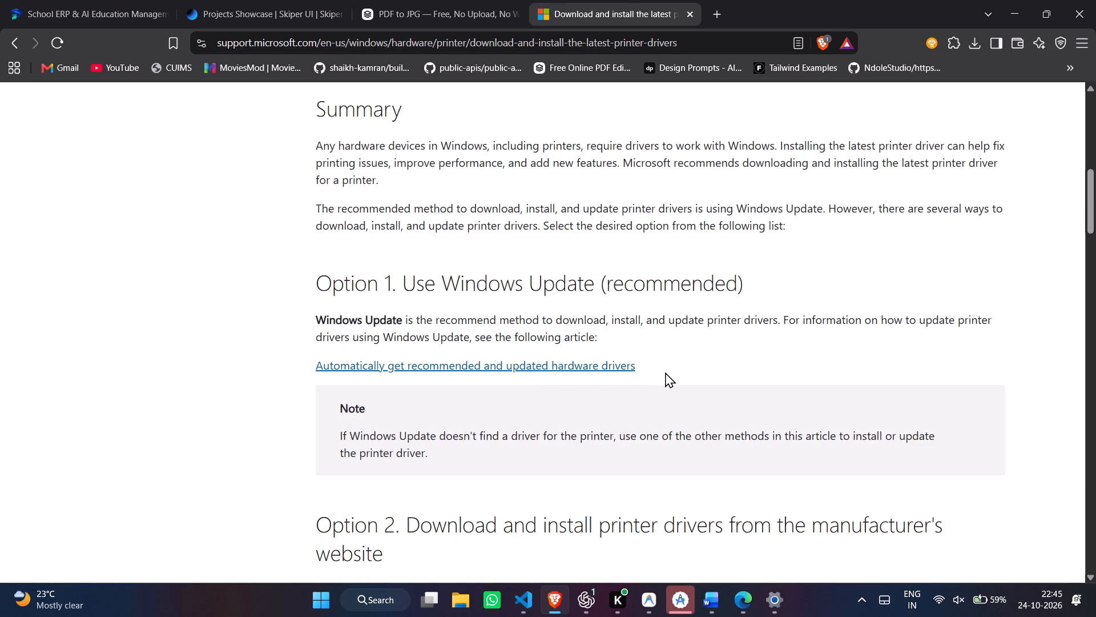
scroll(665, 372, "down", 6)
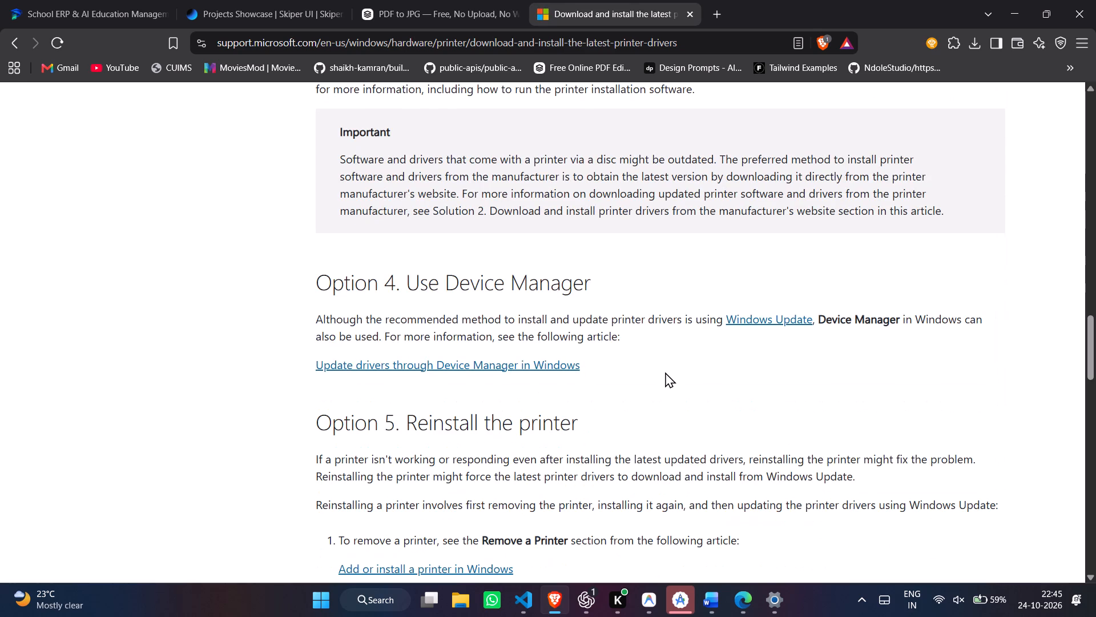
scroll(665, 372, "up", 11)
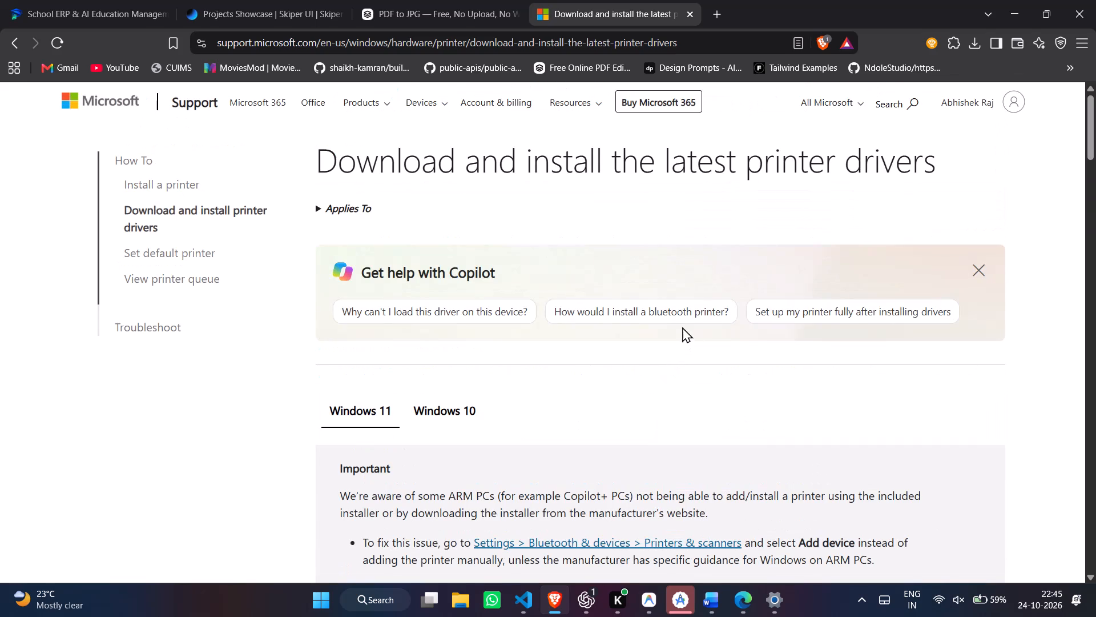
scroll(695, 360, "down", 1)
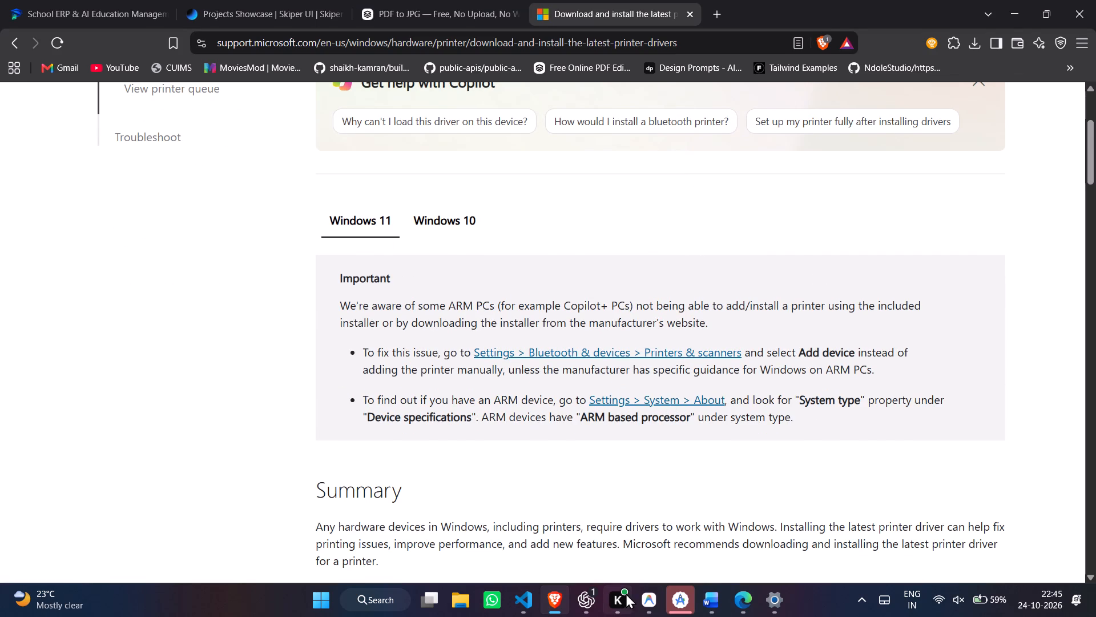
Switch to Settings, check the Xerox Phaser 3117 printer page, and return to the Printers & scanners list.
left_click(772, 598)
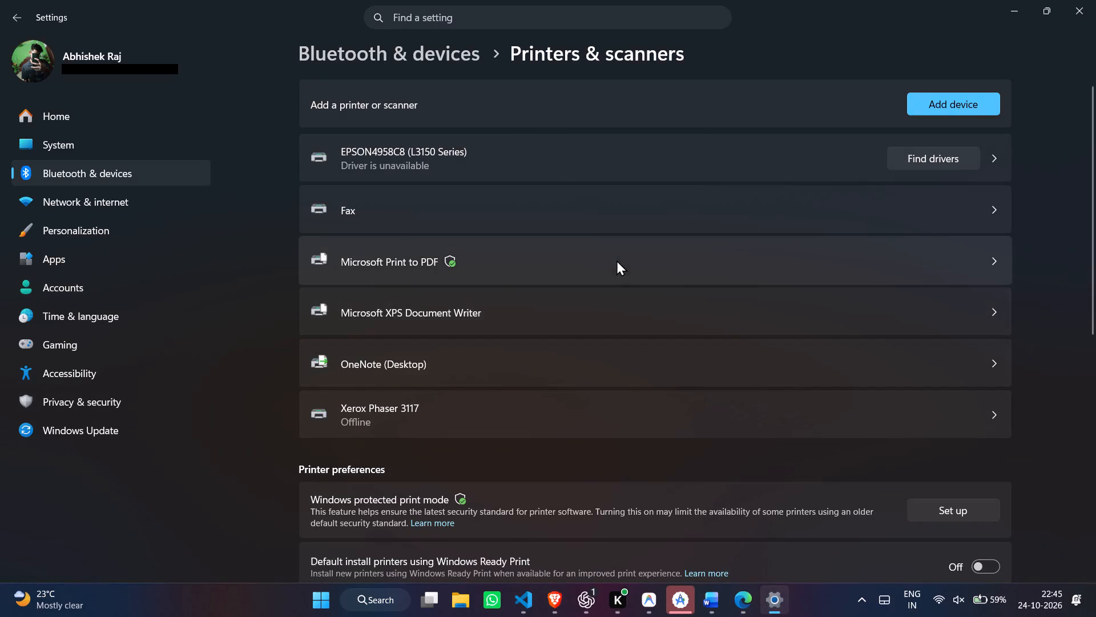
left_click(541, 408)
left_click(594, 61)
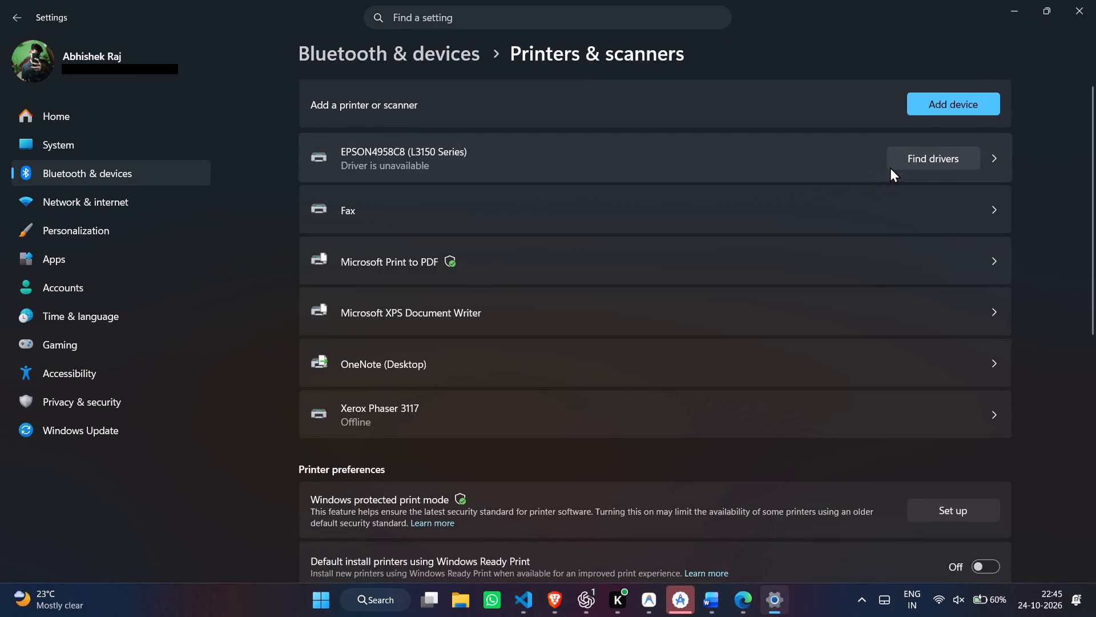
Open the EPSON4958C8 (L3150 Series) printer page and examine its scanner settings, printing preferences and additional printer settings.
left_click(803, 163)
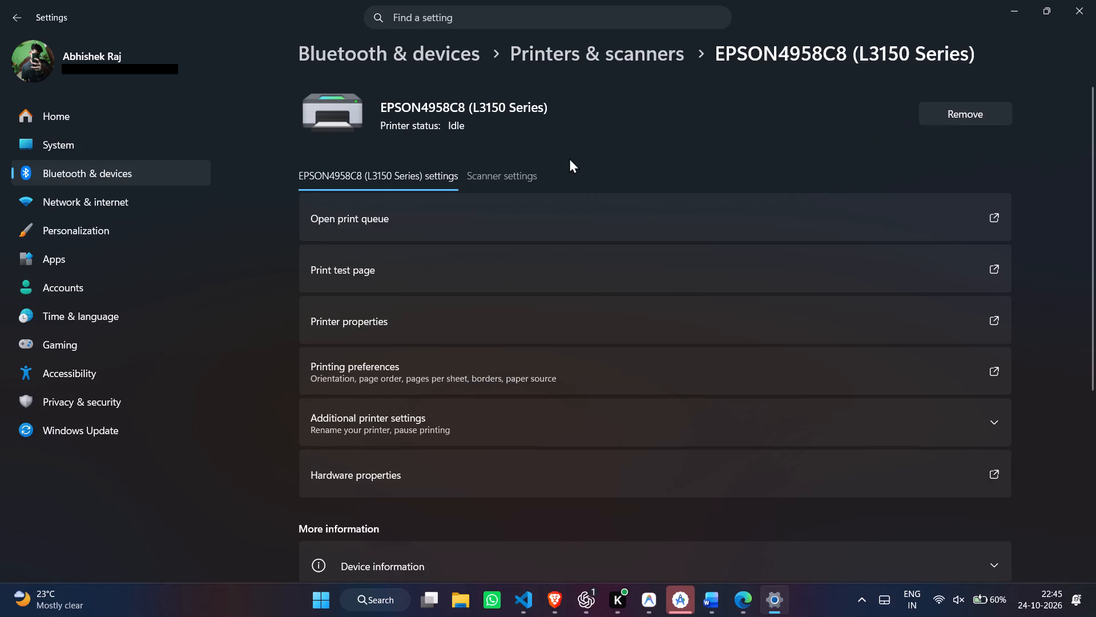
left_click(506, 179)
left_click(384, 177)
left_click(432, 375)
left_click(511, 430)
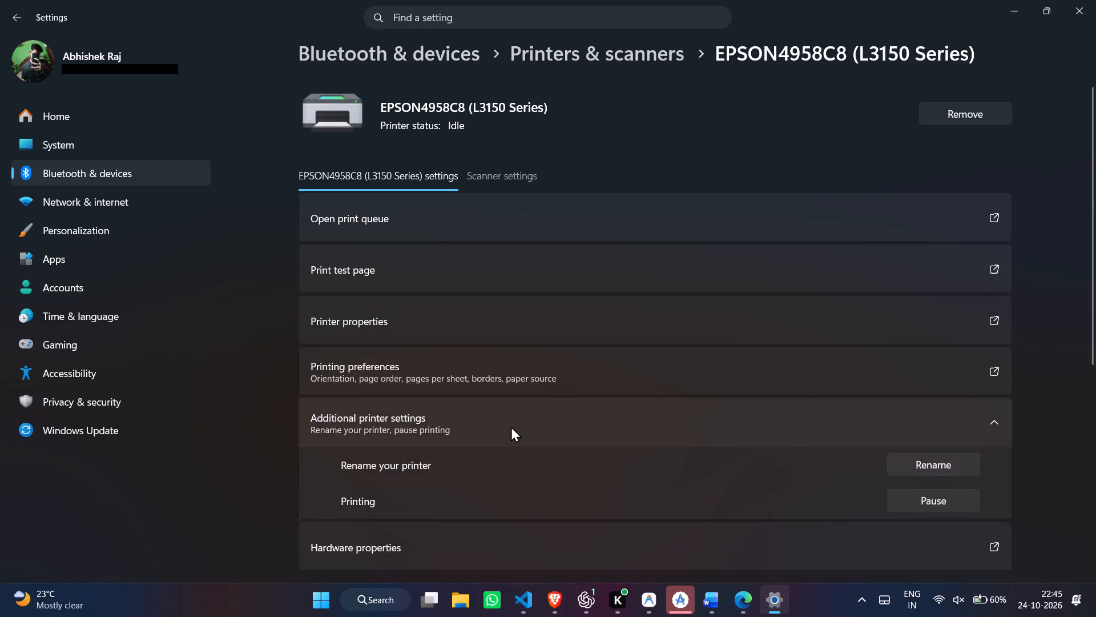
scroll(511, 426, "down", 1)
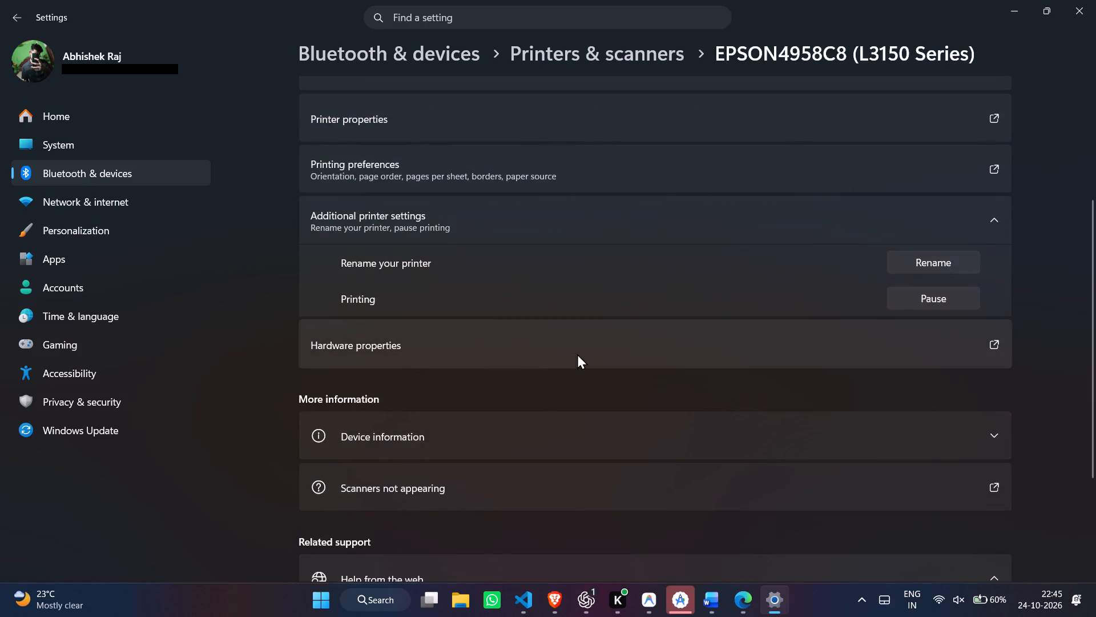
Check the hardware properties of the EPSON L3150 Series printer and close the properties window.
left_click(640, 345)
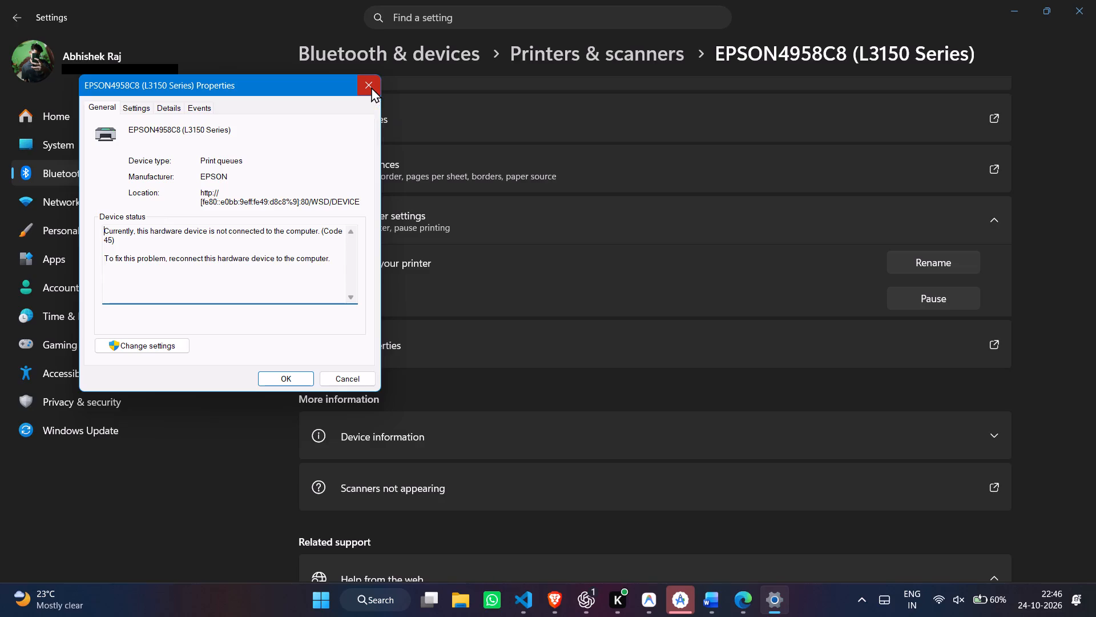
left_click(371, 87)
left_click(376, 331)
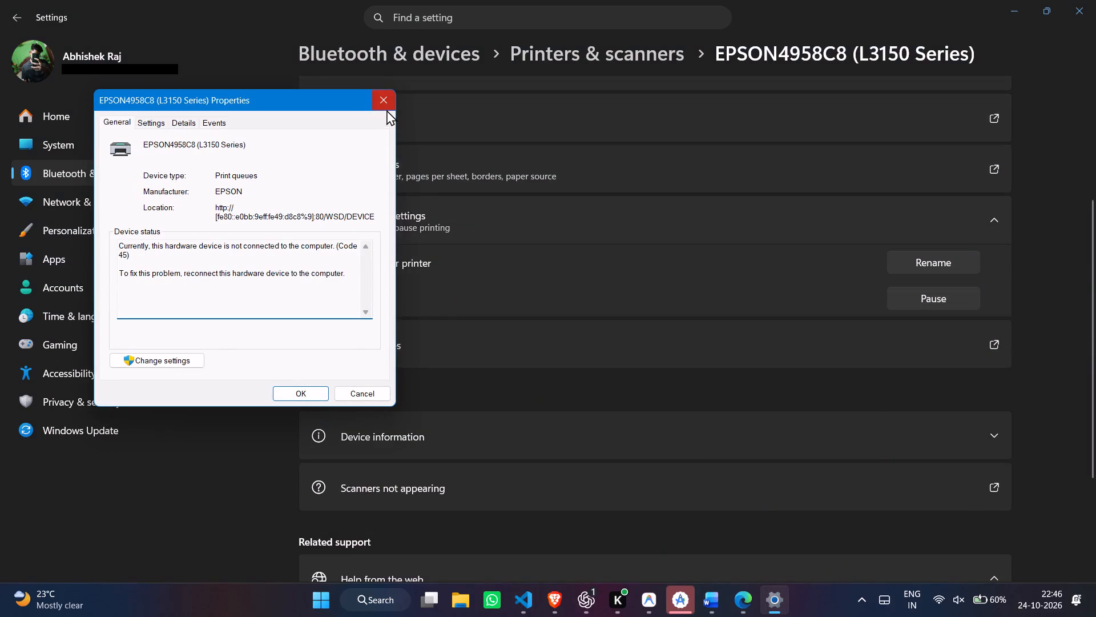
left_click(386, 110)
Expand the device information of the EPSON L3150 Series printer to check its model details.
scroll(592, 299, "down", 2)
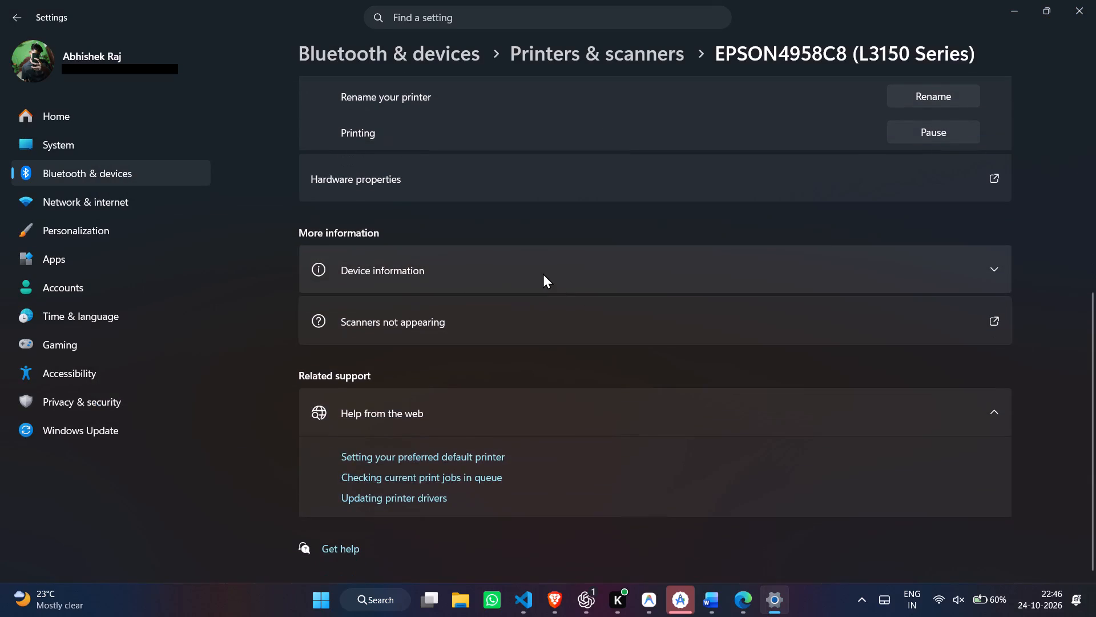
left_click(543, 273)
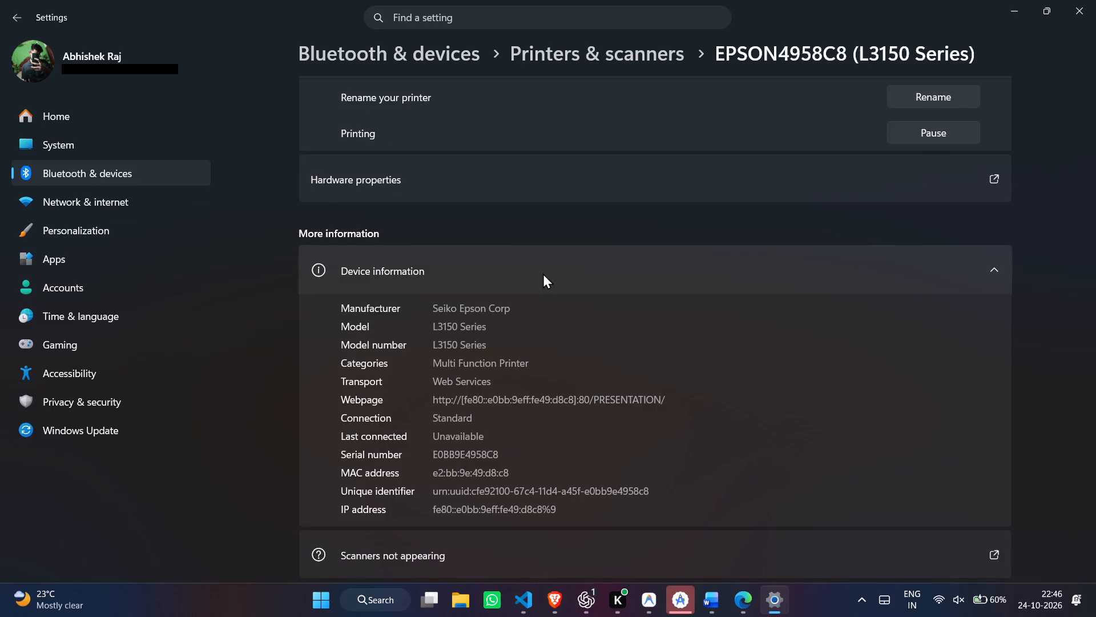
Search Windows for "epson driver L3150" and open the Epson India L3150 support result in Edge.
left_click(382, 600)
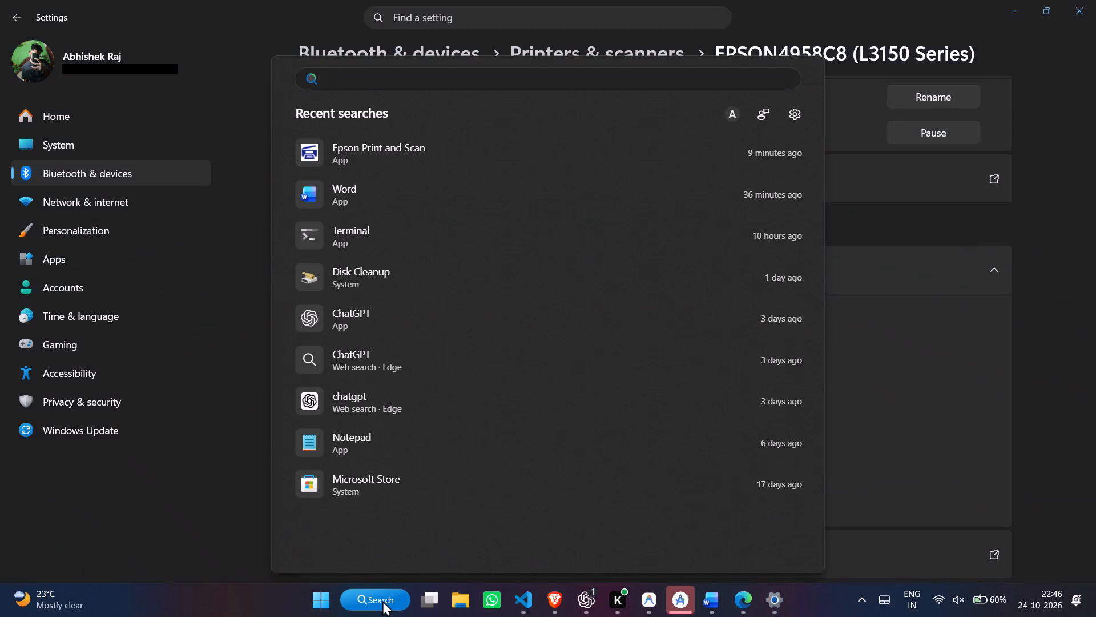
type("eps")
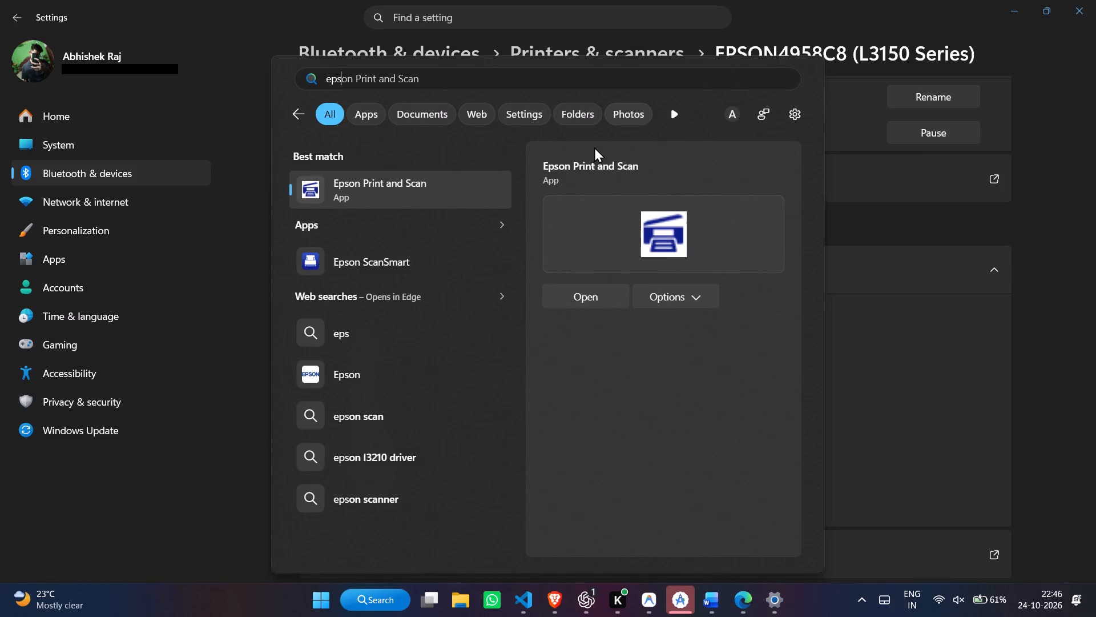
key("o")
type("n")
key("space")
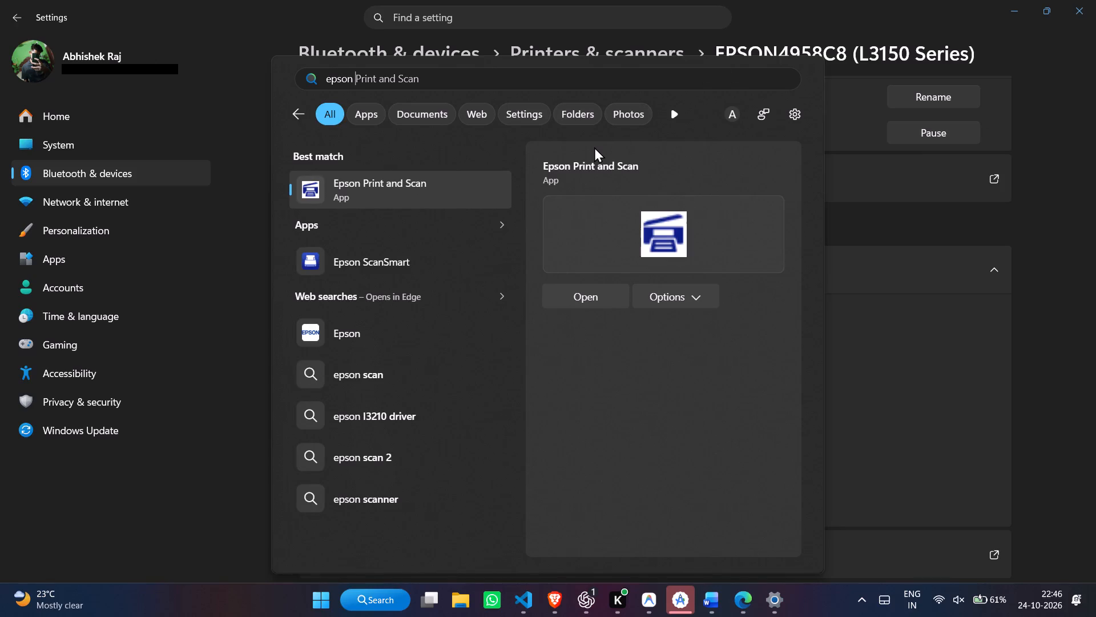
type("driver")
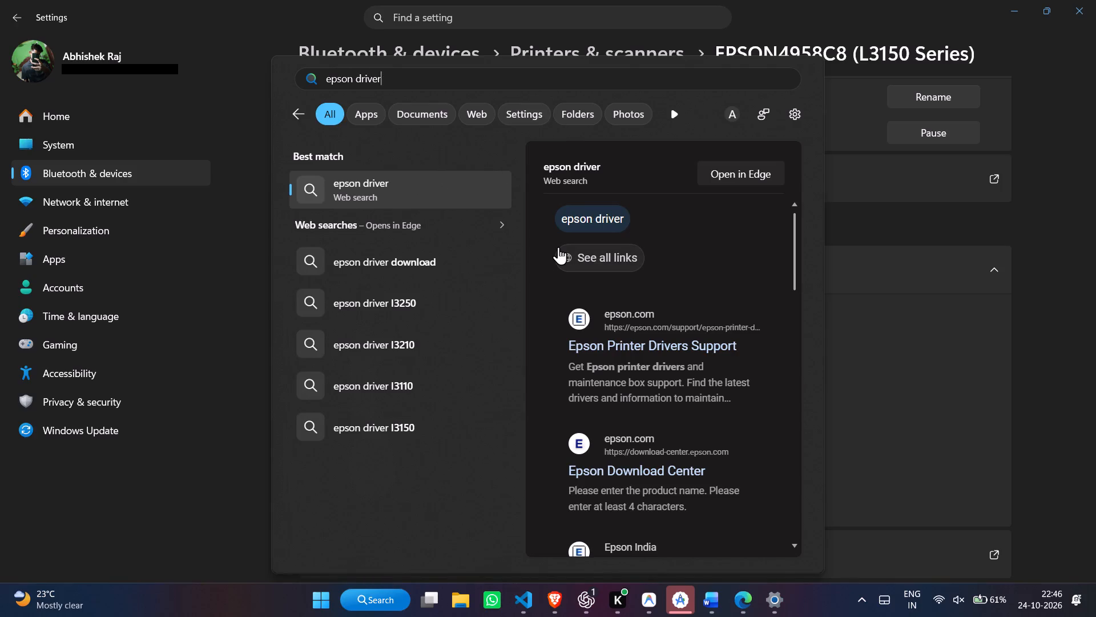
key("space")
key("shift+l")
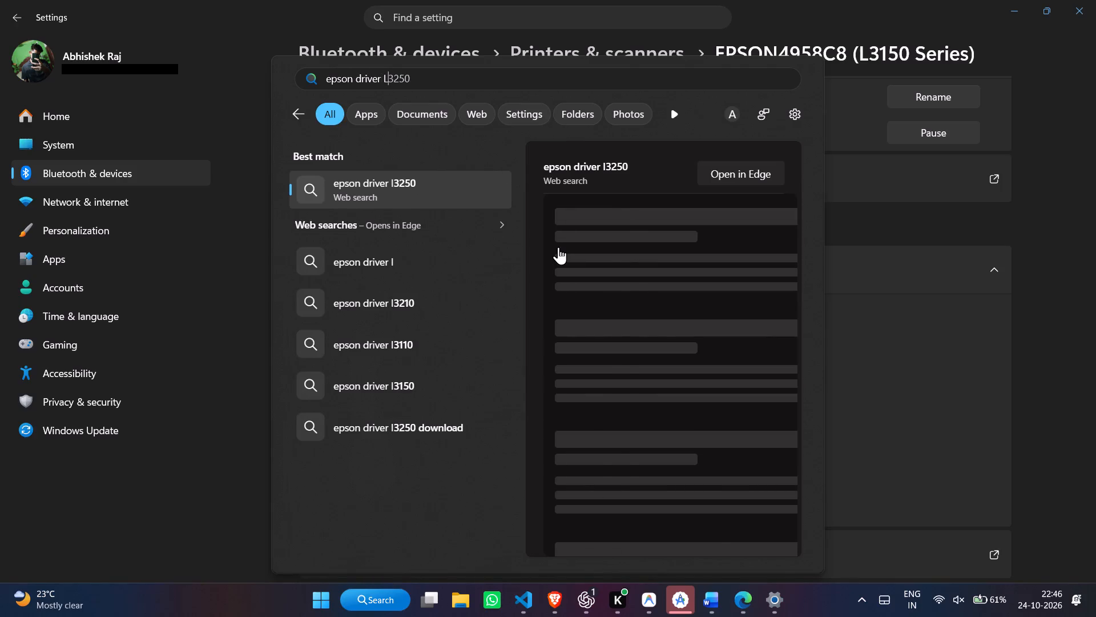
type("31")
type("50")
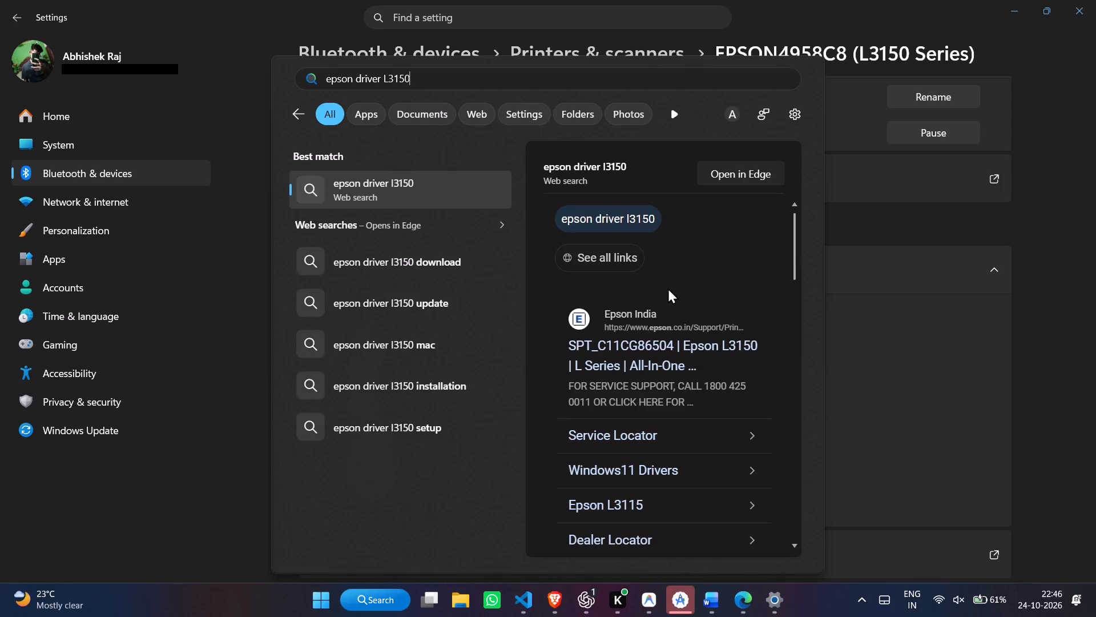
left_click(662, 346)
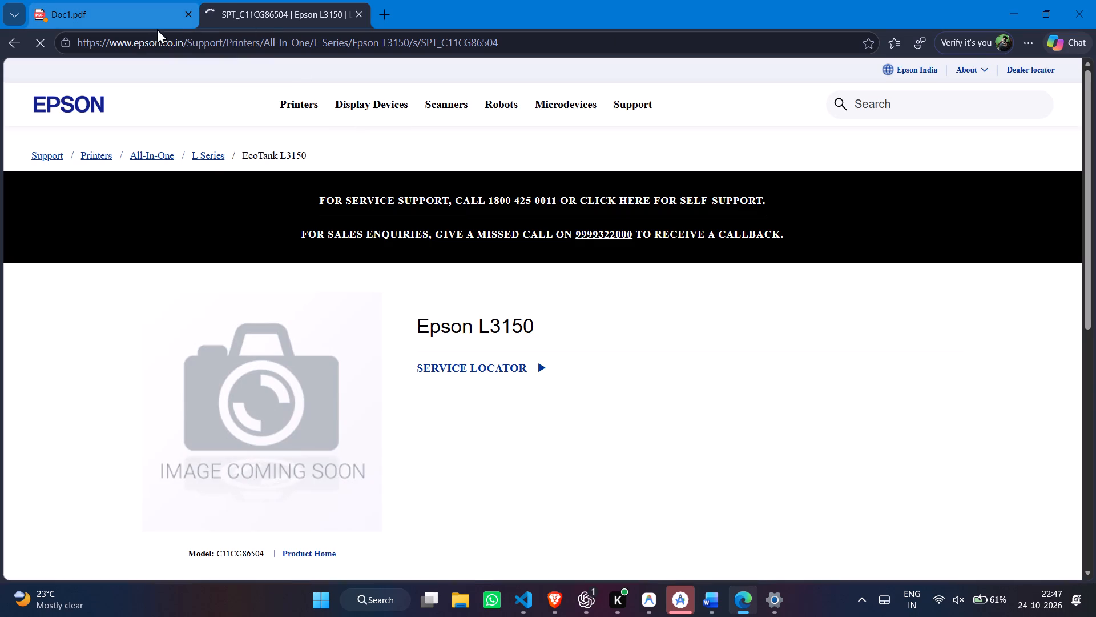
Close the Doc1.pdf page in Edge, keeping the Epson L3150 support page open.
left_click(188, 17)
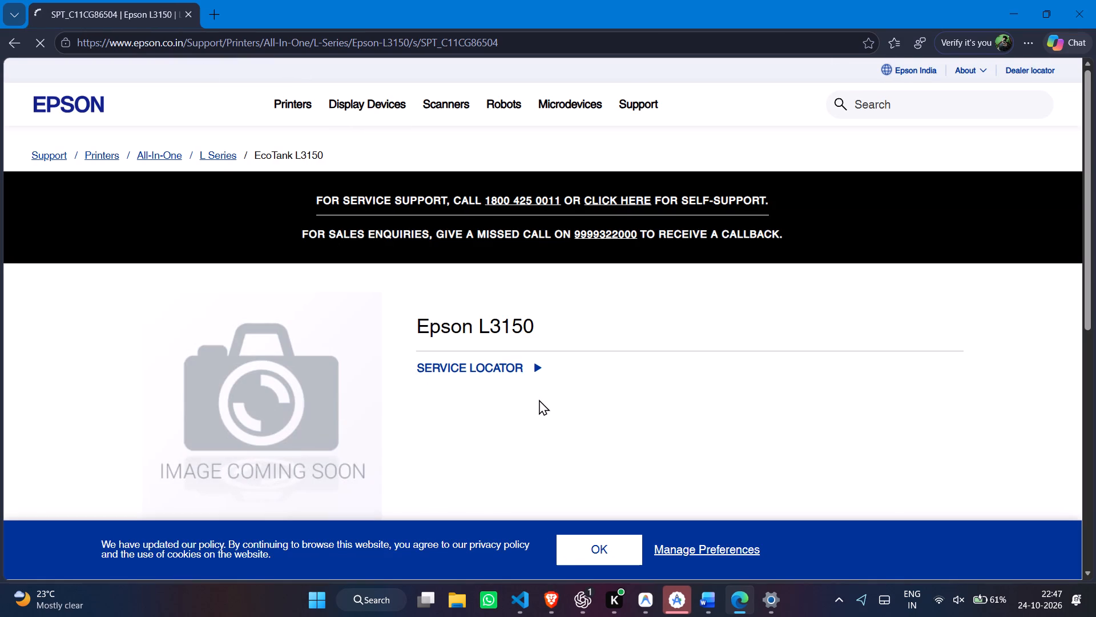
Look through the Epson L3150 support page for drivers and open its Service Locator page.
scroll(539, 399, "down", 2)
scroll(539, 399, "up", 3)
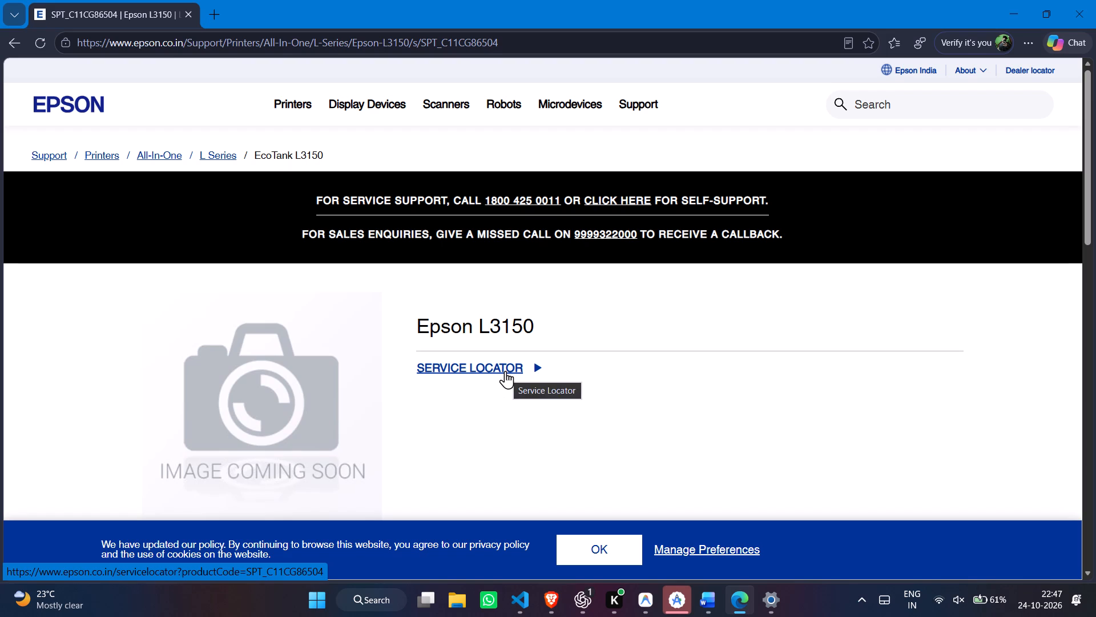
left_click(505, 371)
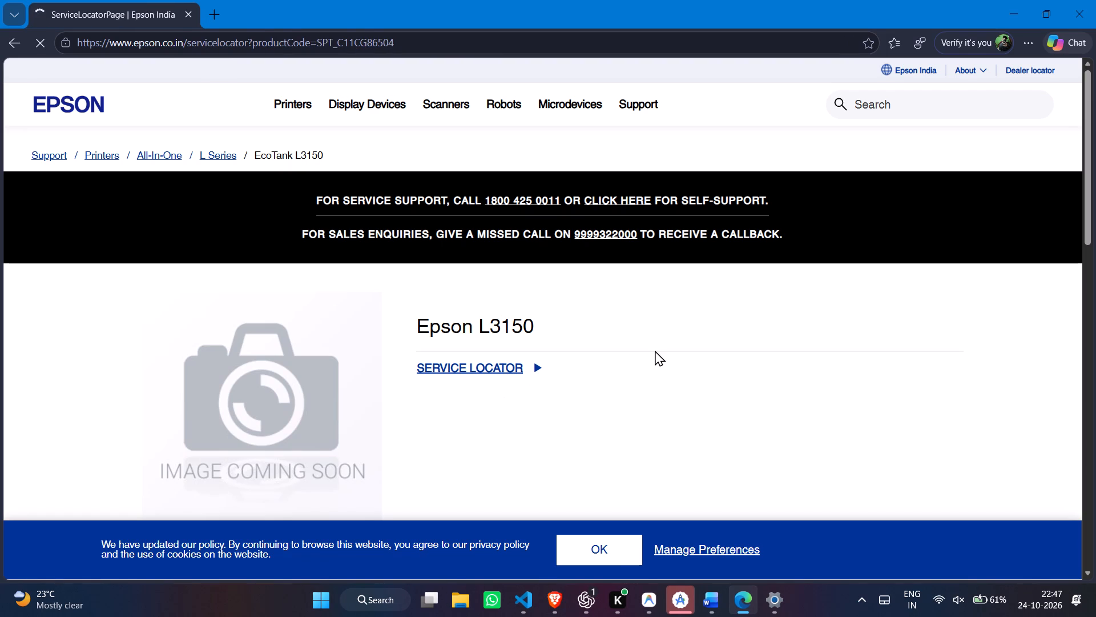
scroll(655, 350, "down", 2)
scroll(655, 350, "up", 3)
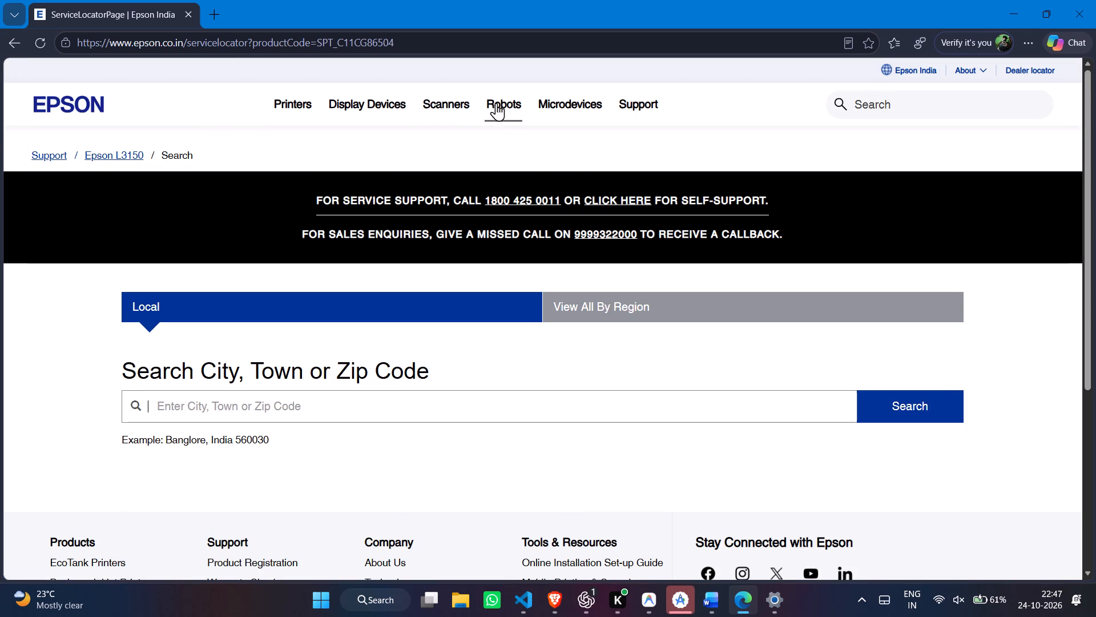
Open Drivers and Support from Epson's printer resources, examine the service request page for driver downloads, and close Edge.
left_click(279, 101)
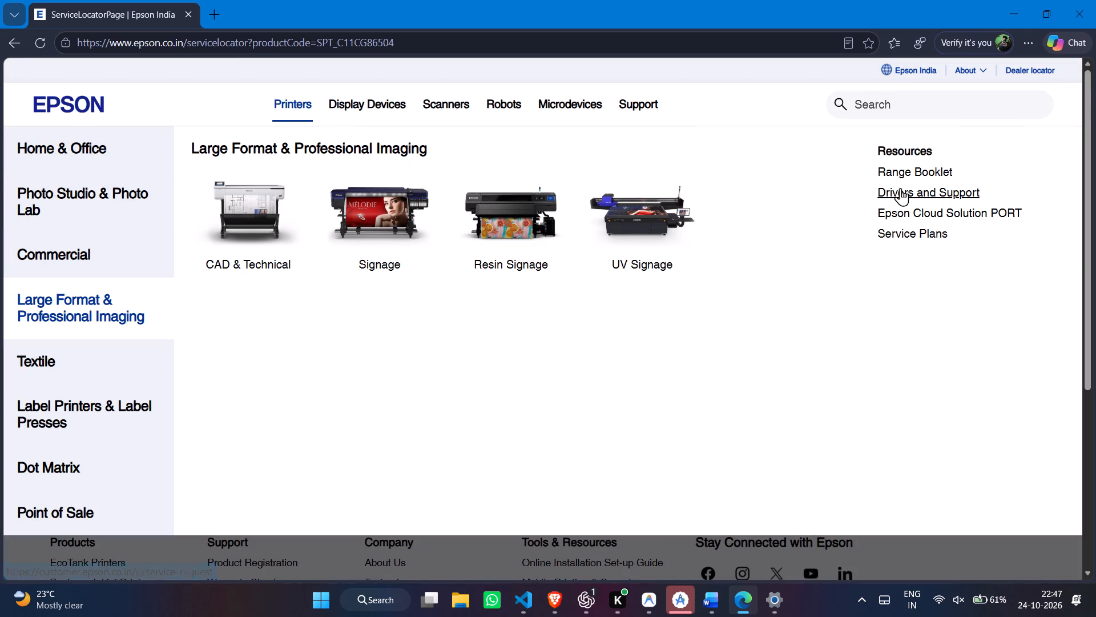
left_click(900, 188)
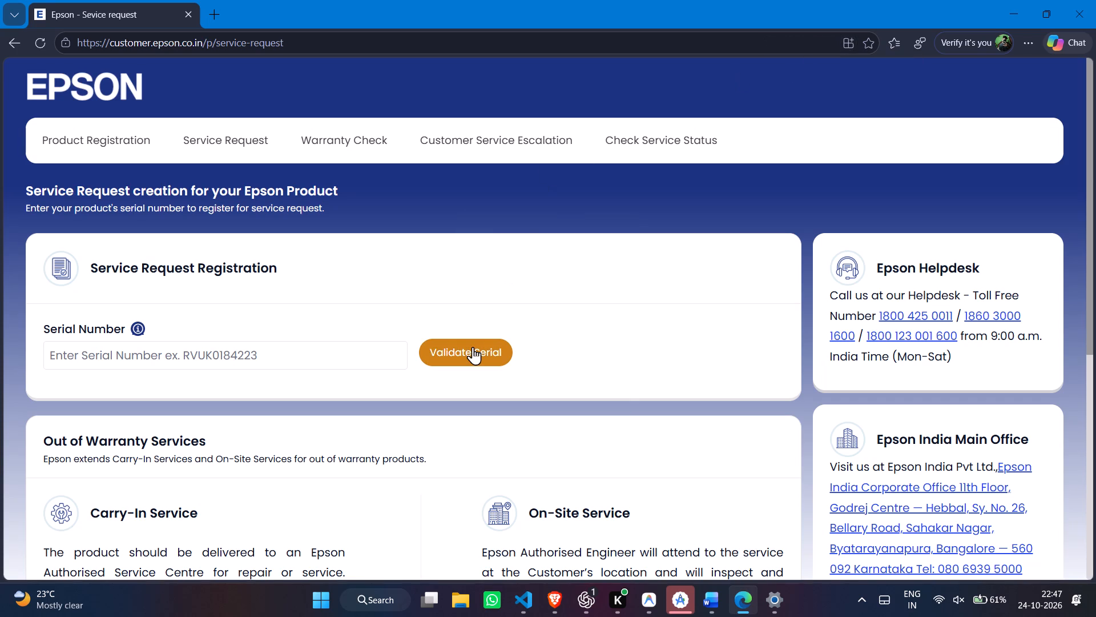
scroll(567, 303, "down", 3)
scroll(567, 303, "up", 5)
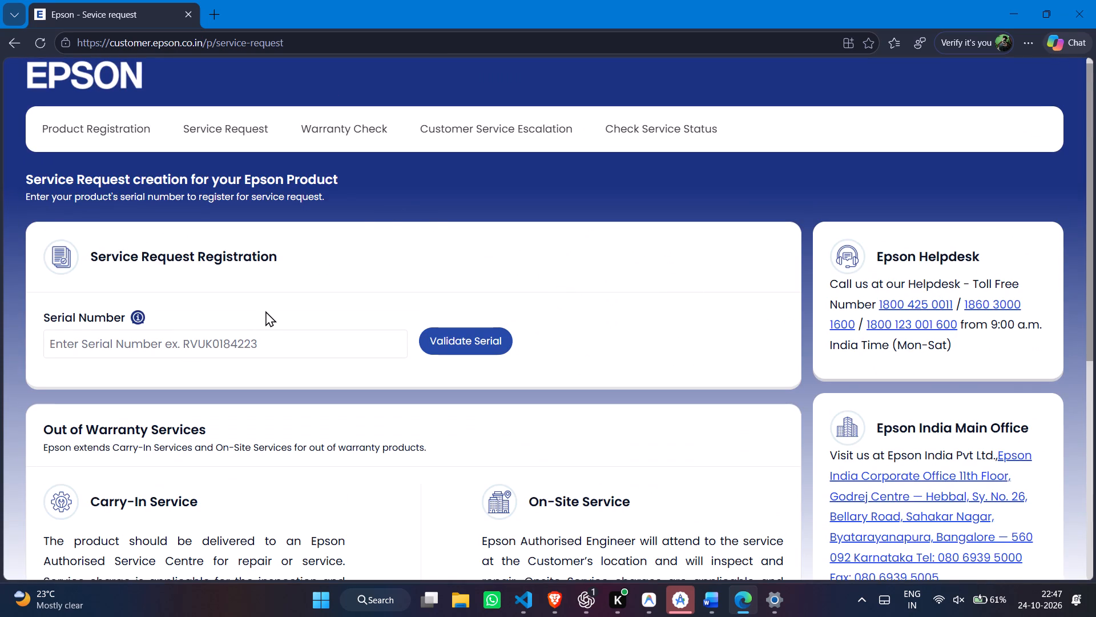
scroll(387, 276, "down", 2)
scroll(387, 276, "up", 1)
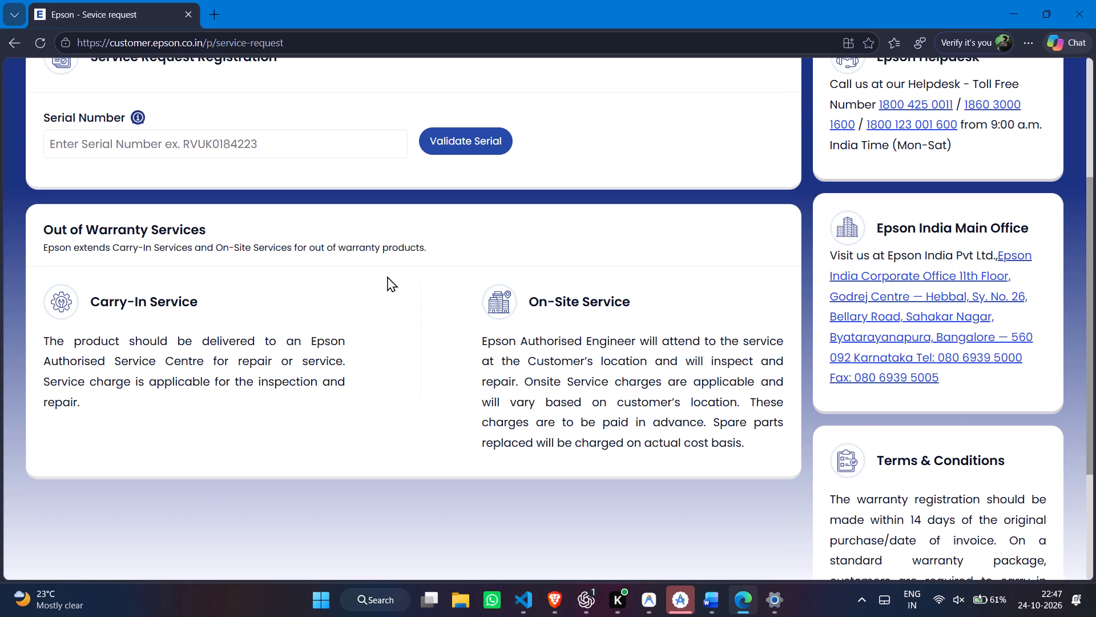
scroll(387, 276, "down", 1)
scroll(387, 276, "up", 3)
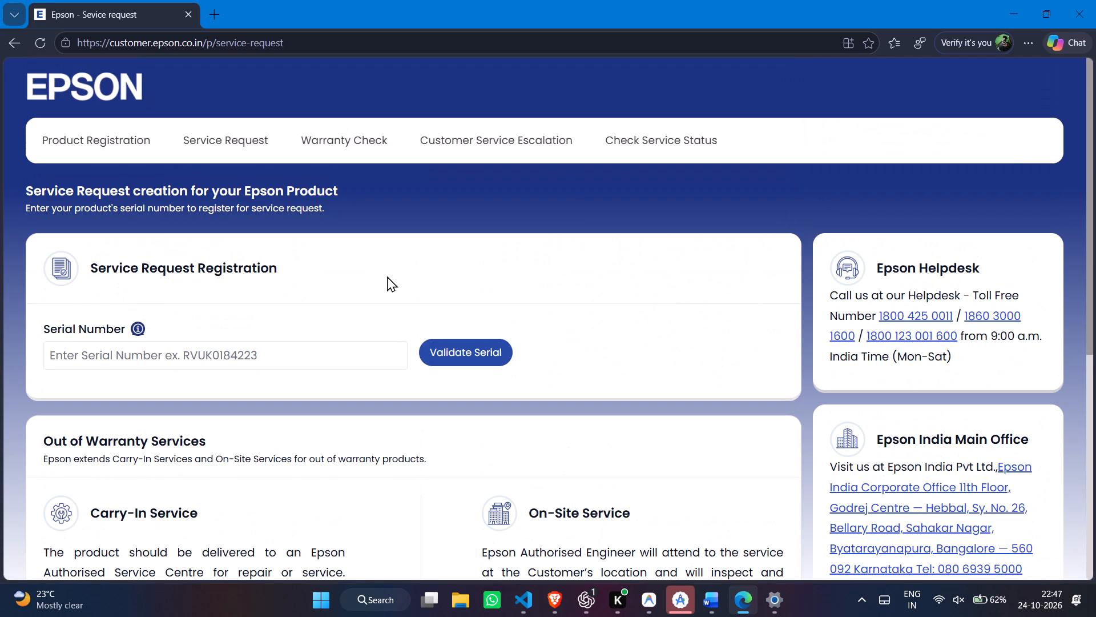
scroll(662, 258, "down", 4)
left_click(1095, 0)
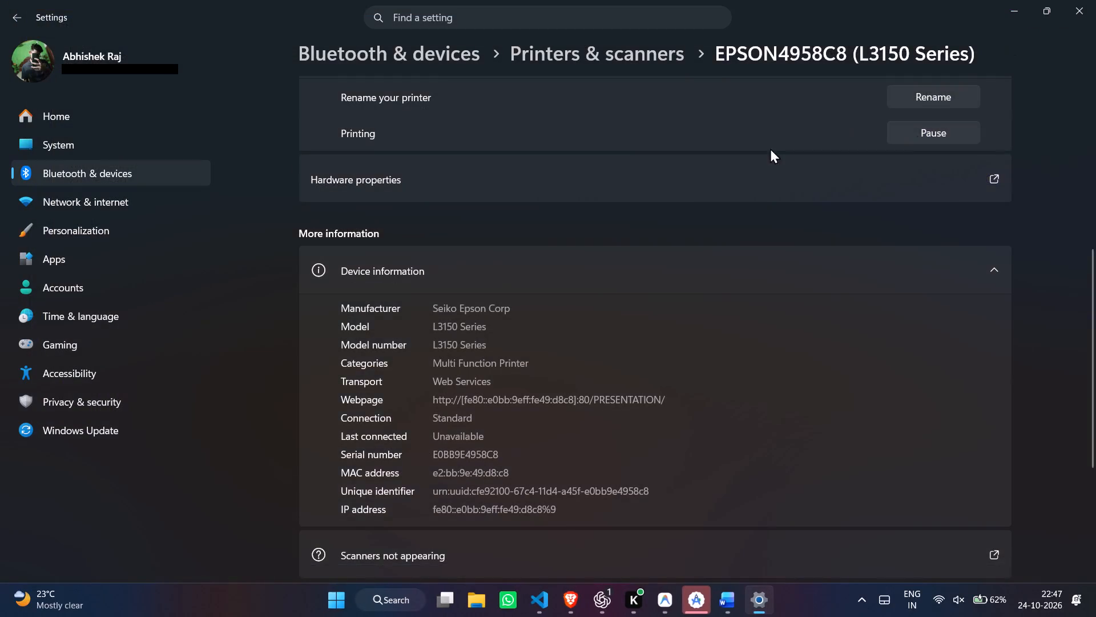
Return to the Printers & scanners list in Settings and minimize the Settings window.
scroll(655, 240, "up", 5)
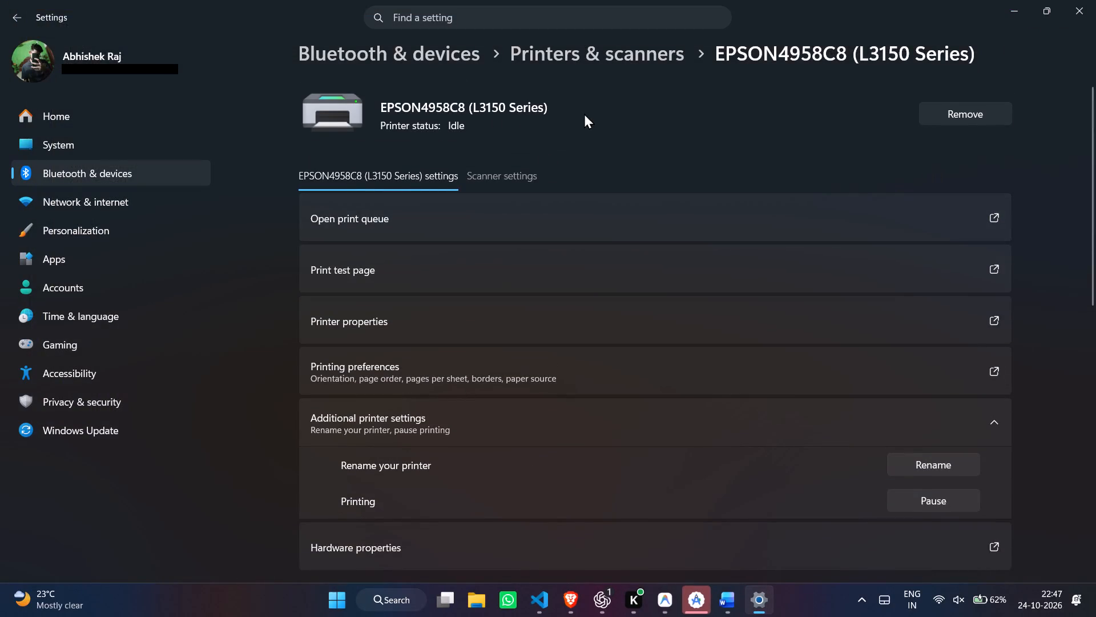
left_click(643, 53)
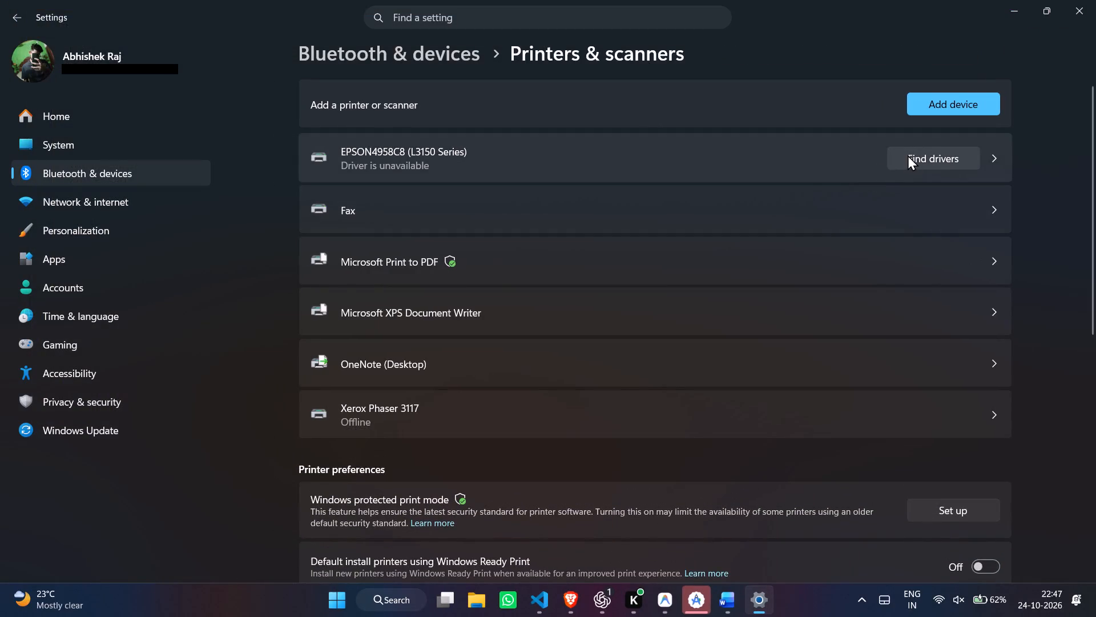
left_click(1000, 15)
Close the Microsoft Support printer drivers page in Brave, returning to the PDF to JPG converter.
scroll(705, 187, "up", 5)
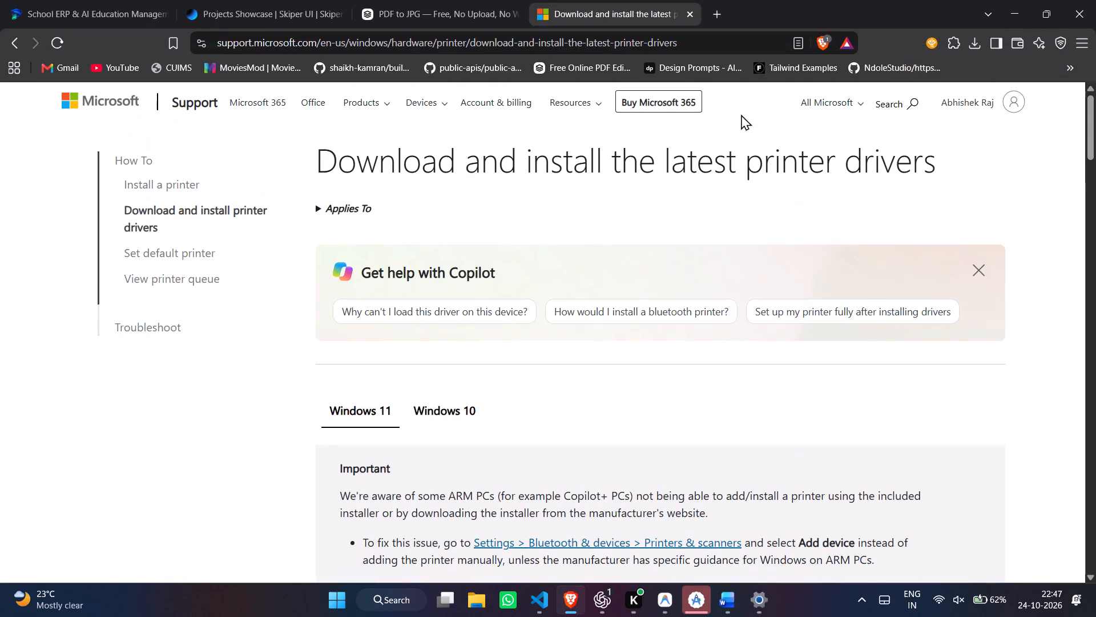
left_click(684, 11)
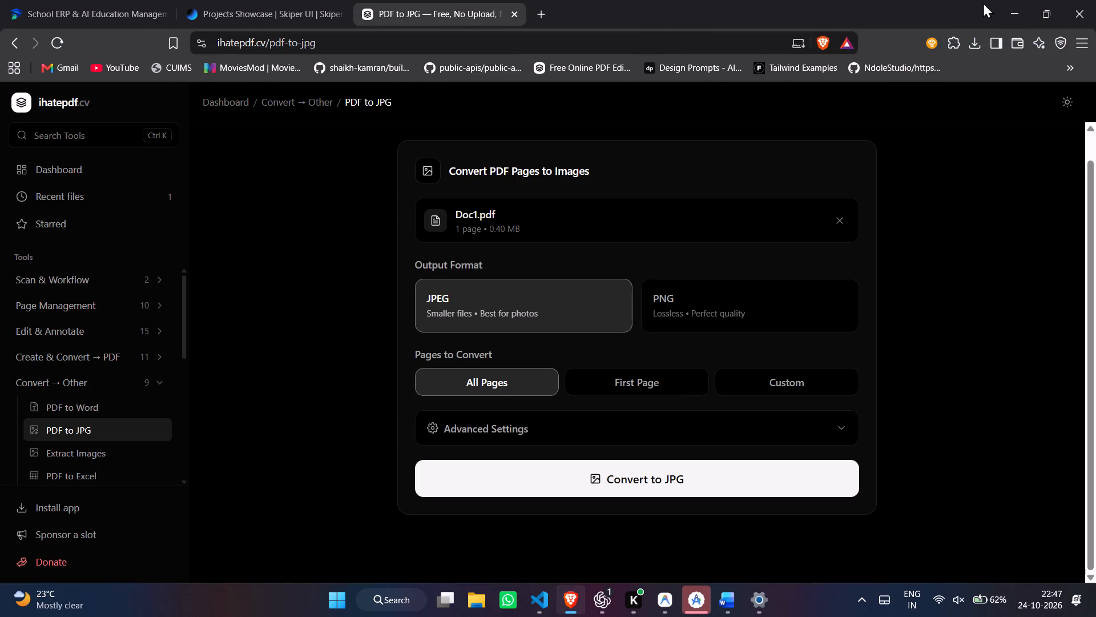